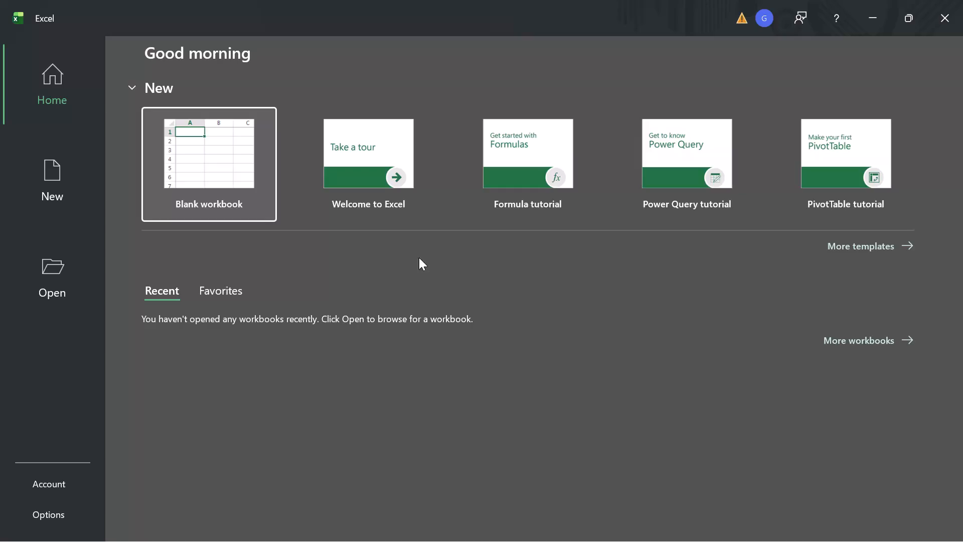
Create a blank workbook.
left_click(189, 169)
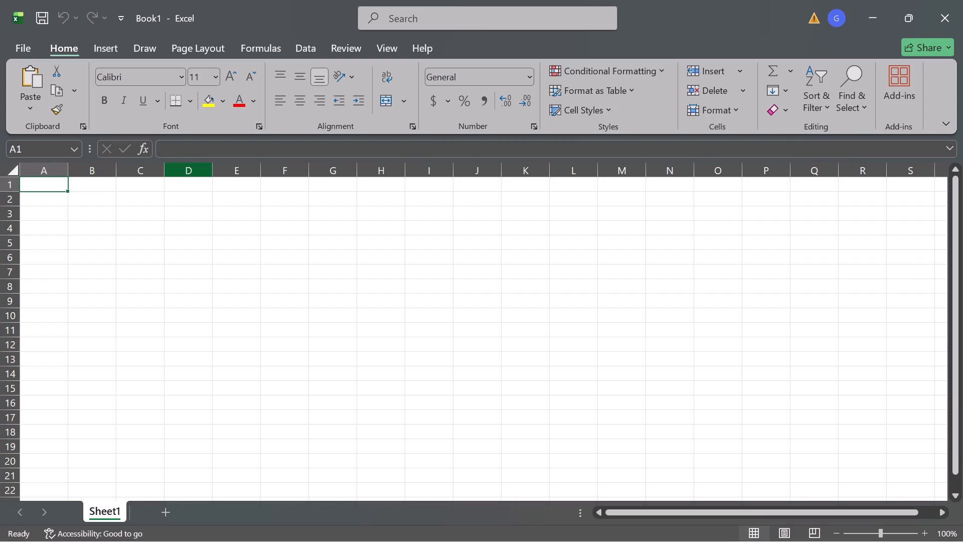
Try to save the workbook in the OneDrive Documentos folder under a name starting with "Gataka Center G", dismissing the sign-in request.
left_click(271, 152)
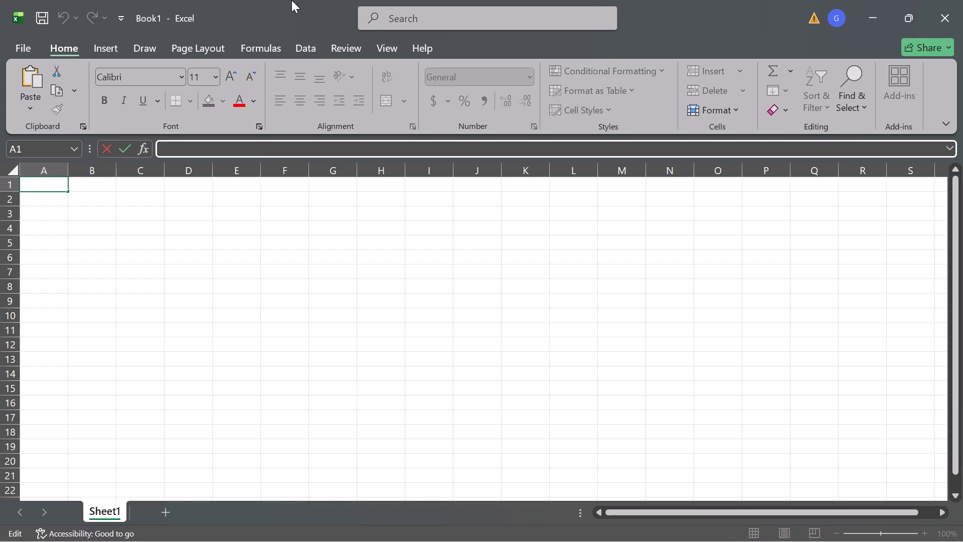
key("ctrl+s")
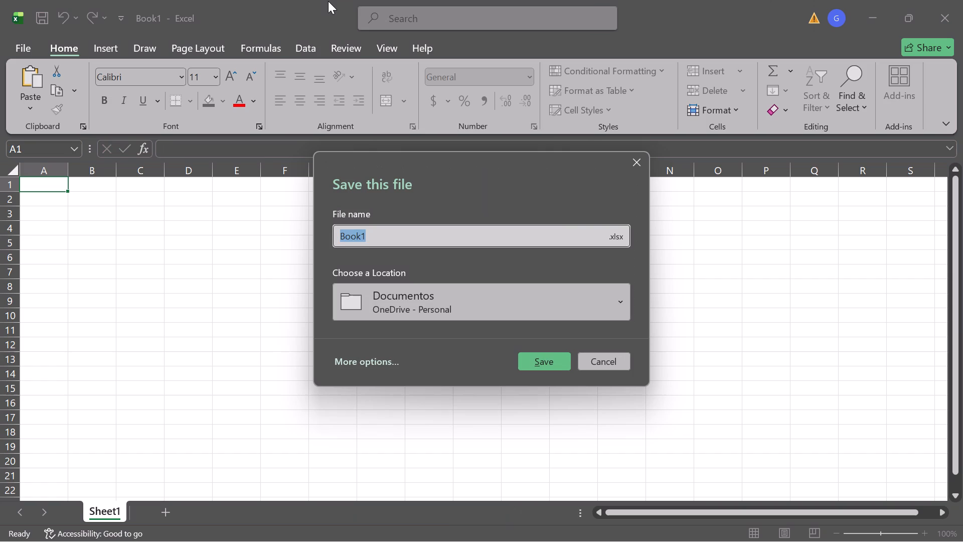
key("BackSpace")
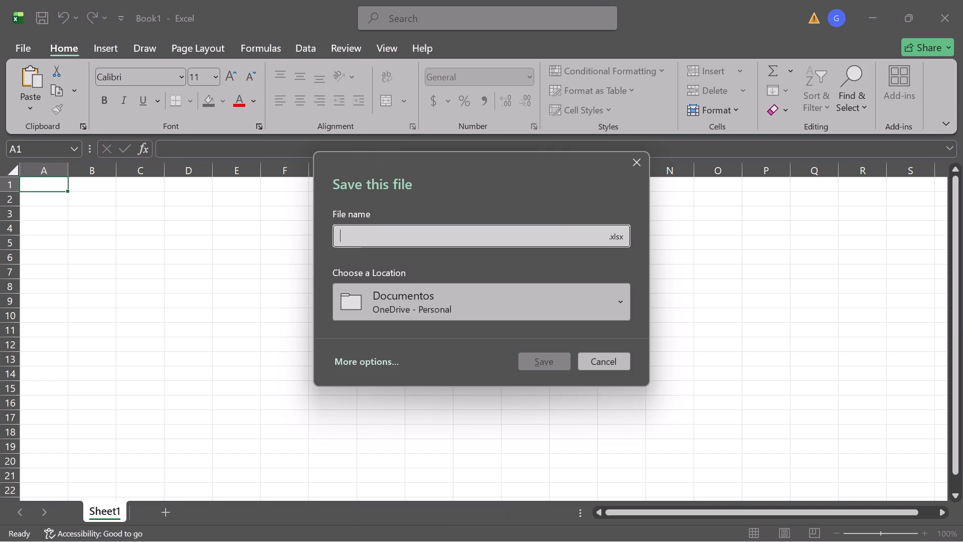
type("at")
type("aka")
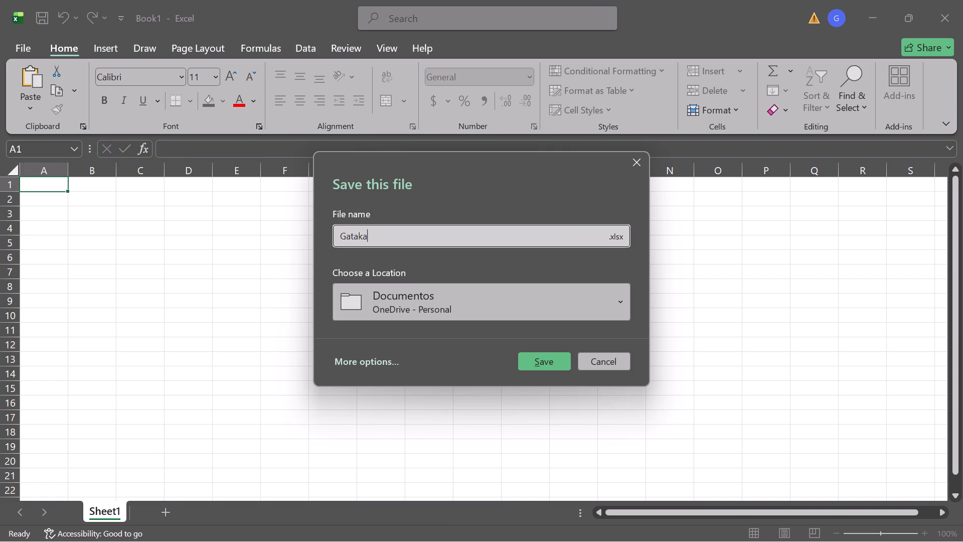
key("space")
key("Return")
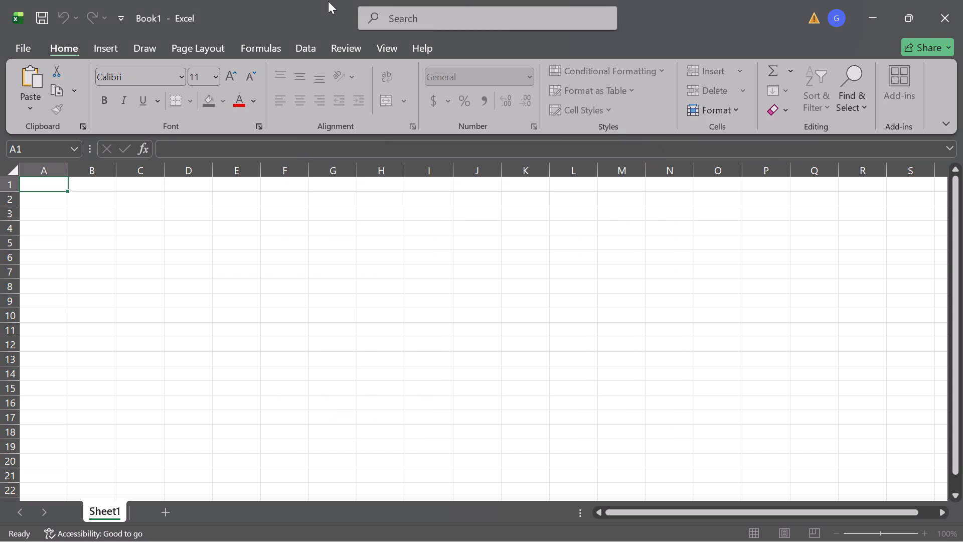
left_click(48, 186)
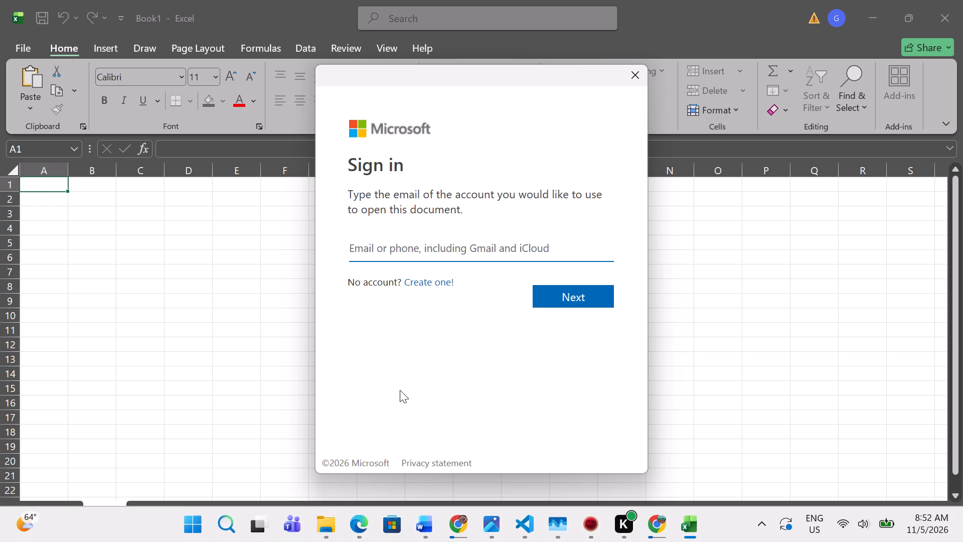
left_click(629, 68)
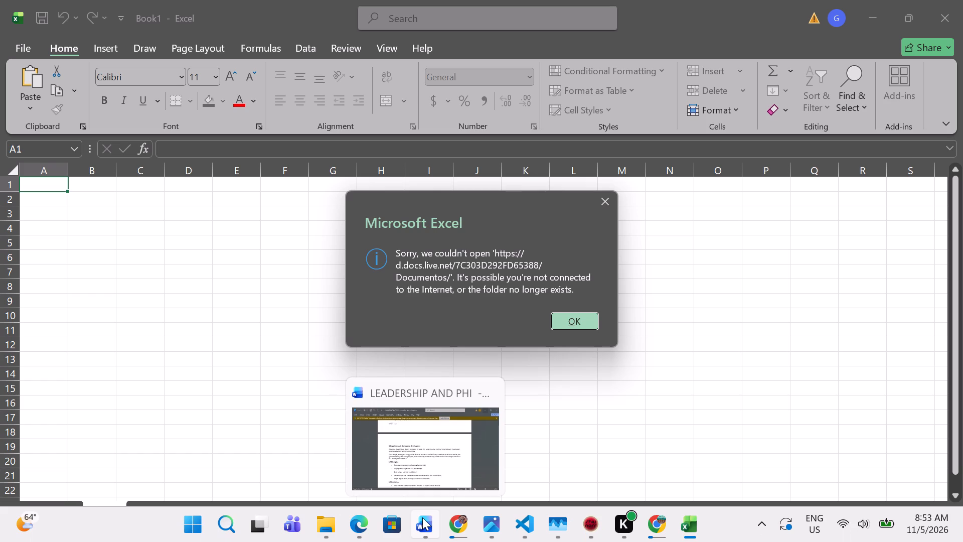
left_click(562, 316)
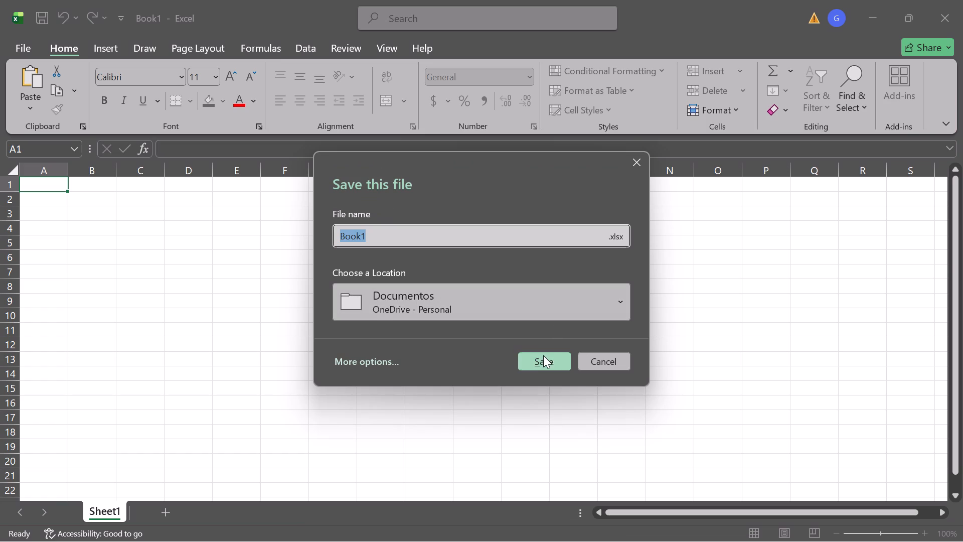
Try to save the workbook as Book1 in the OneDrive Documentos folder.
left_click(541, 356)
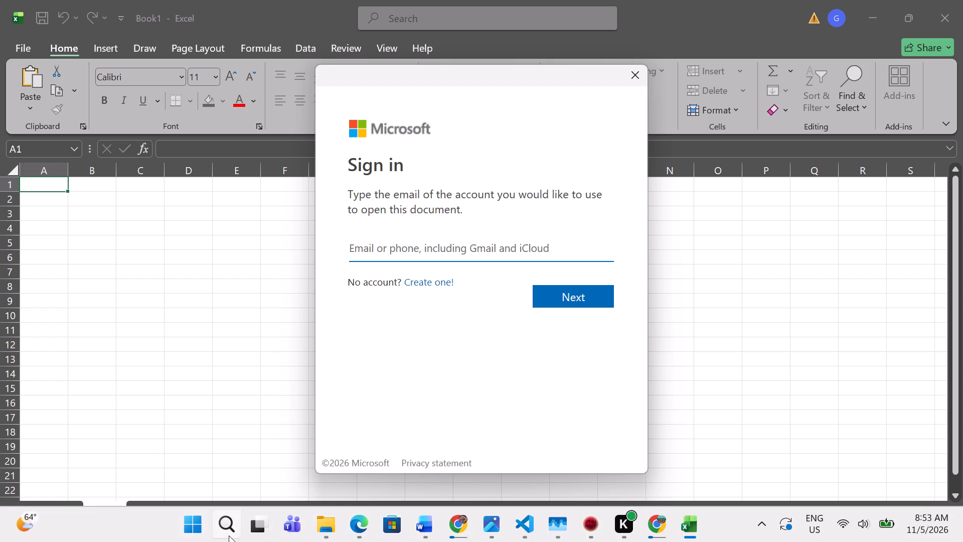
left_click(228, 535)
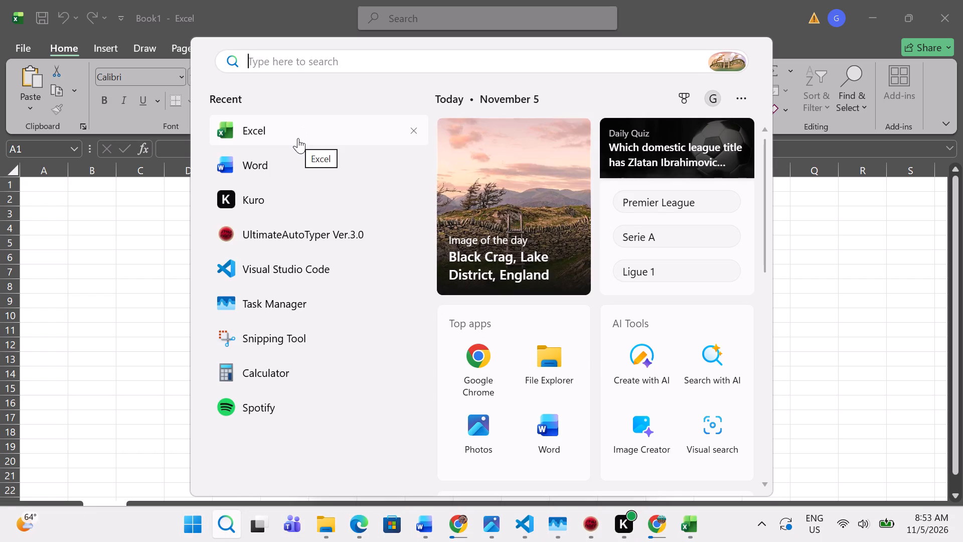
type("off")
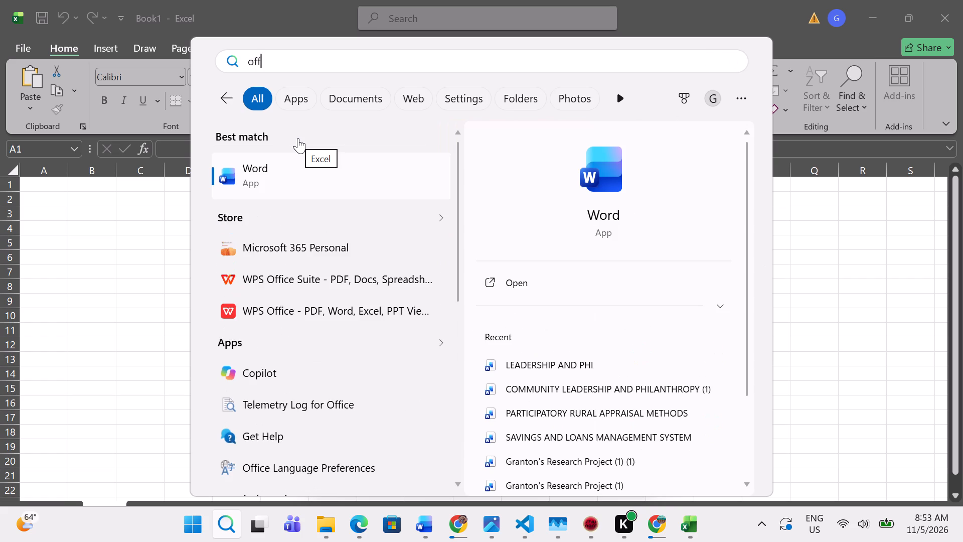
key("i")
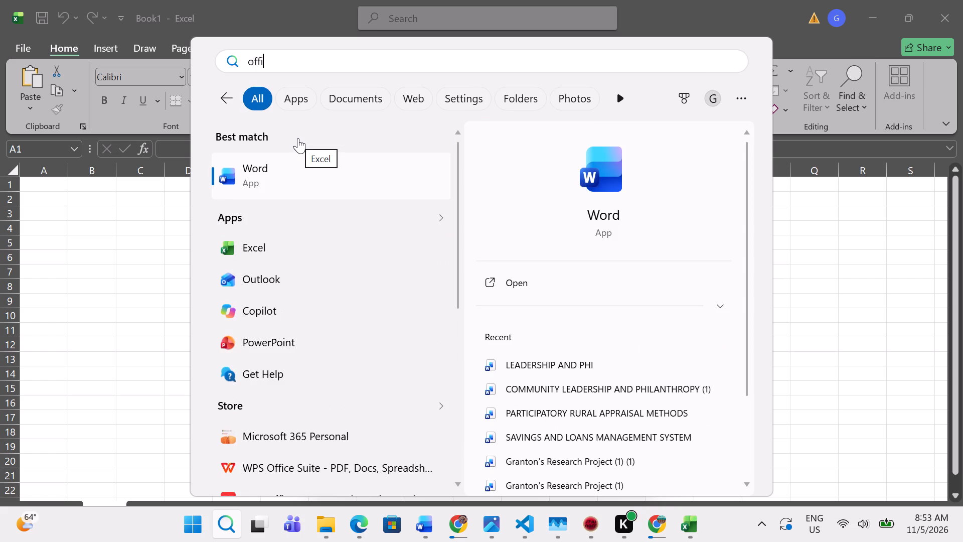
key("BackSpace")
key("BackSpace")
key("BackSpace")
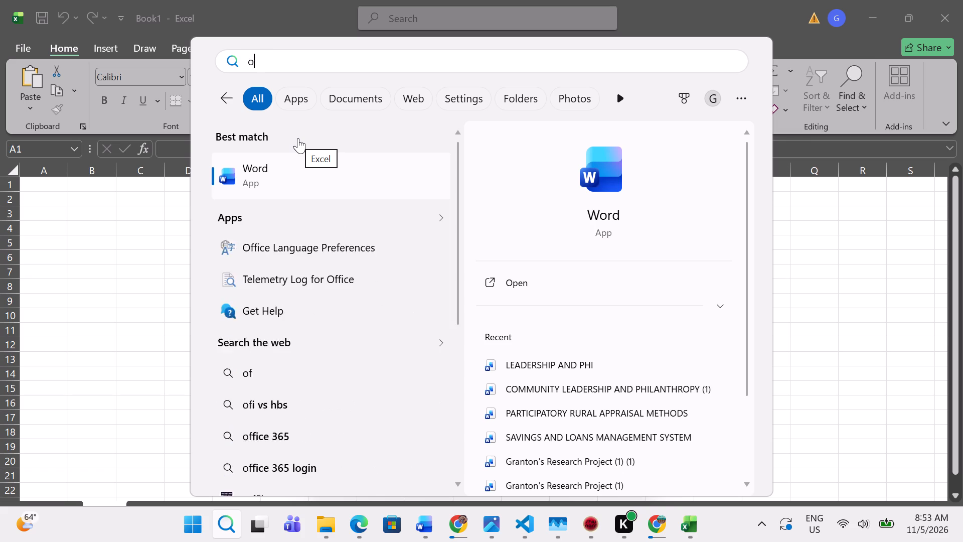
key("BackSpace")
Launch Excel again from the recent apps and create another blank workbook.
left_click(275, 122)
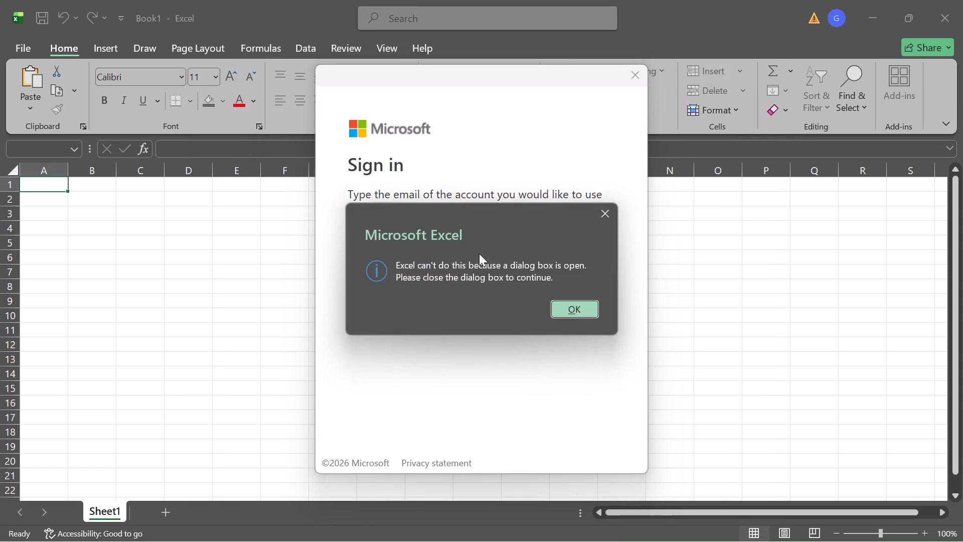
left_click(550, 301)
left_click(583, 302)
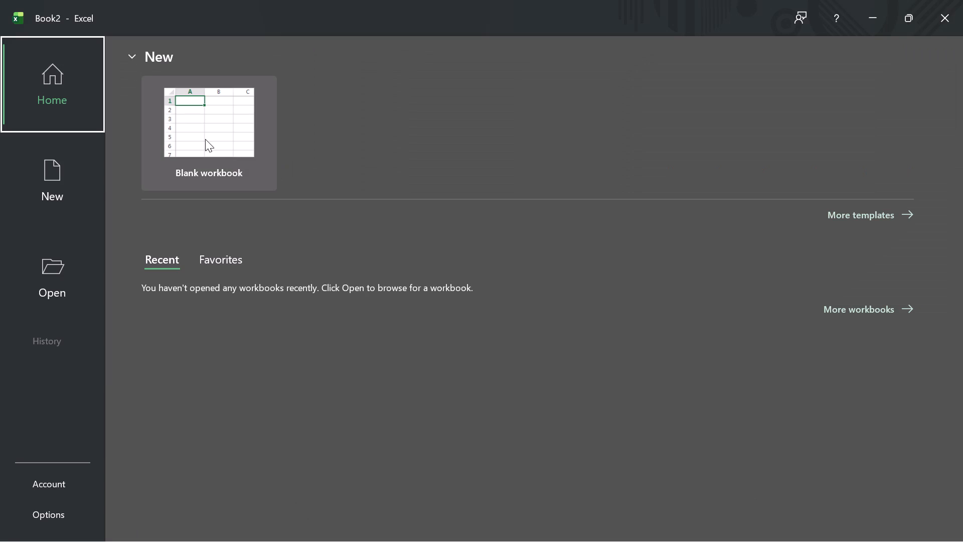
left_click(205, 139)
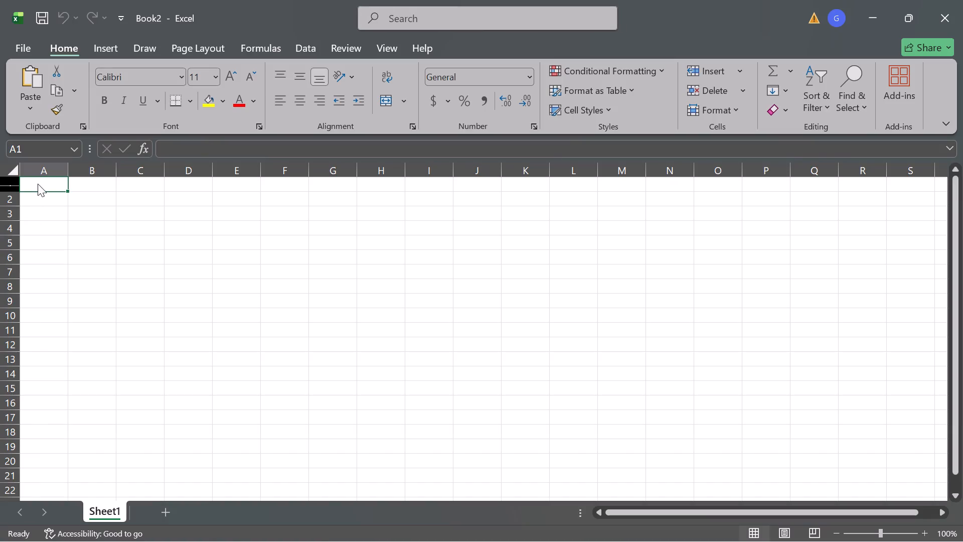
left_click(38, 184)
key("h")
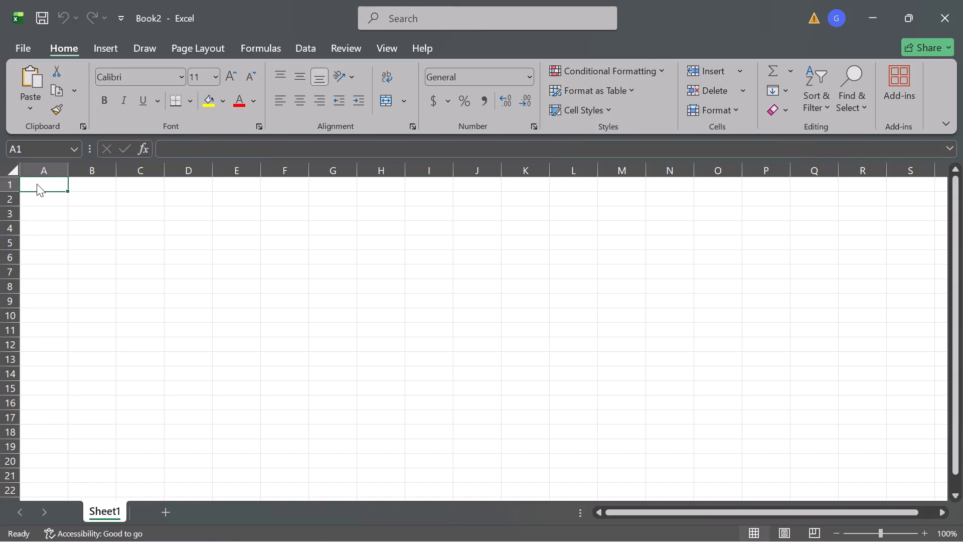
Try to fix the problem flagged on the signed-in Microsoft account.
left_click(830, 17)
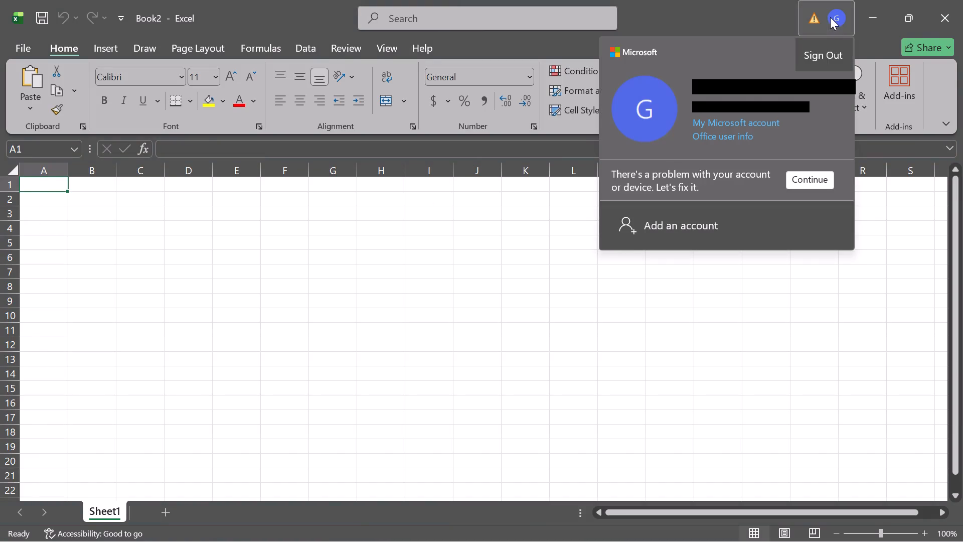
left_click(806, 182)
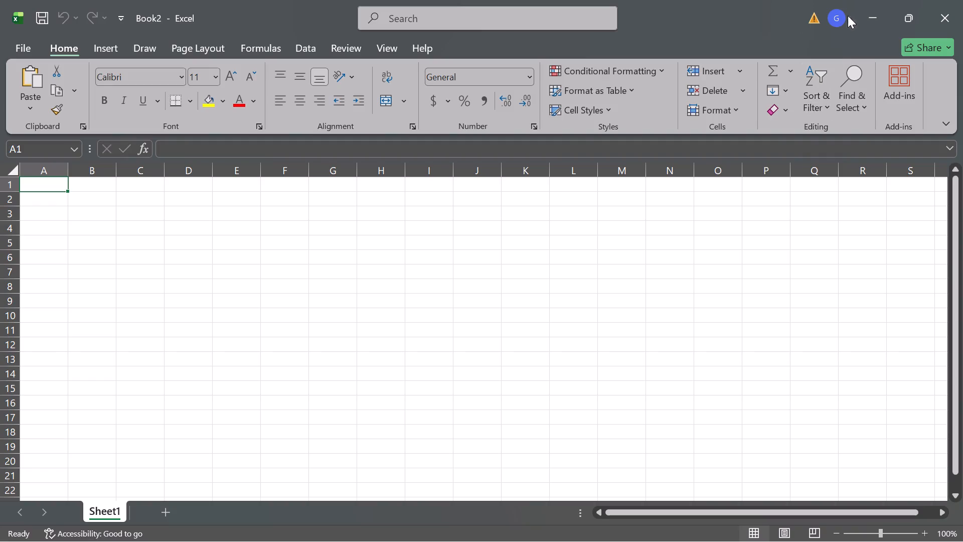
left_click(835, 25)
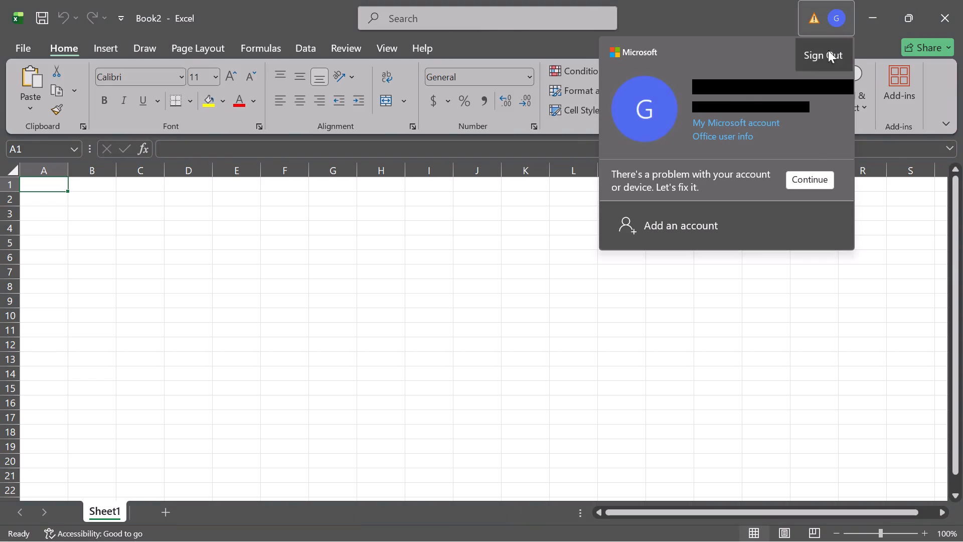
left_click(791, 180)
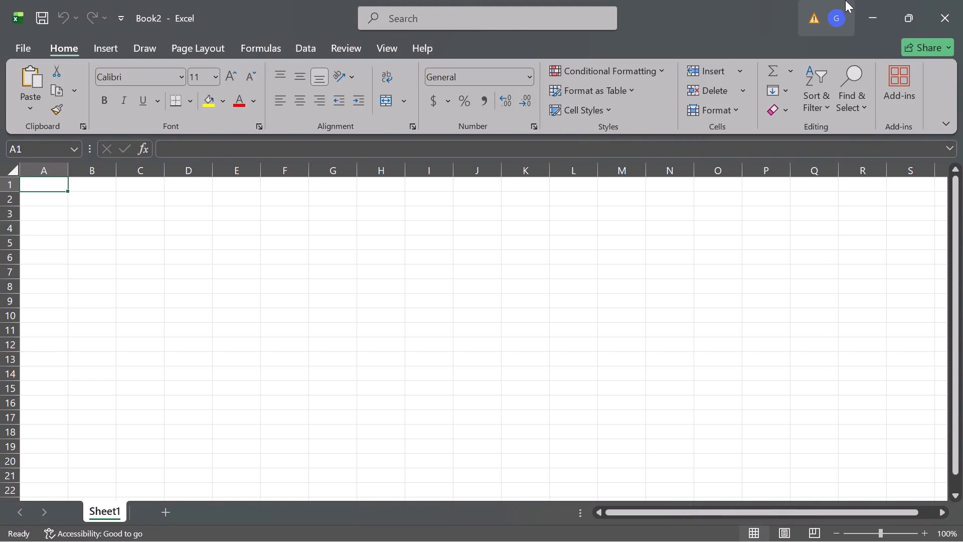
left_click(842, 11)
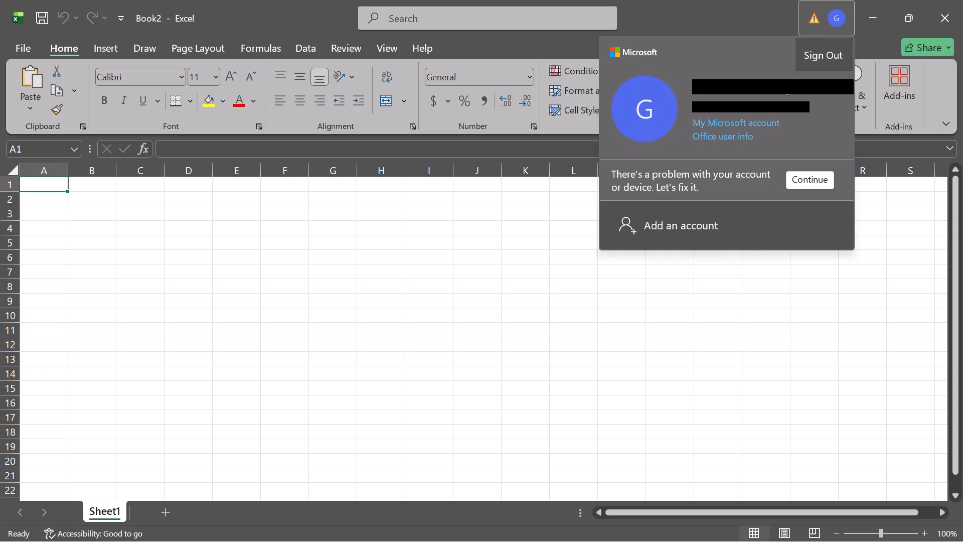
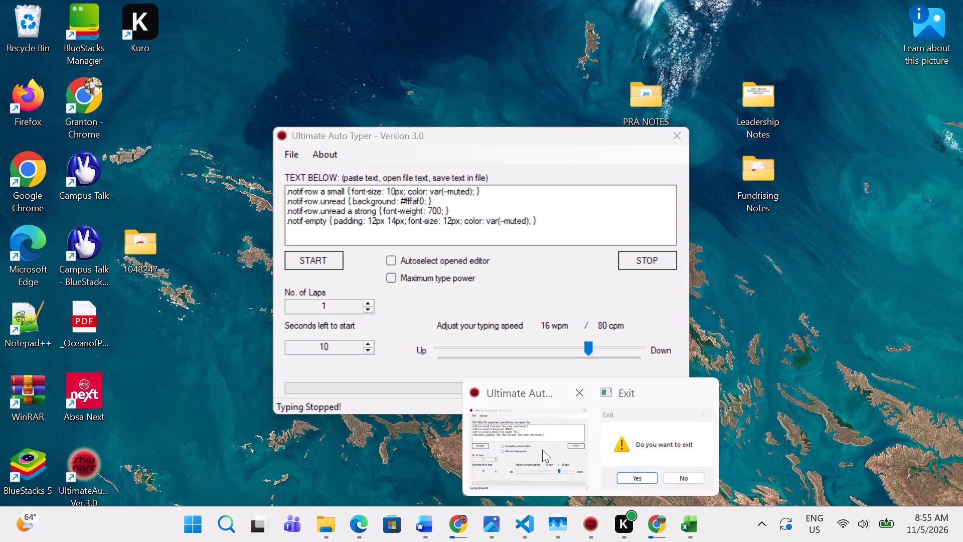
In Ultimate Auto Typer, decline the pending exit request and copy all the .notif-row and .notif-empty CSS text.
left_click(437, 207)
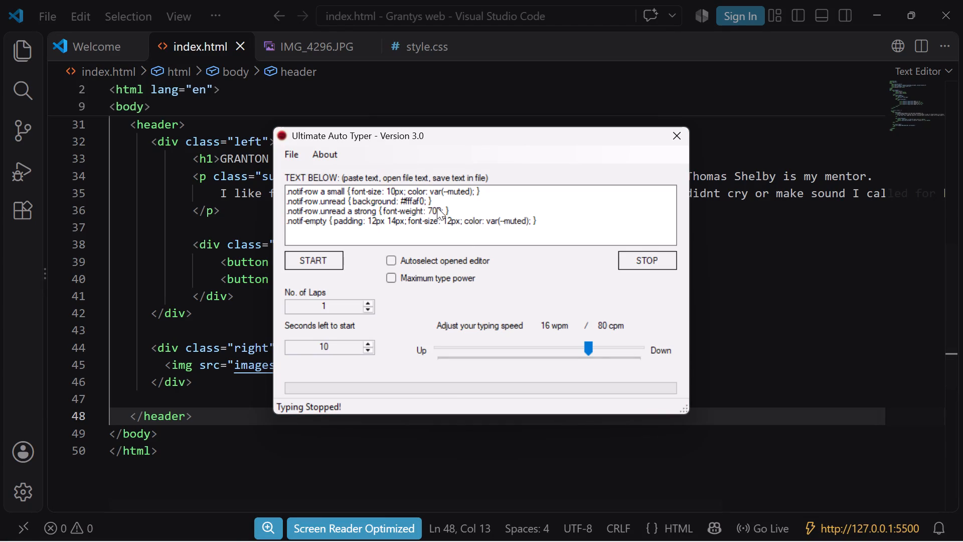
left_click(411, 212)
left_click(338, 214)
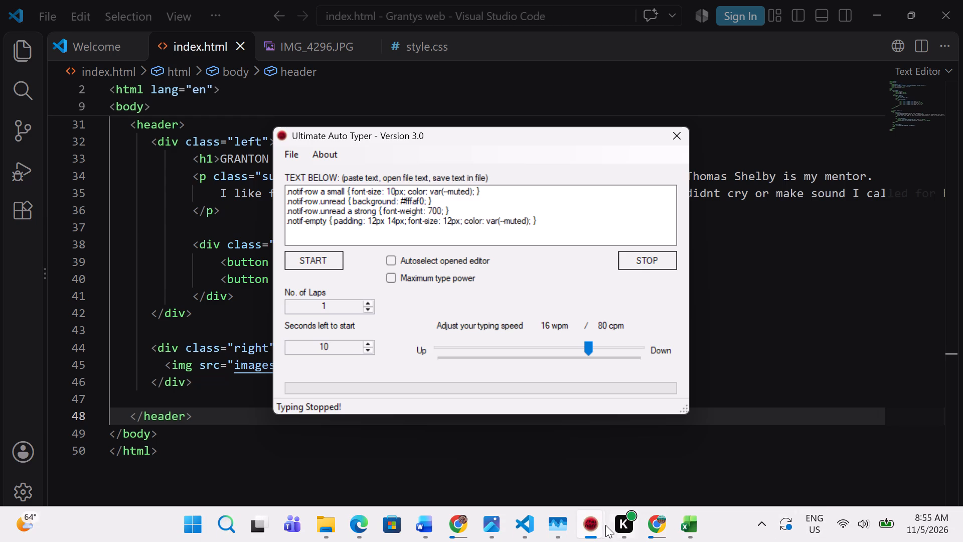
left_click(642, 455)
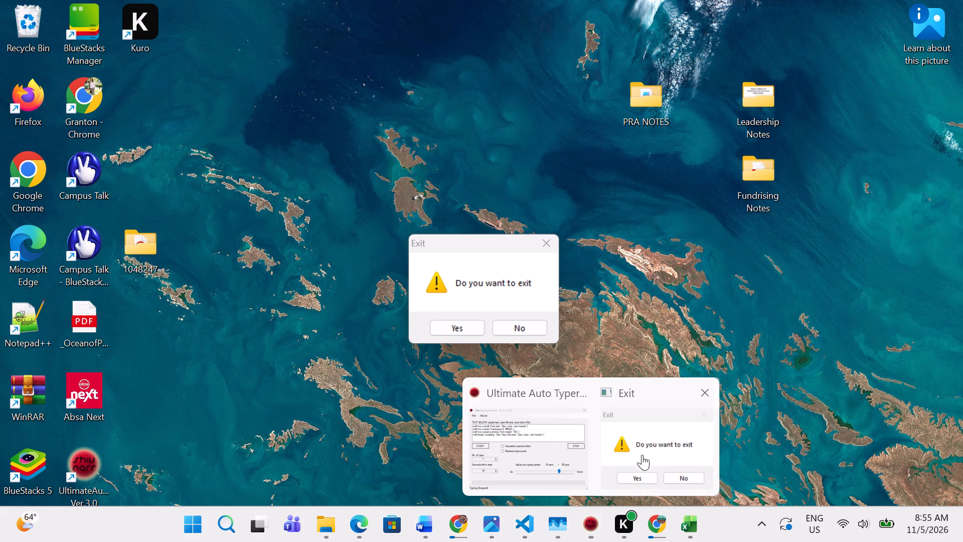
left_click(534, 325)
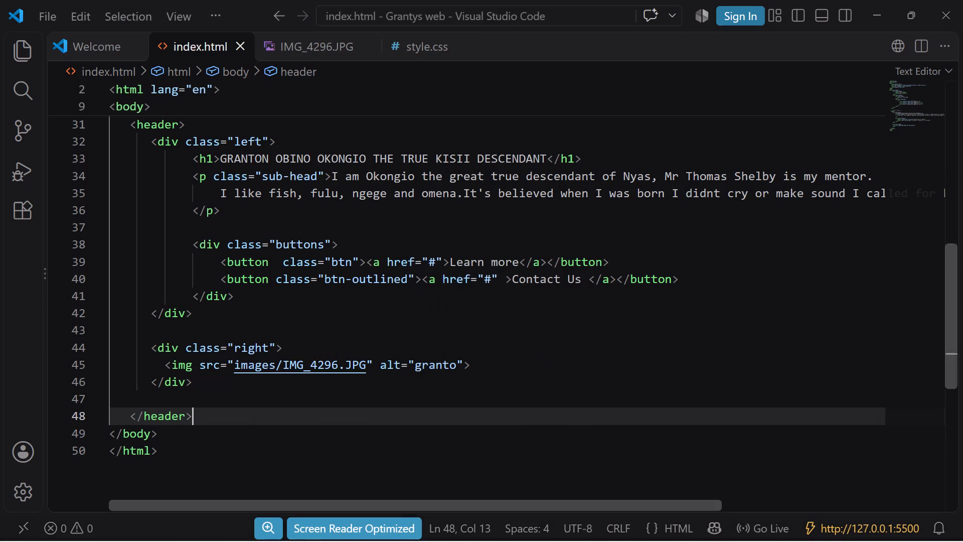
left_click(589, 524)
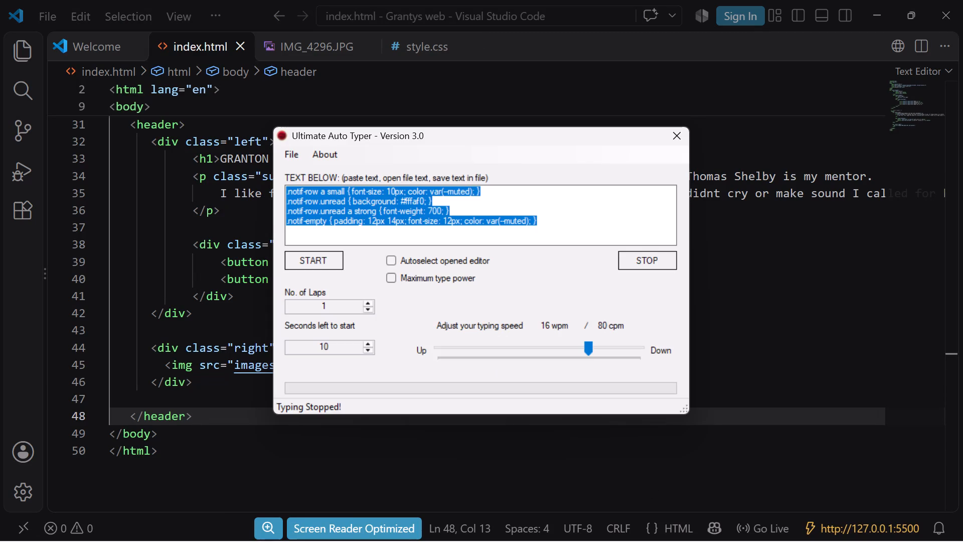
key("ctrl+c")
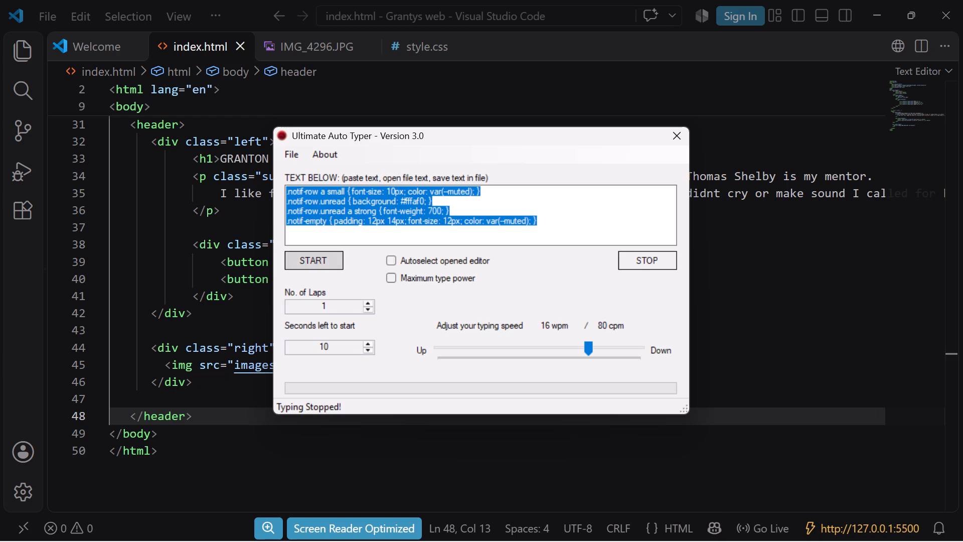
Switch to Visual Studio Code and open the fyga_slms_updated folder from Downloads.
left_click(36, 0)
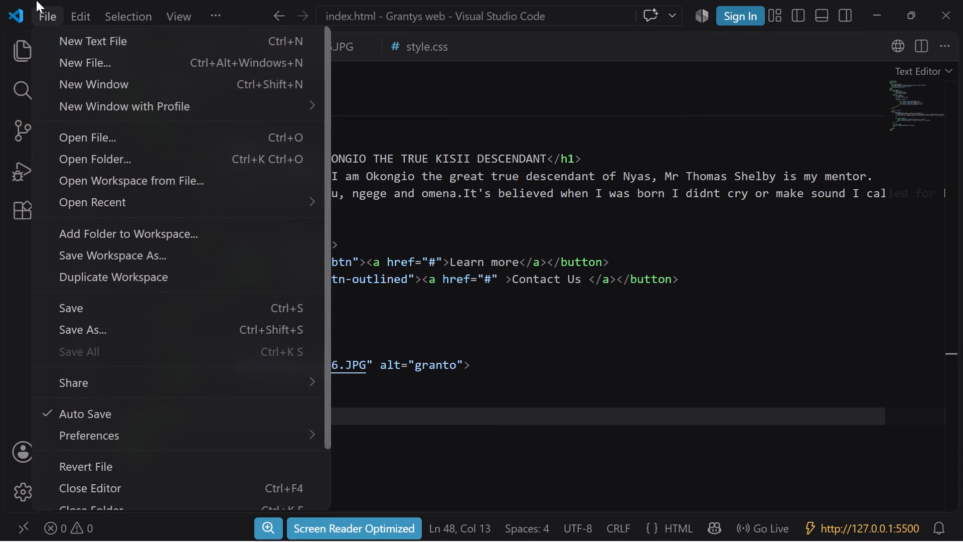
left_click(116, 165)
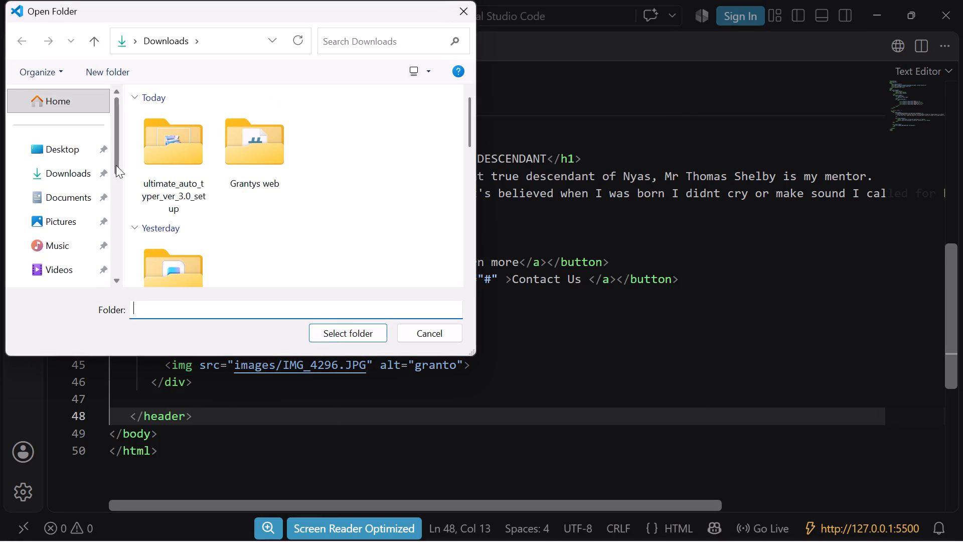
scroll(250, 163, "down", 1)
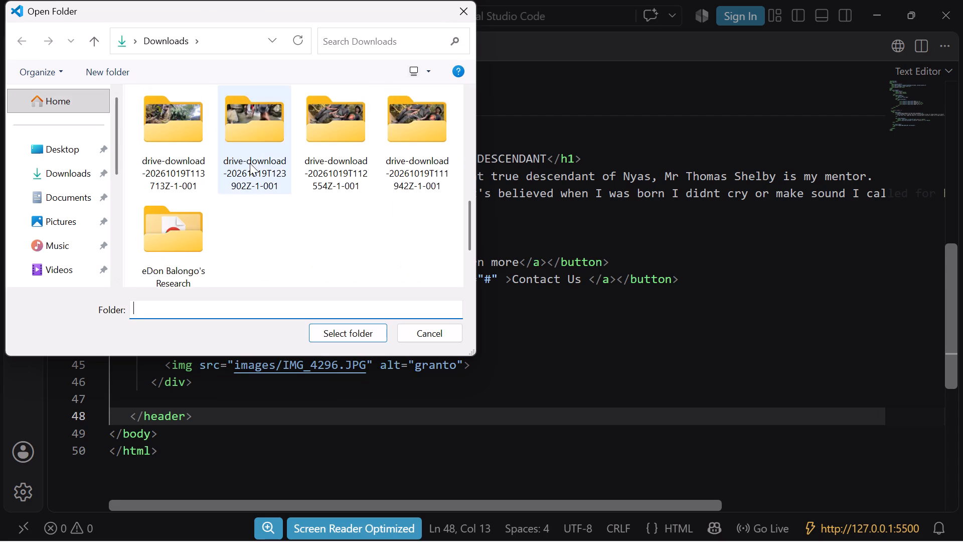
scroll(250, 163, "down", 1)
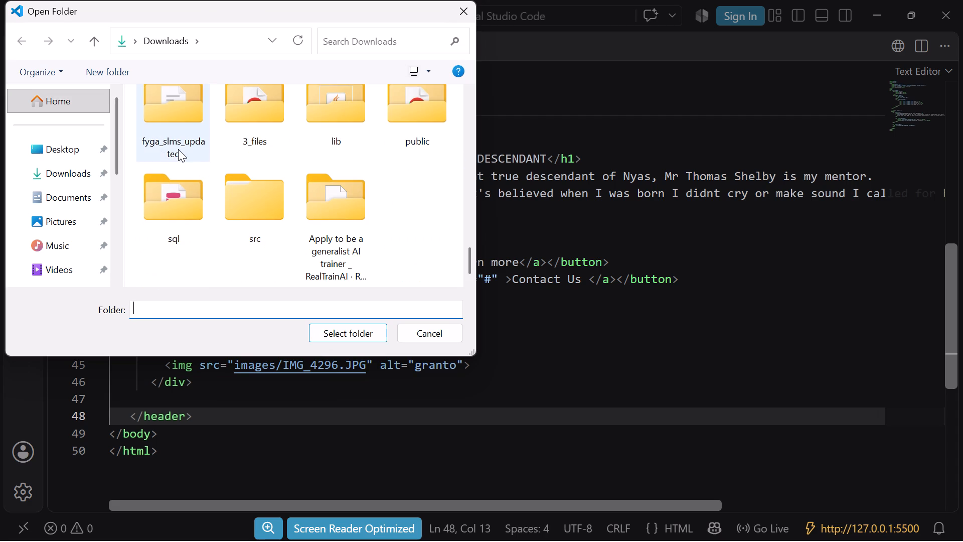
left_click(176, 148)
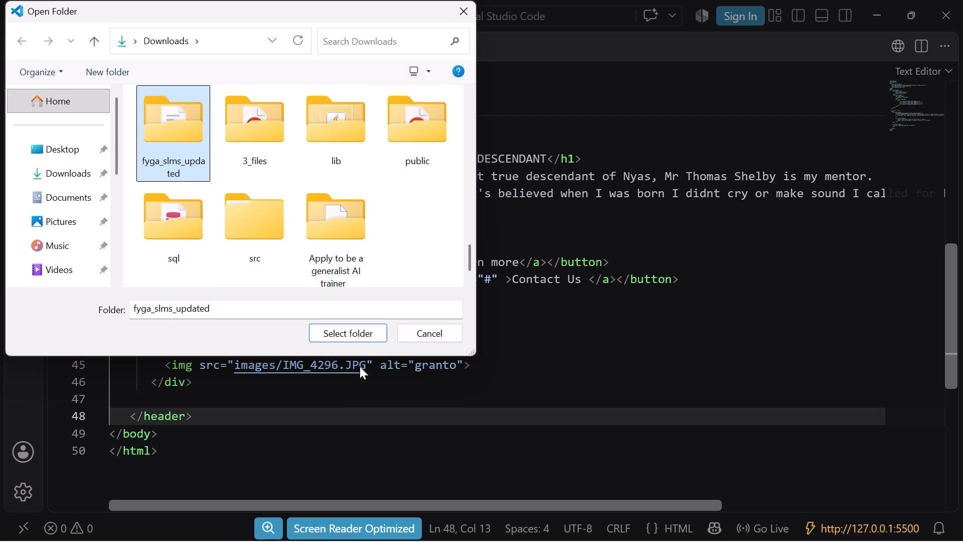
left_click(348, 333)
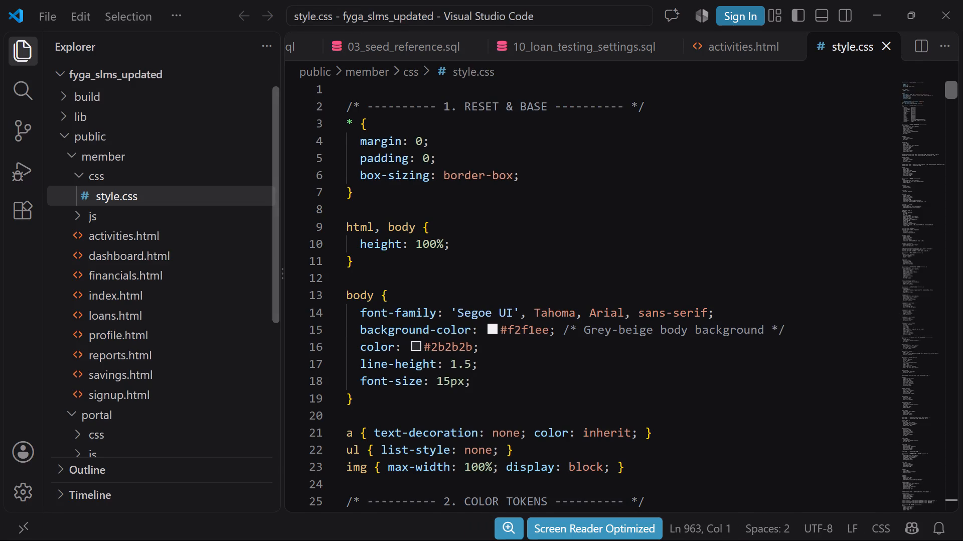
scroll(523, 188, "down", 1)
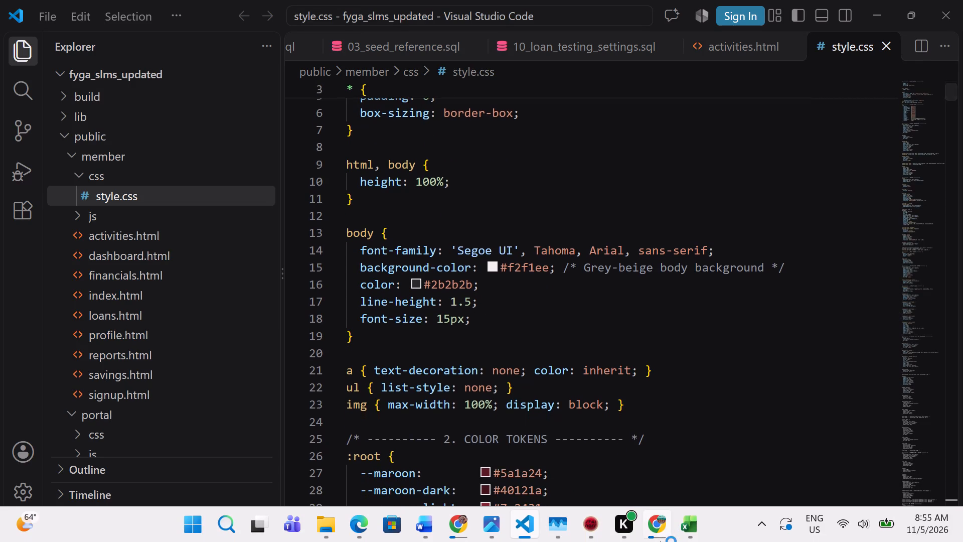
Switch back to Ultimate Auto Typer and exit the program.
left_click(587, 522)
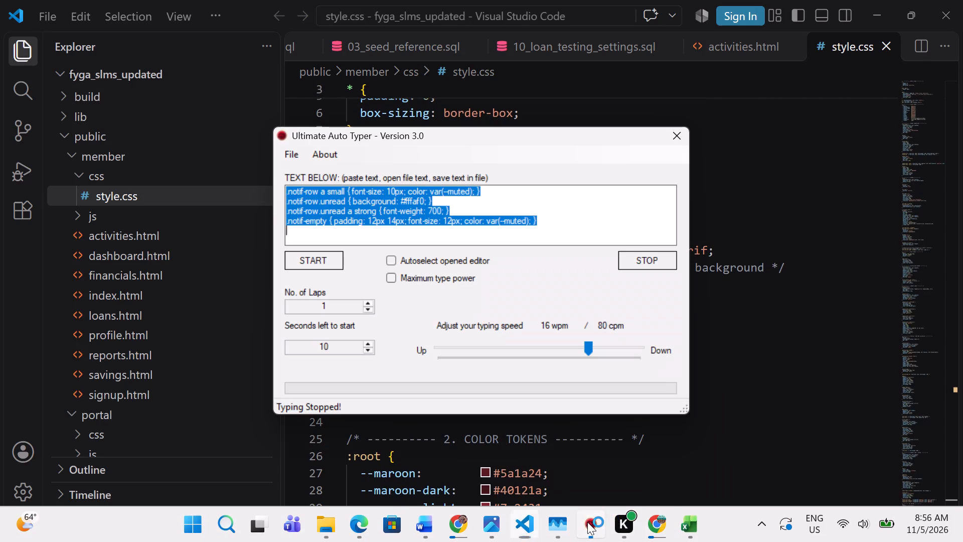
left_click(684, 145)
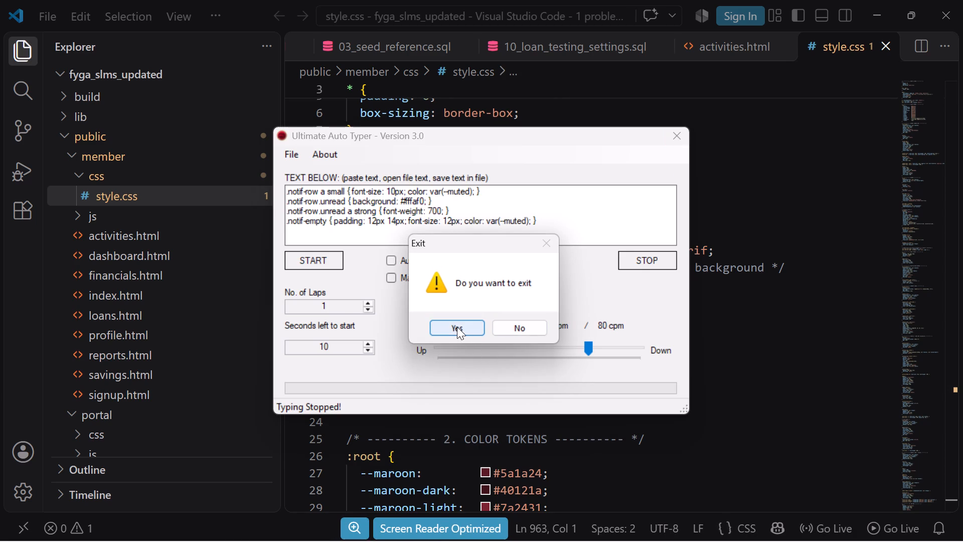
left_click(456, 327)
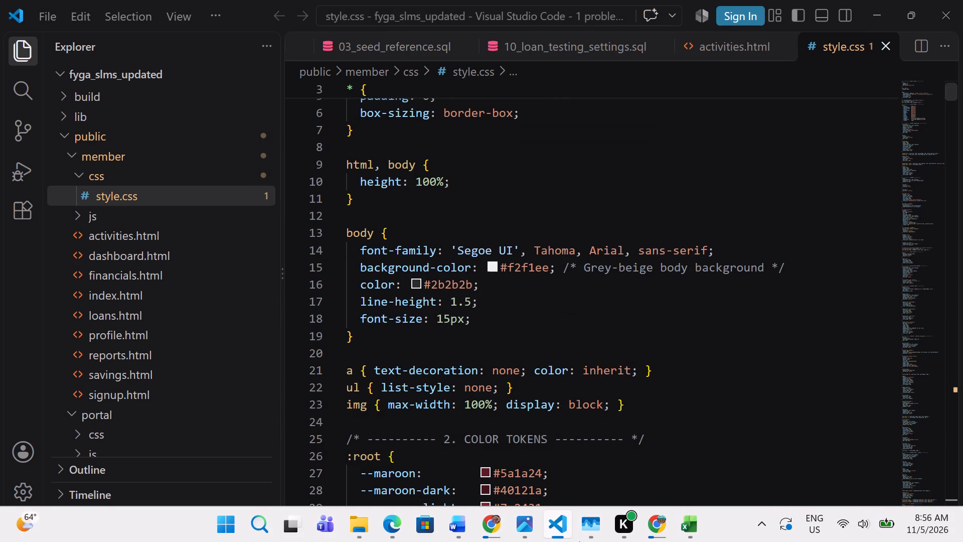
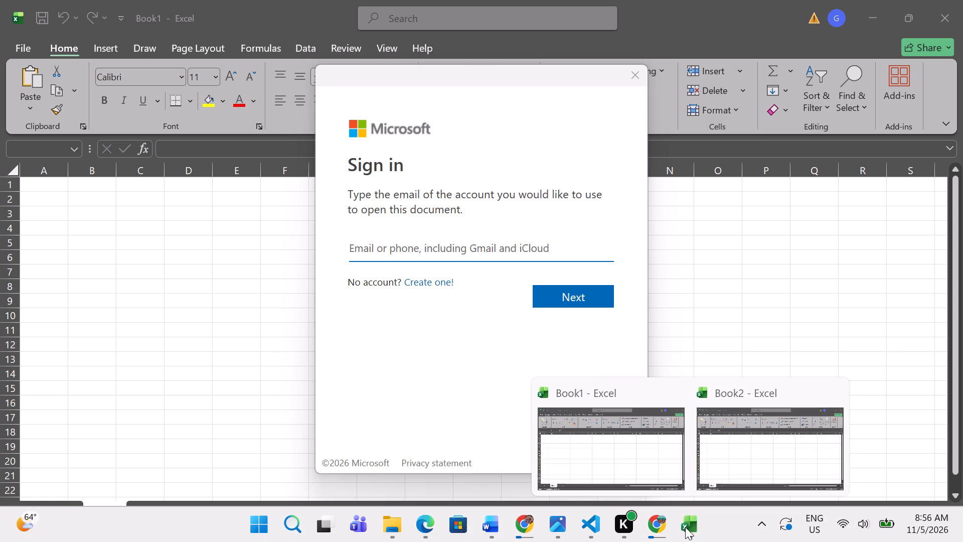
Switch to Excel's Book1 window, dismiss the Microsoft sign-in request, and cancel the pending save to OneDrive.
left_click(629, 462)
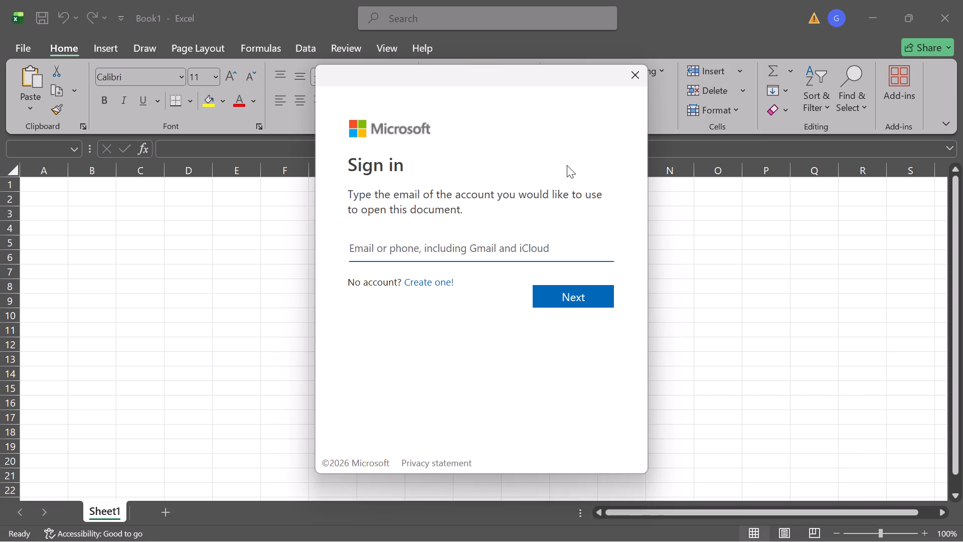
left_click(640, 75)
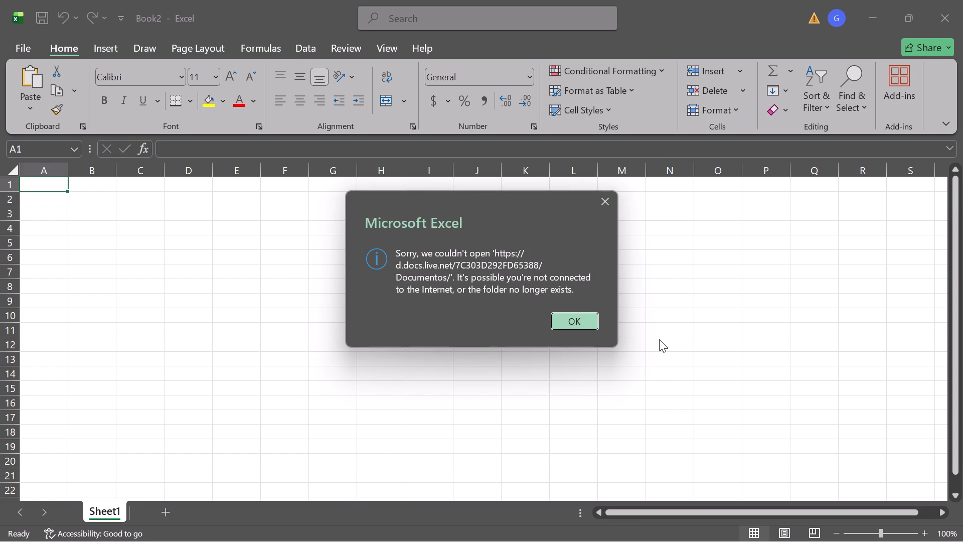
left_click(556, 318)
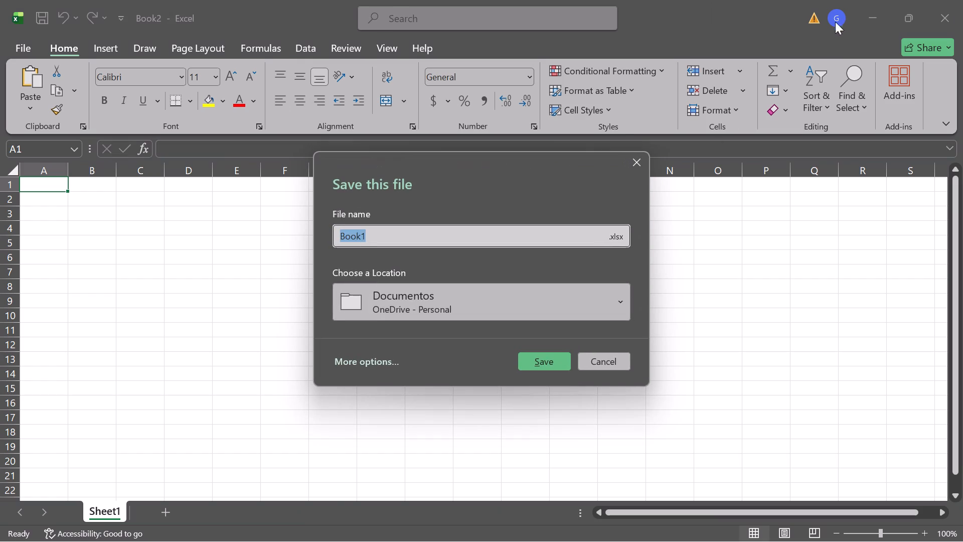
left_click(601, 368)
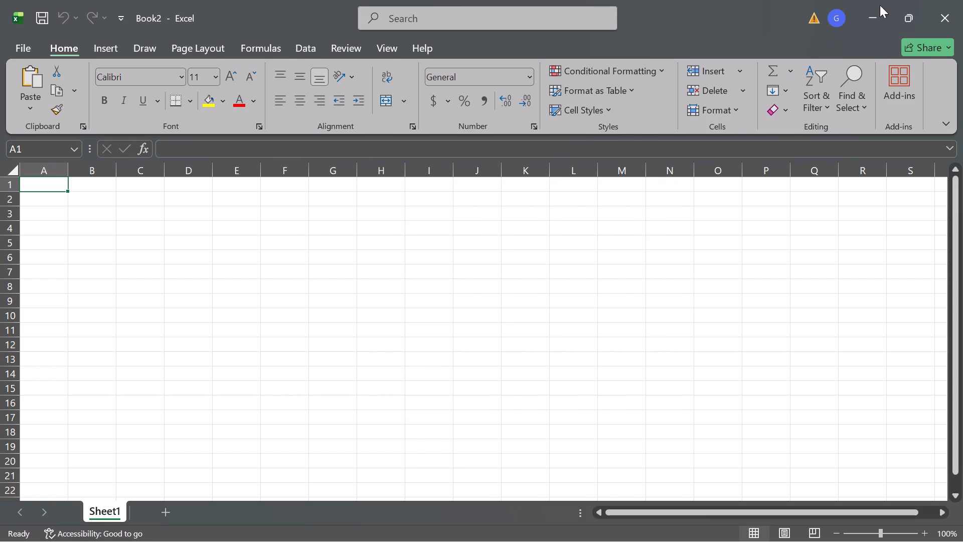
Close the blank Book2 workbook and minimize the Book1 window.
left_click(942, 10)
left_click(868, 22)
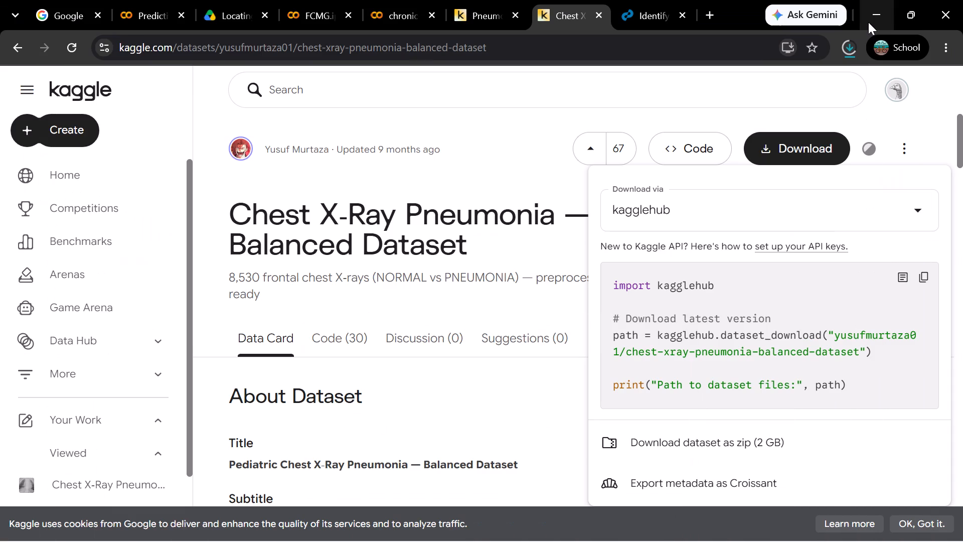
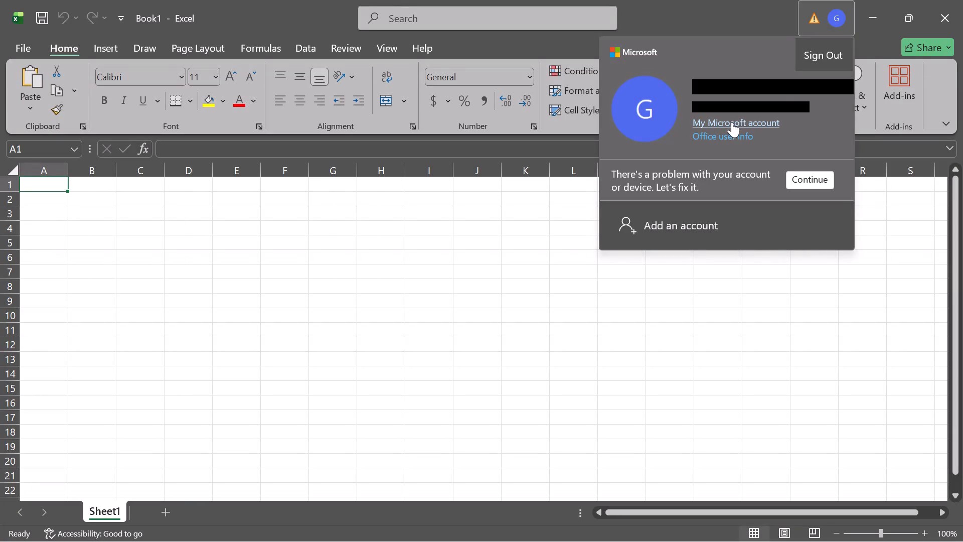
Start resolving the Microsoft account problem in Excel and request an emailed verification code for signing in.
left_click(791, 182)
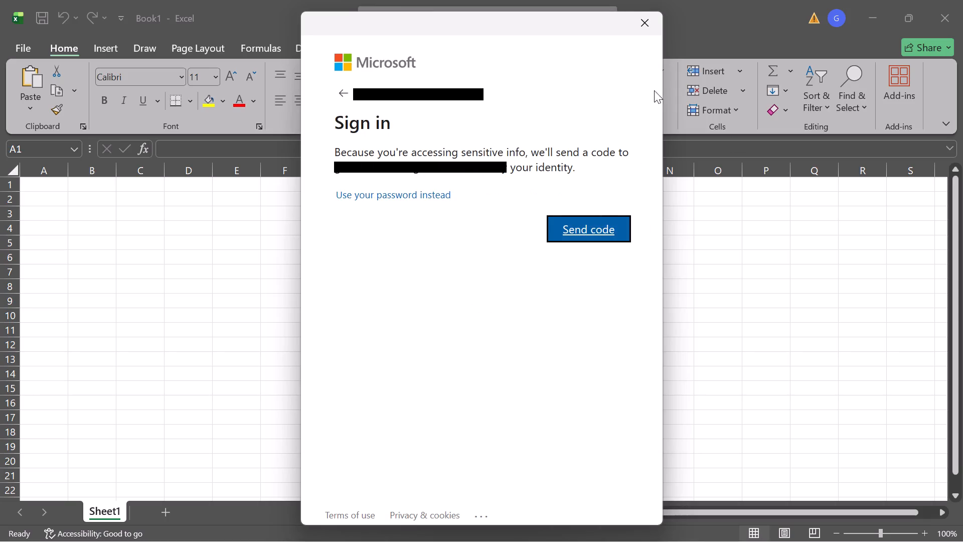
left_click(581, 224)
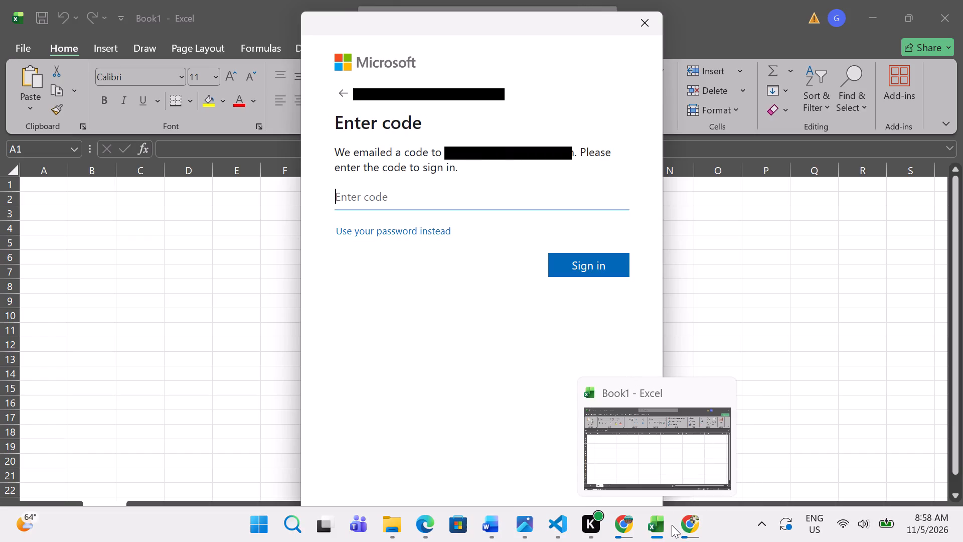
Switch to Google Chrome to retrieve the emailed Microsoft sign-in code.
left_click(680, 527)
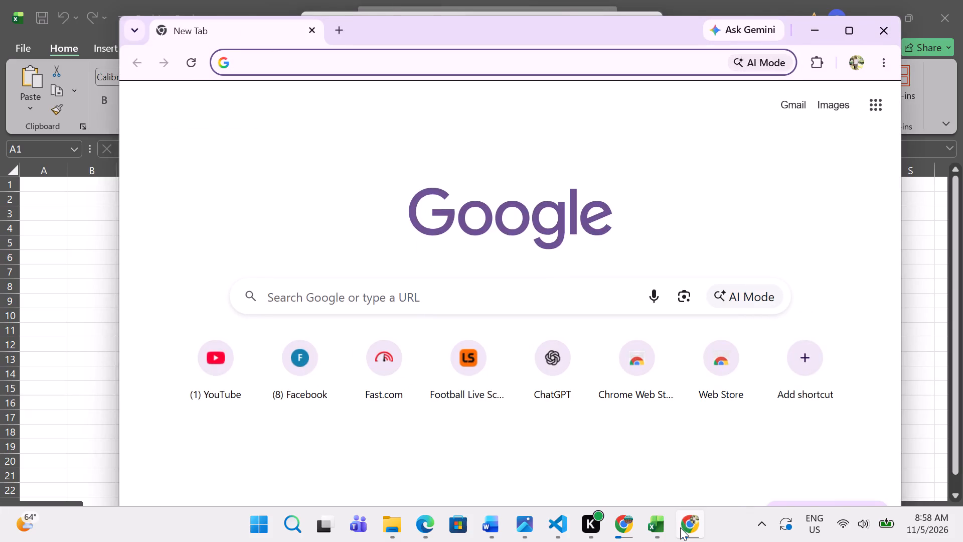
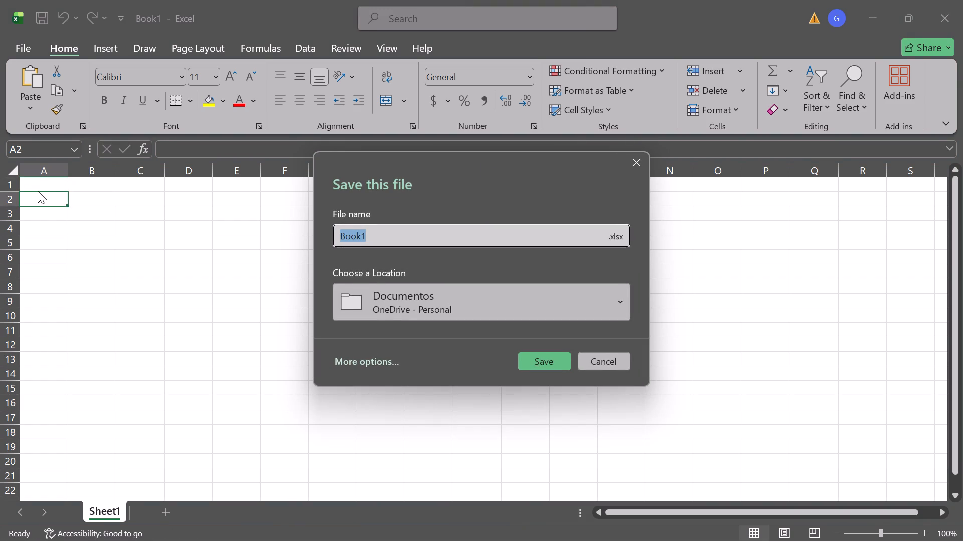
Enter gataka youth group as the file name for saving the Book1 workbook.
key("BackSpace")
key("g")
type("ataka r")
key("BackSpace")
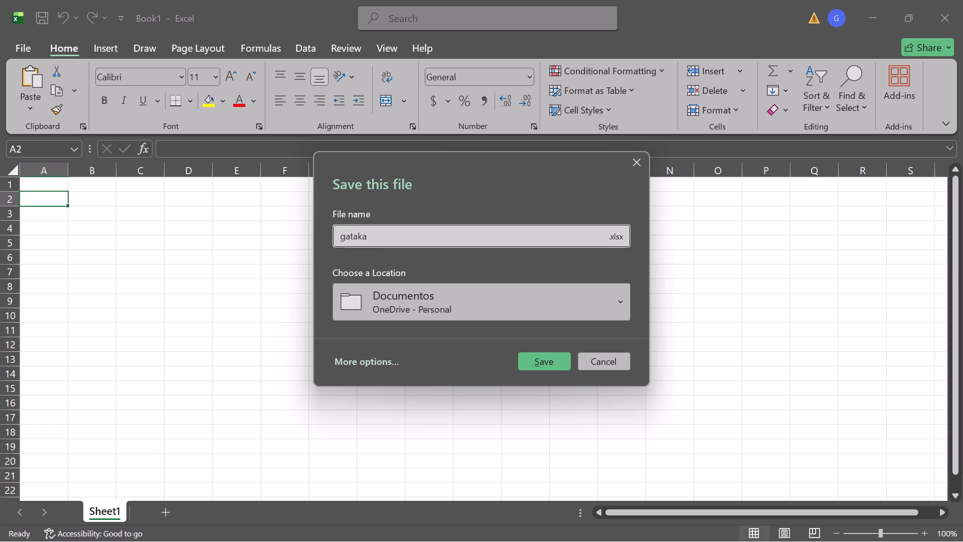
type("rider")
key("s")
key("BackSpace")
key("BackSpace")
key("BackSpace")
key("BackSpace")
key("BackSpace")
key("BackSpace")
type("youth gro")
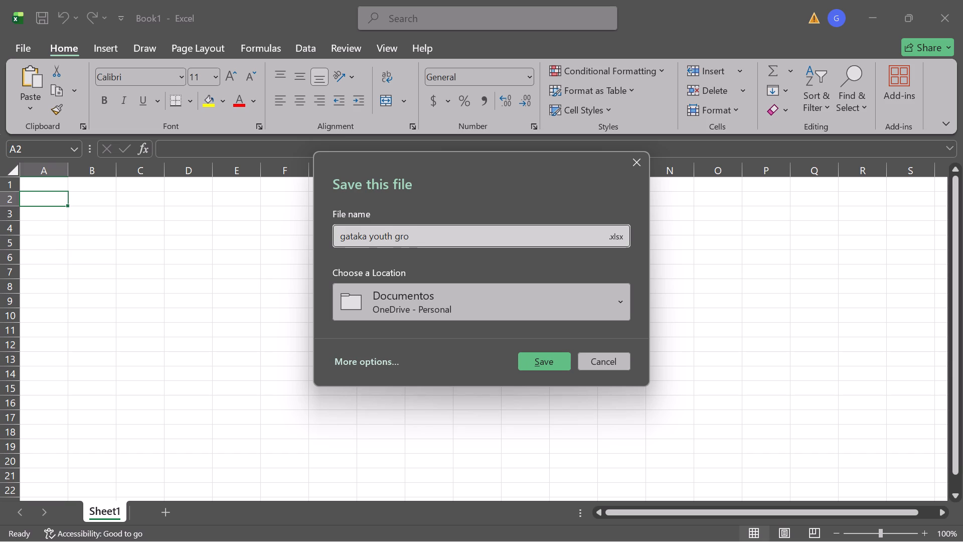
type("up")
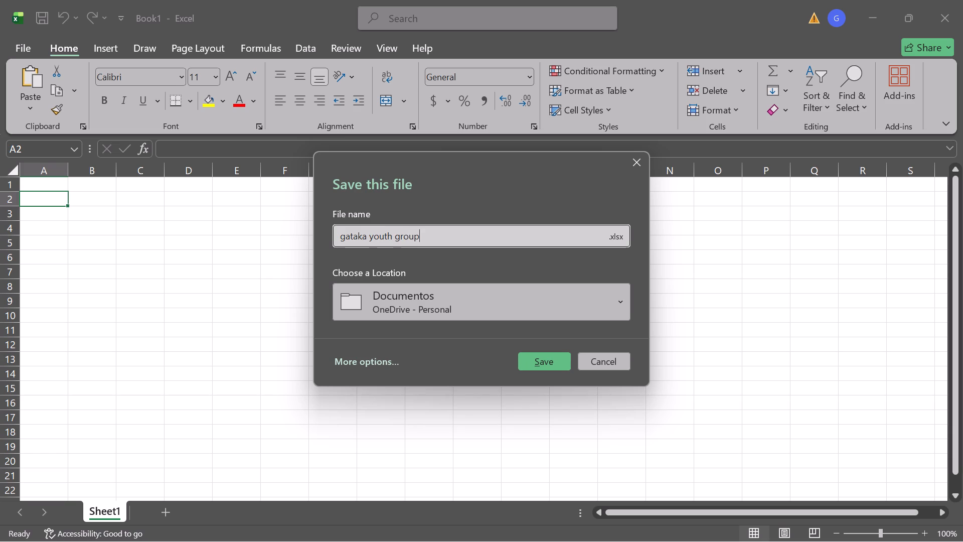
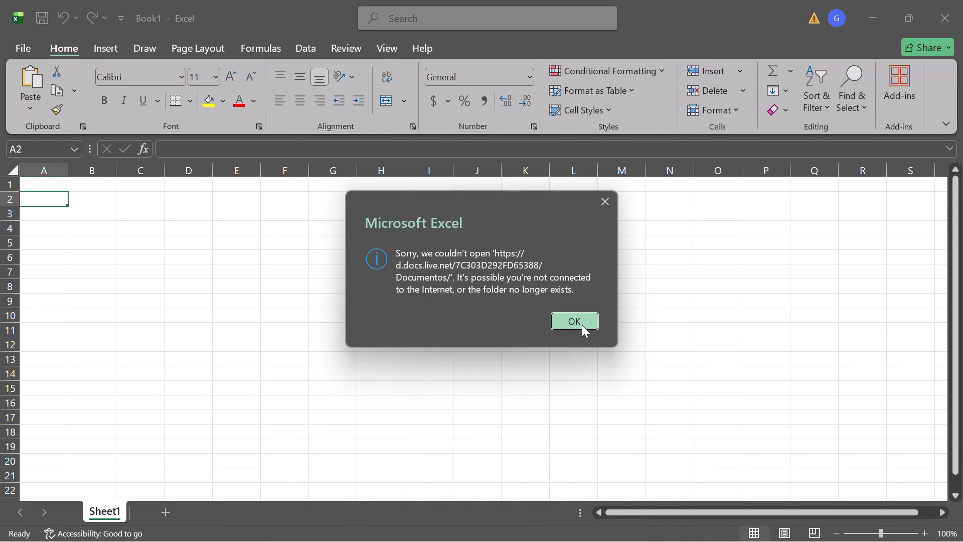
Save the workbook as Book1 in the local Documents folder instead of the OneDrive location.
left_click(582, 325)
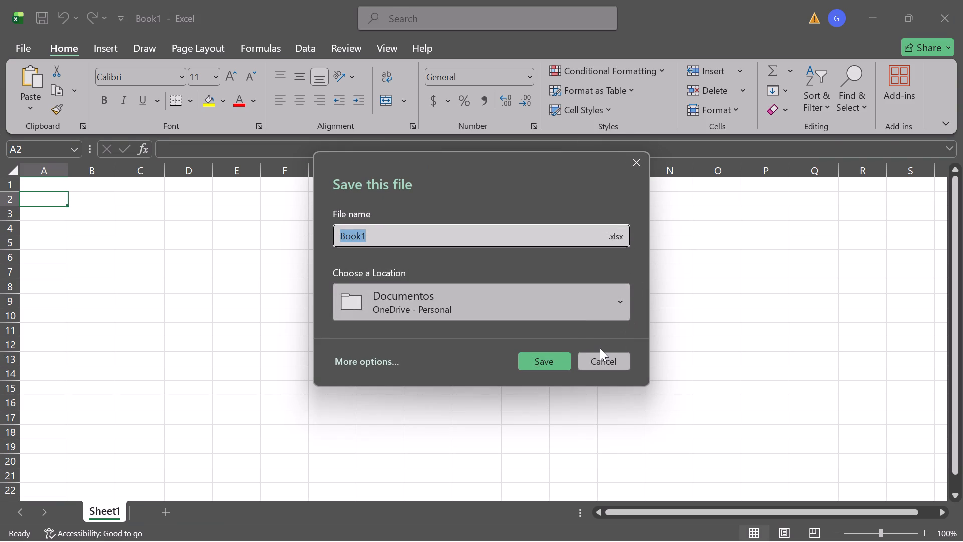
left_click(562, 301)
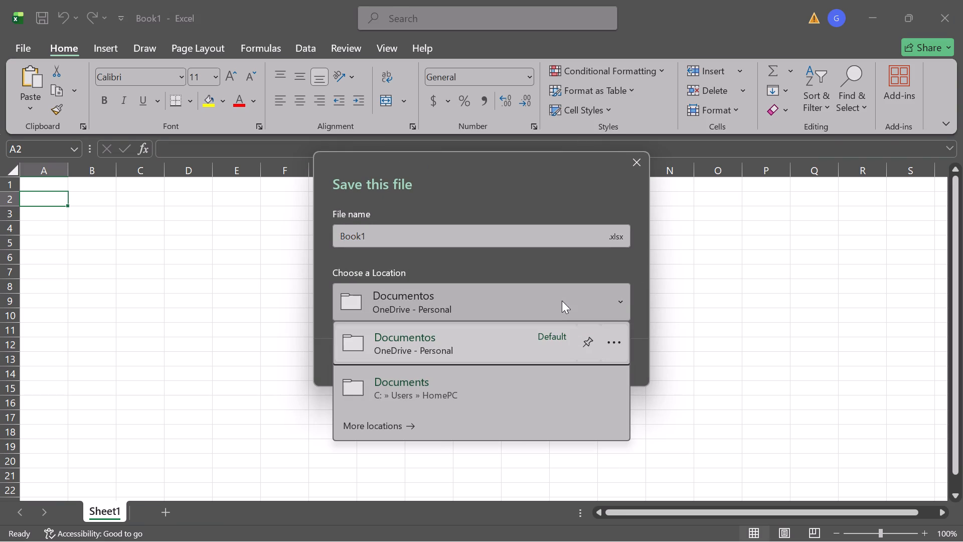
left_click(496, 396)
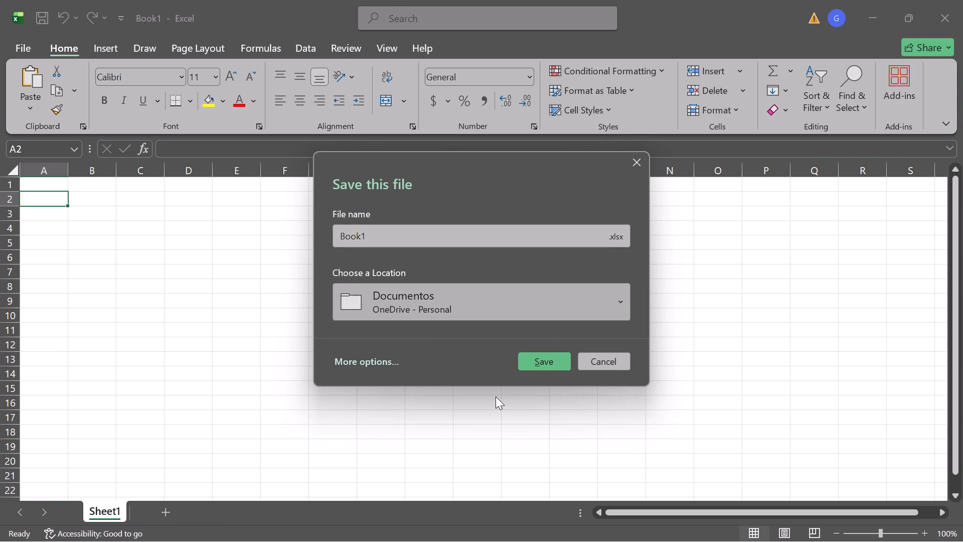
left_click(545, 357)
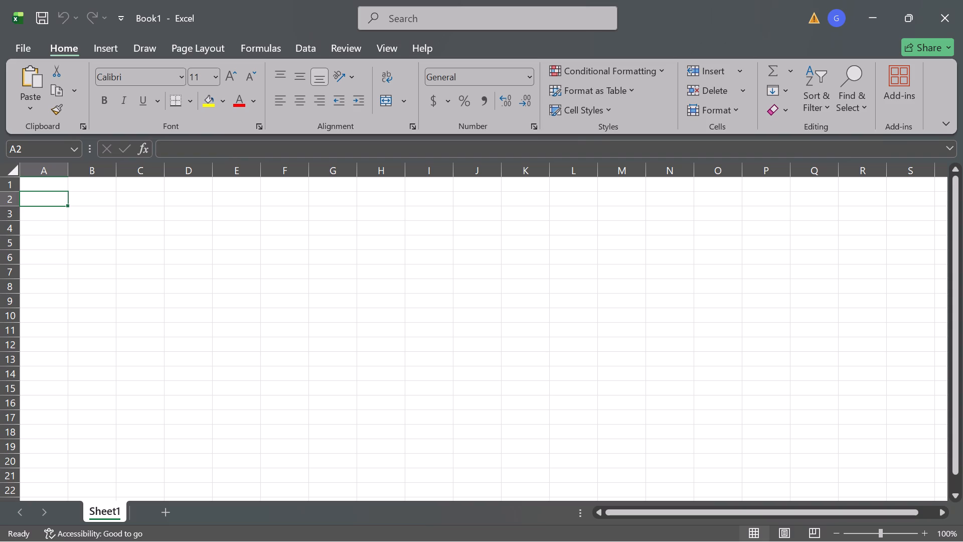
Save the workbook under the name gataka riders in the Desktop folder on this PC.
left_click(28, 47)
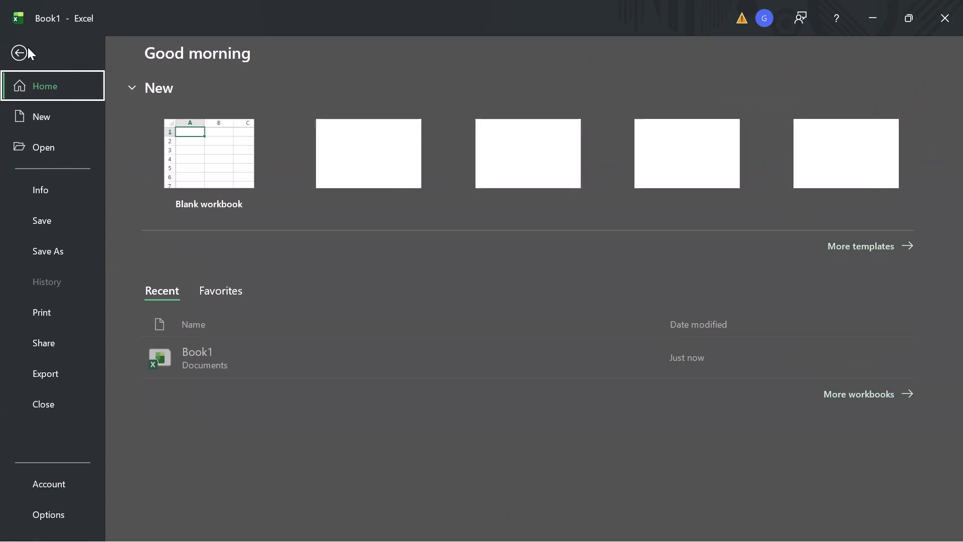
left_click(69, 259)
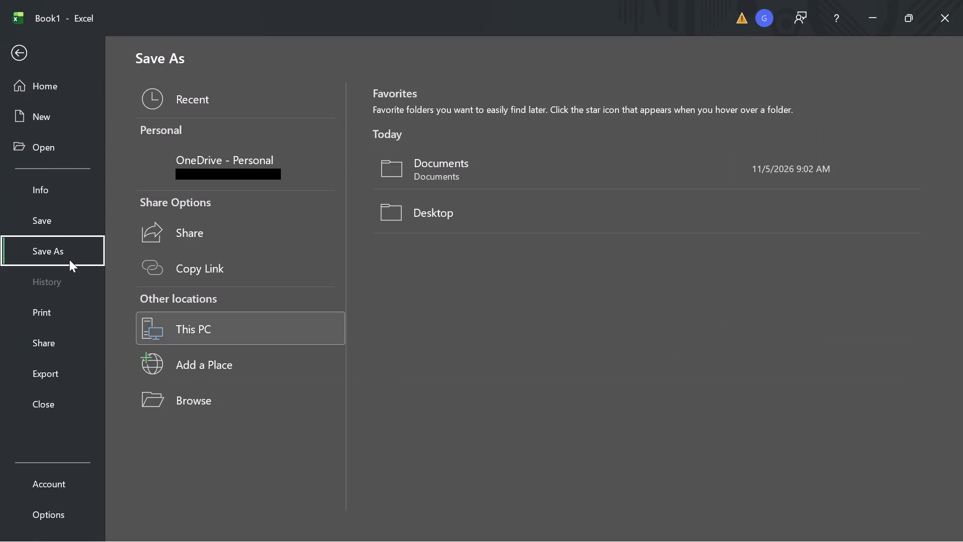
left_click(224, 329)
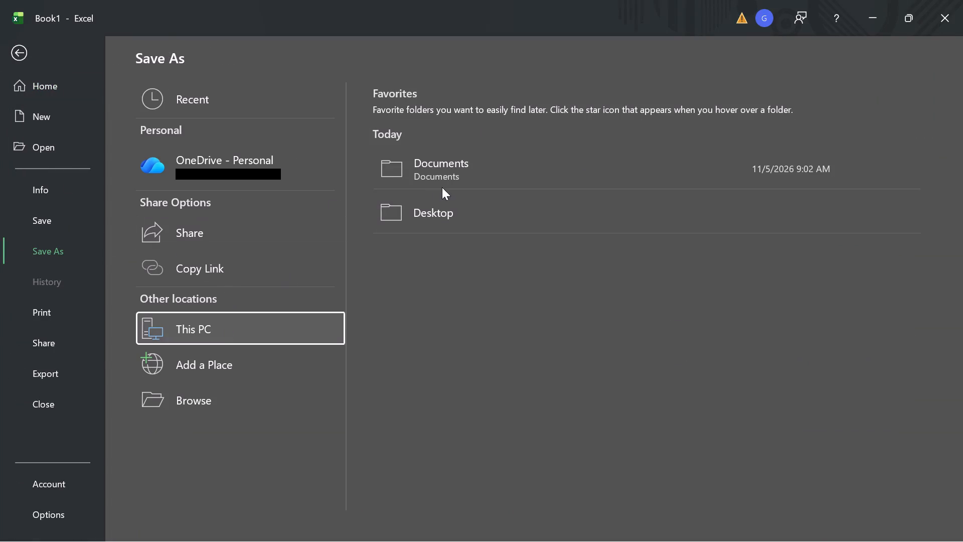
double_click(384, 213)
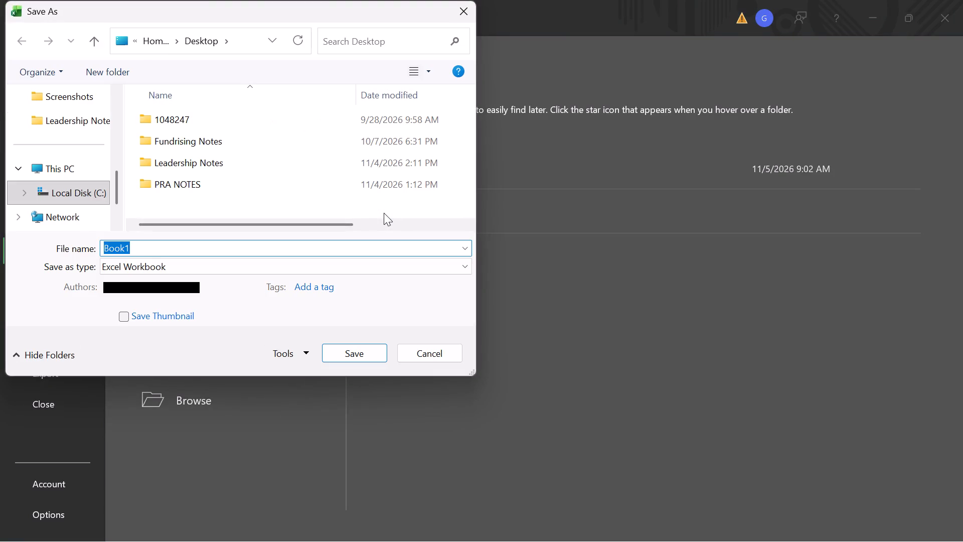
key("BackSpace")
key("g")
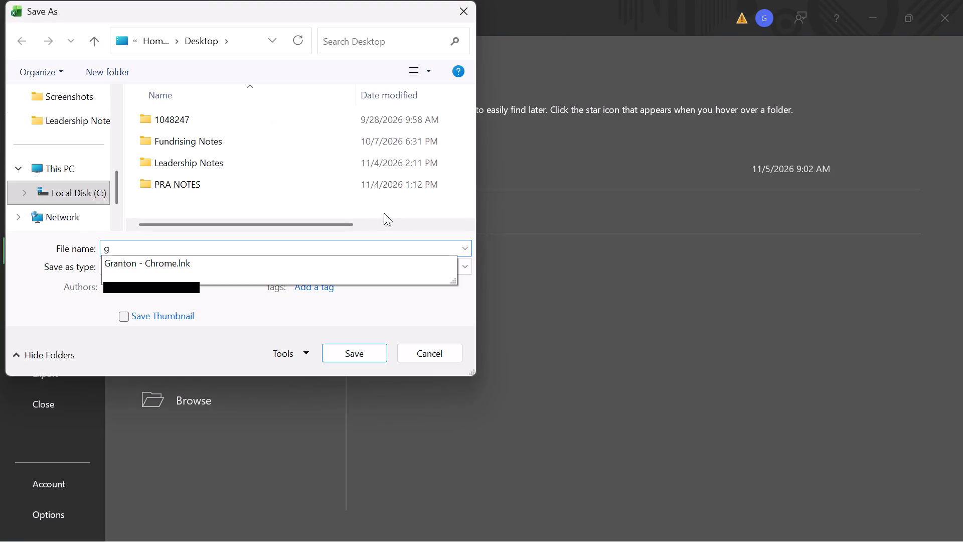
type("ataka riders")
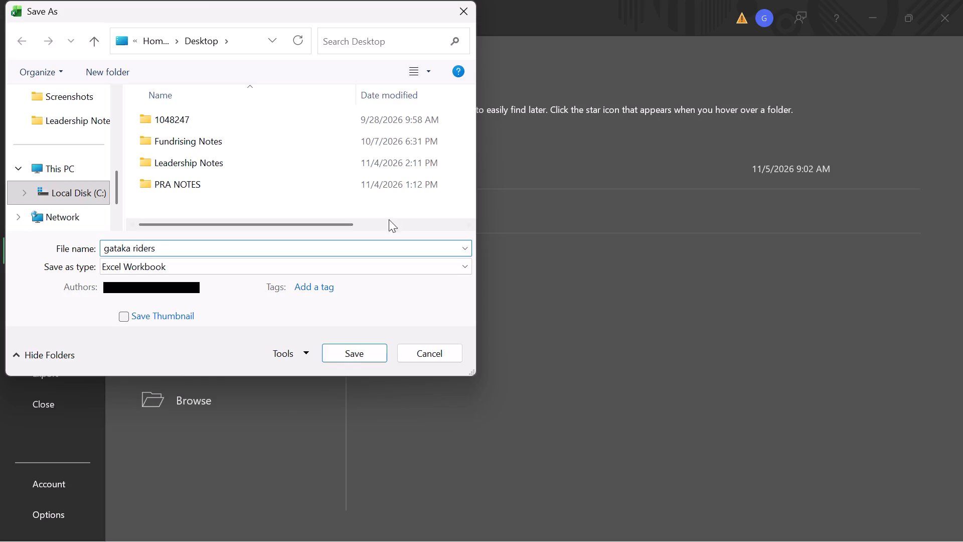
left_click(336, 361)
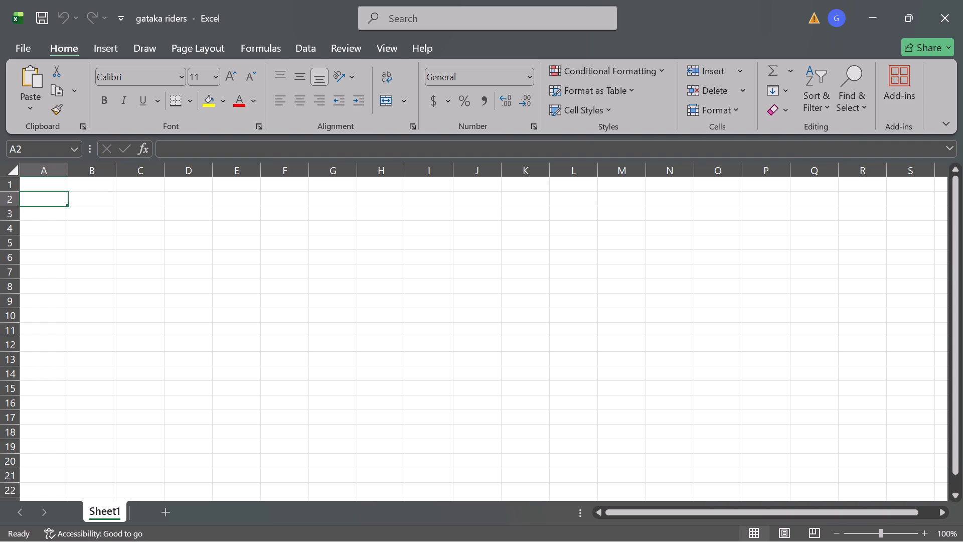
Enter the title "Gataka Dons and Boys annual report" in cell A1.
key("Up")
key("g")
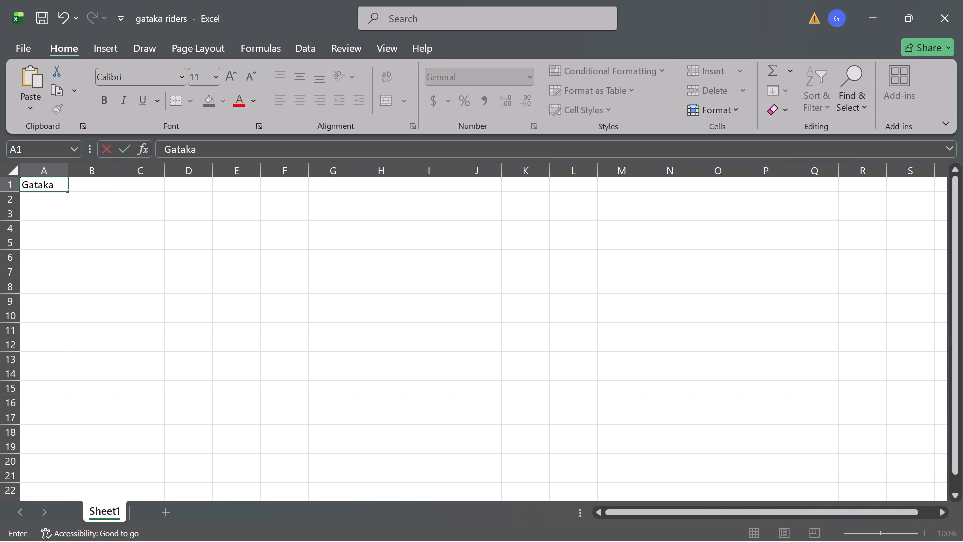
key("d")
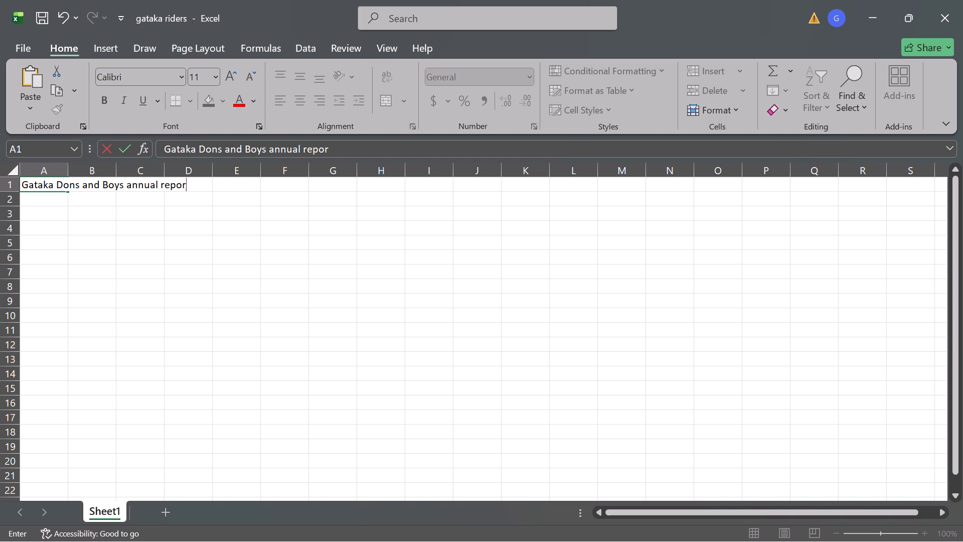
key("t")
key("Down")
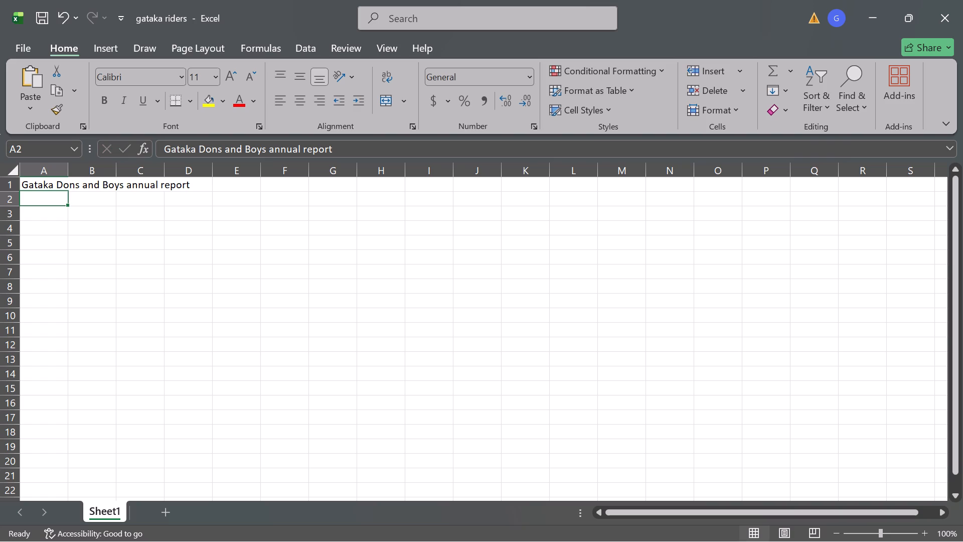
Enter the row labels "Months" in A2 and "Contributon" in A3.
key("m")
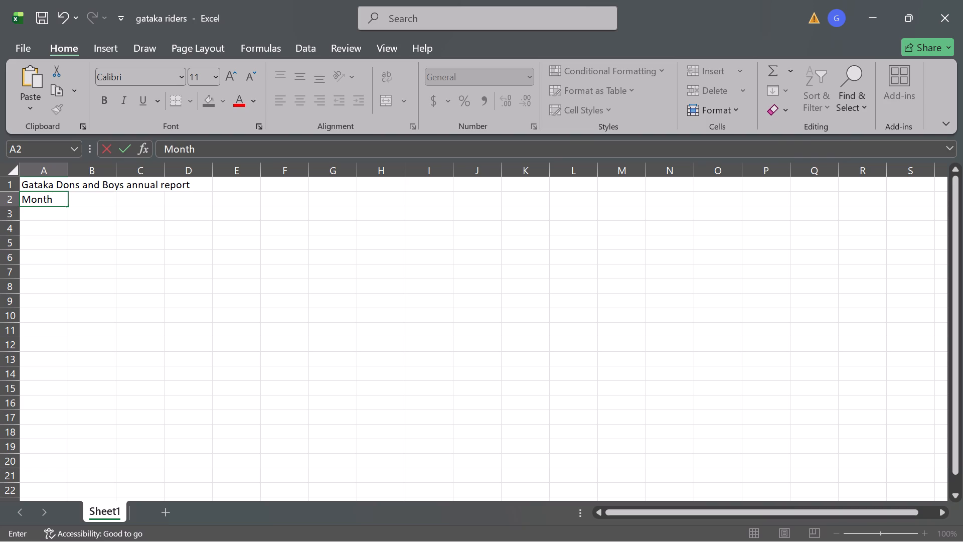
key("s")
key("Down")
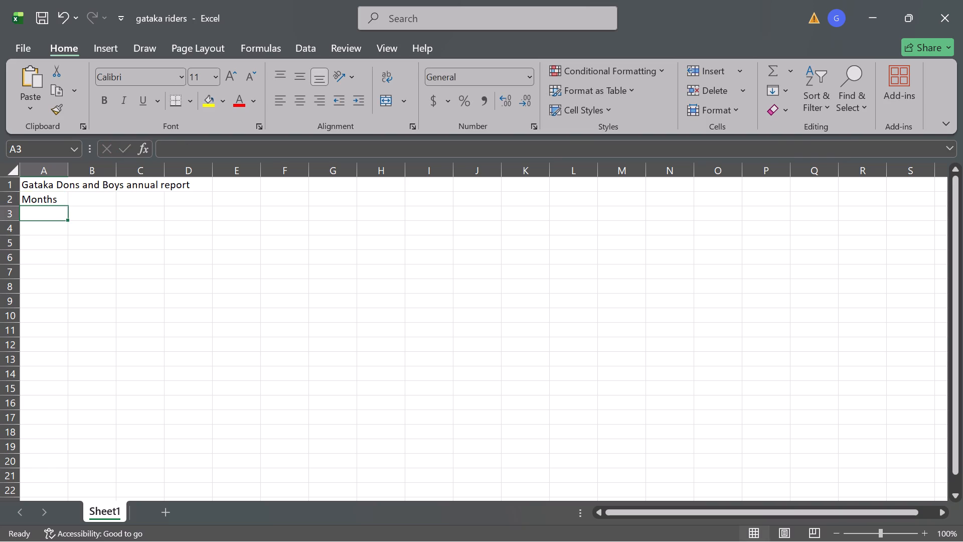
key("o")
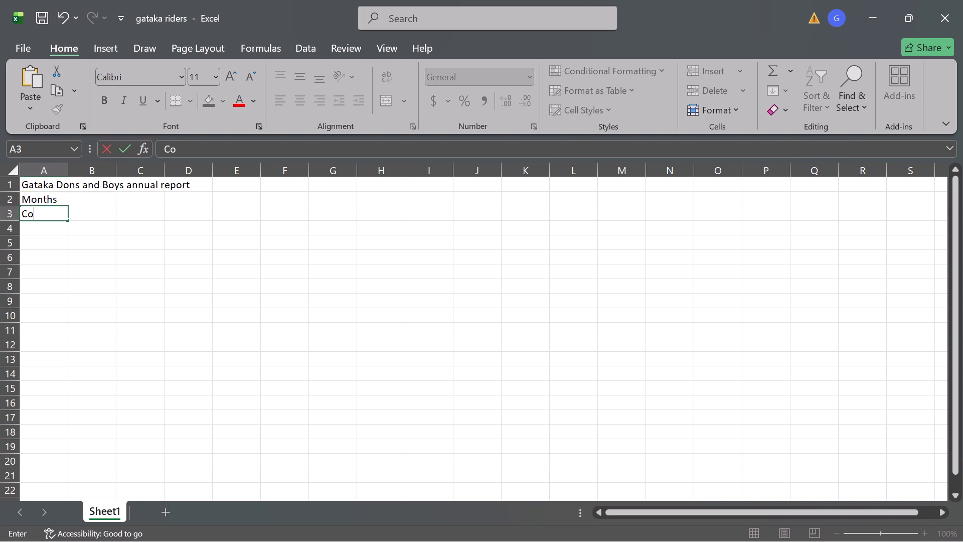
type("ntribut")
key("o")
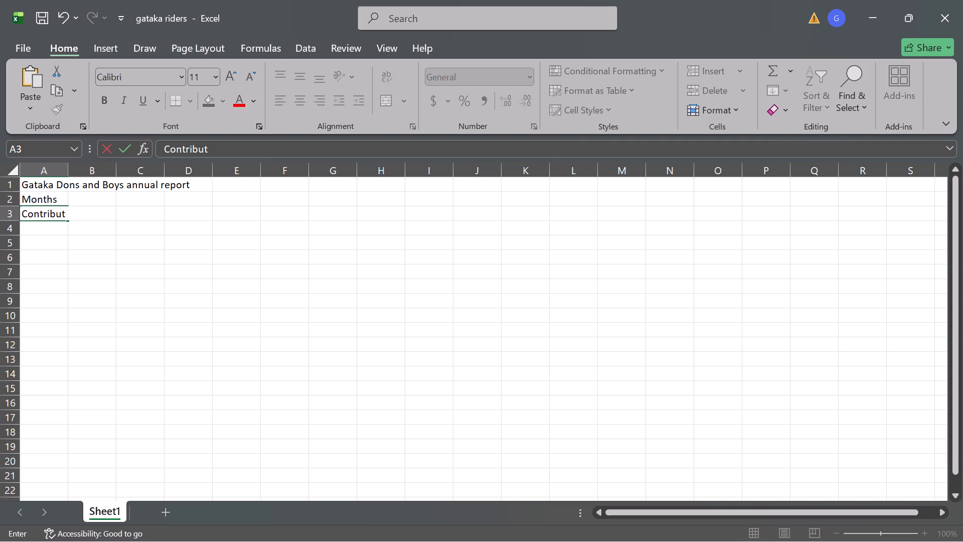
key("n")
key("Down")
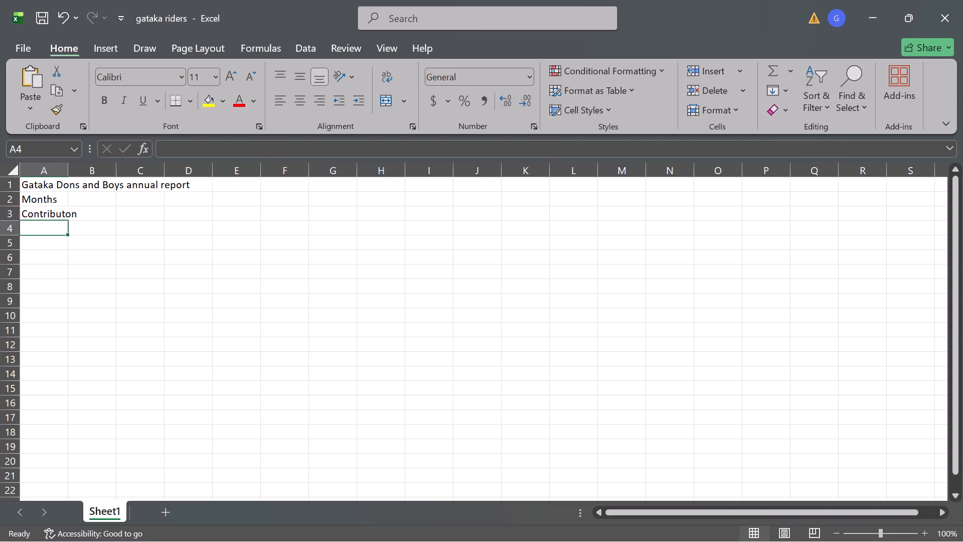
Add a "Names" label in A5 with the column headings "First Name" in A6 and "Last Name" in B6.
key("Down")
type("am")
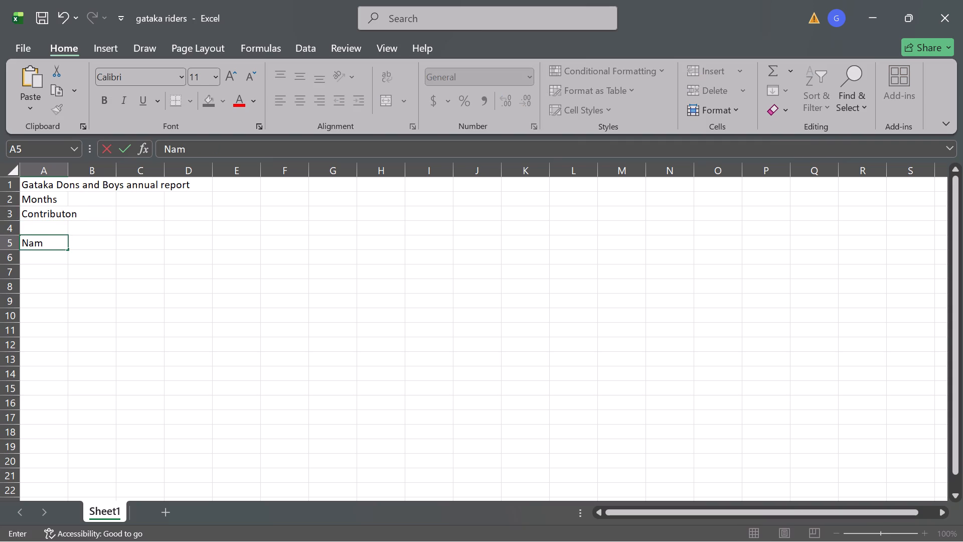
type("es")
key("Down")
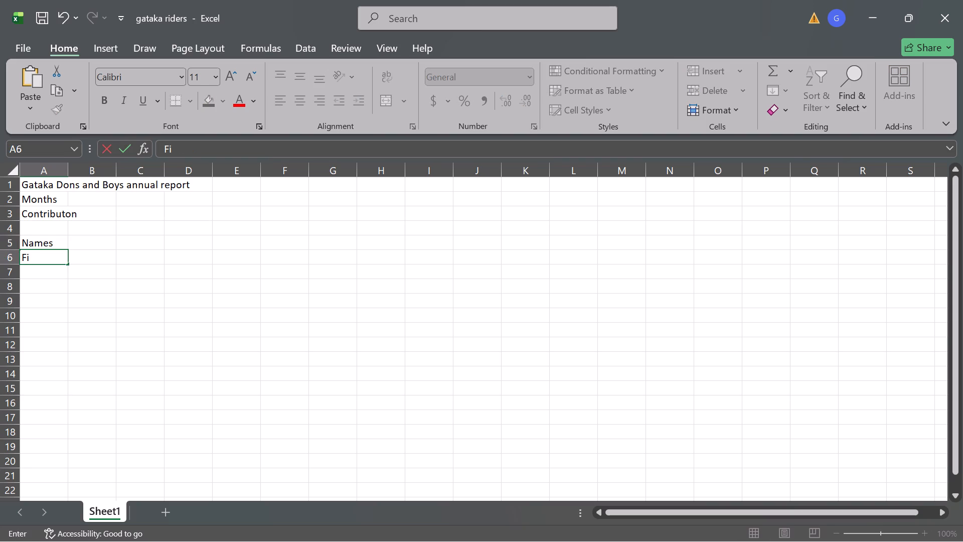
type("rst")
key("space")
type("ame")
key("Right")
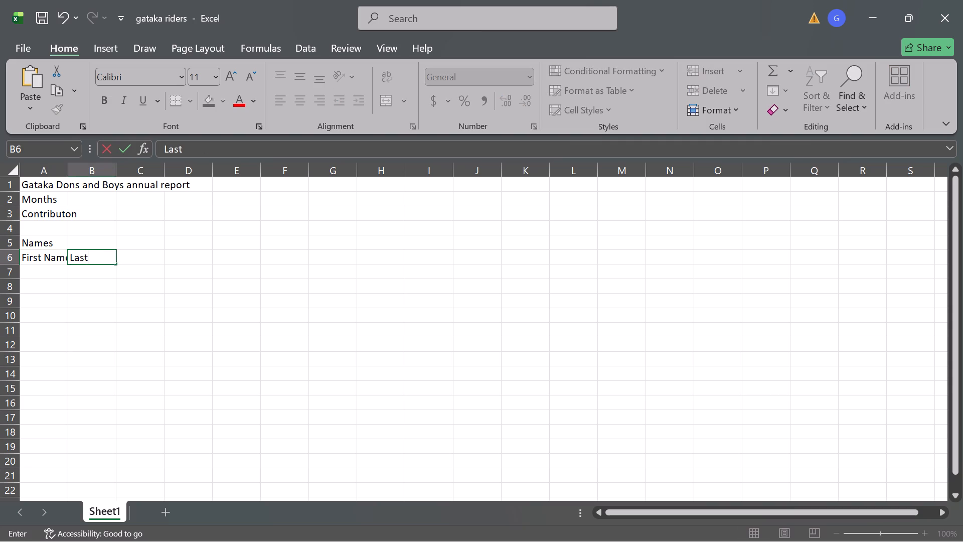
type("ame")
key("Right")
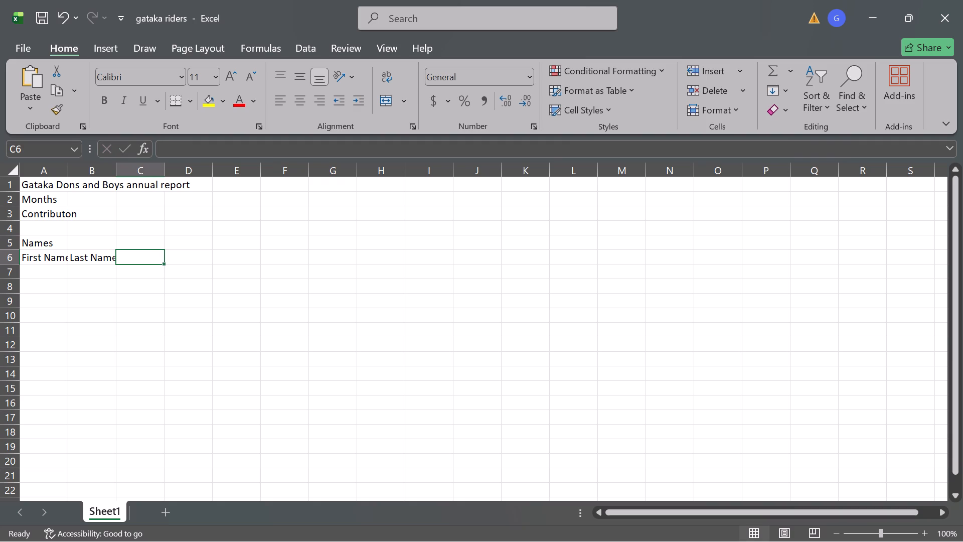
Enter the month headings "January" in D2, "February" in G2 and "March" in J2.
left_click(37, 186)
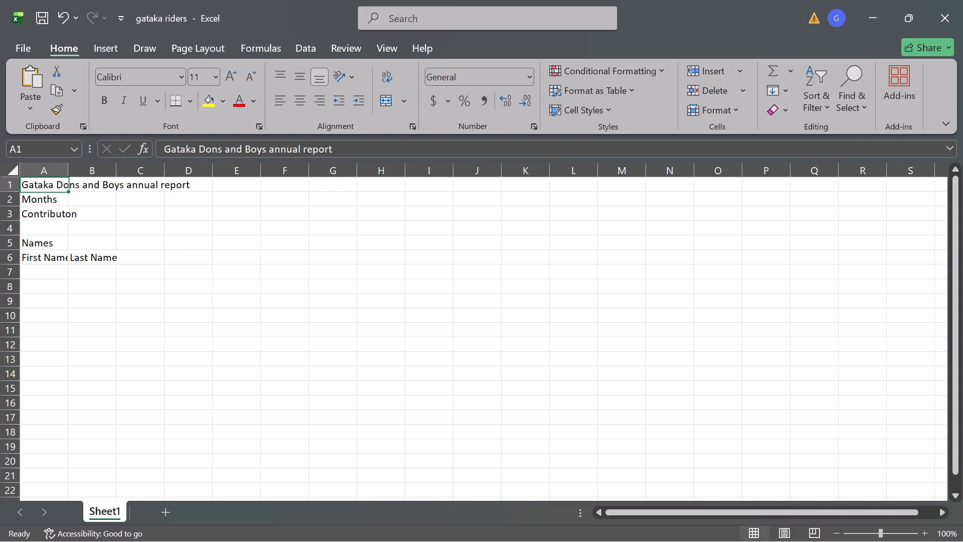
left_click(86, 201)
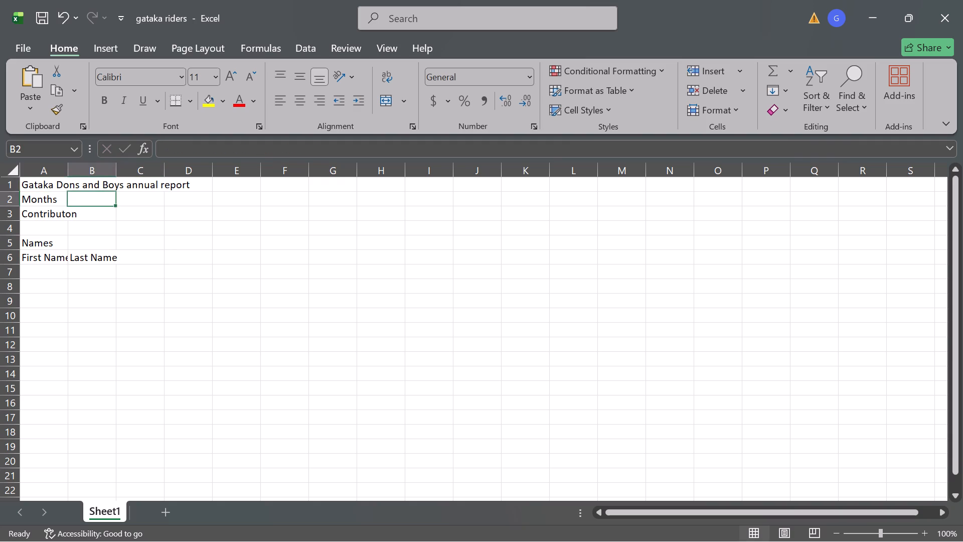
left_click(134, 206)
left_click(173, 198)
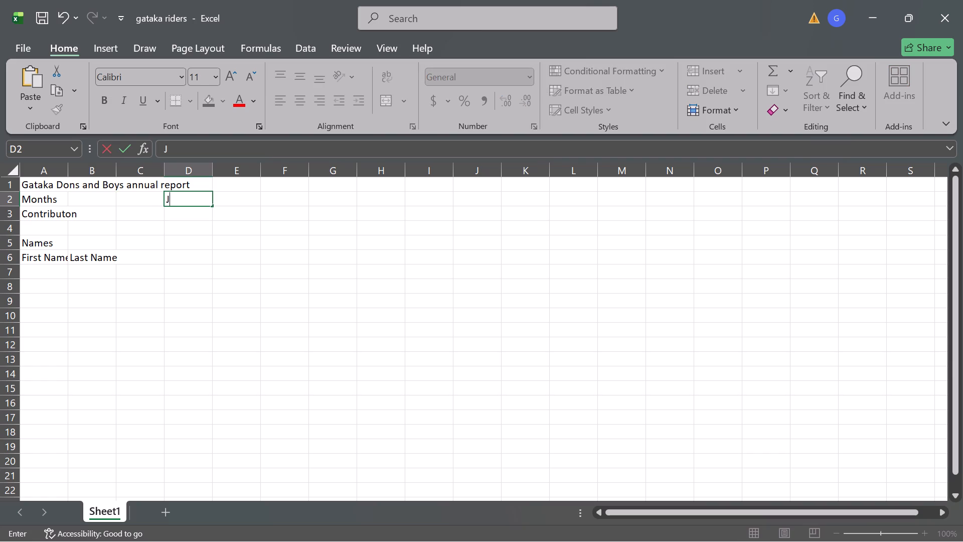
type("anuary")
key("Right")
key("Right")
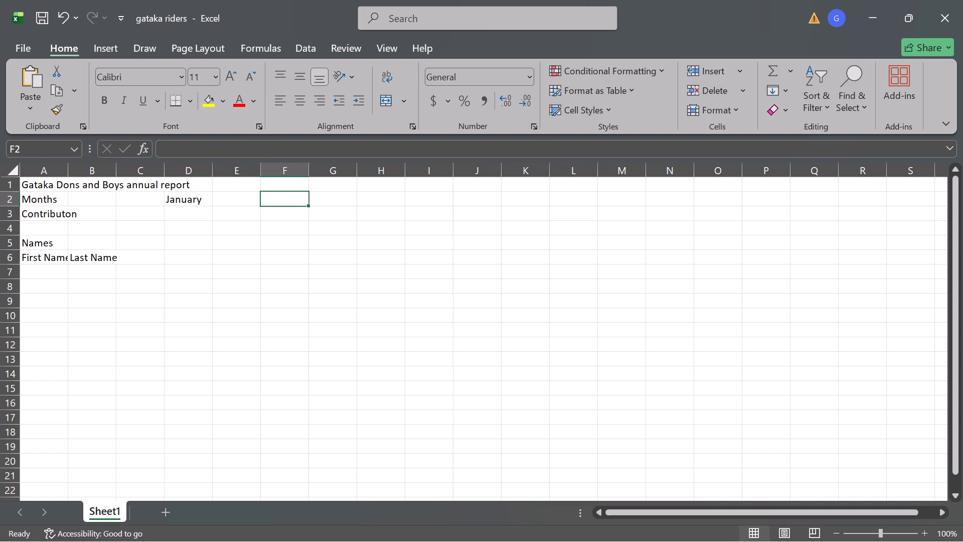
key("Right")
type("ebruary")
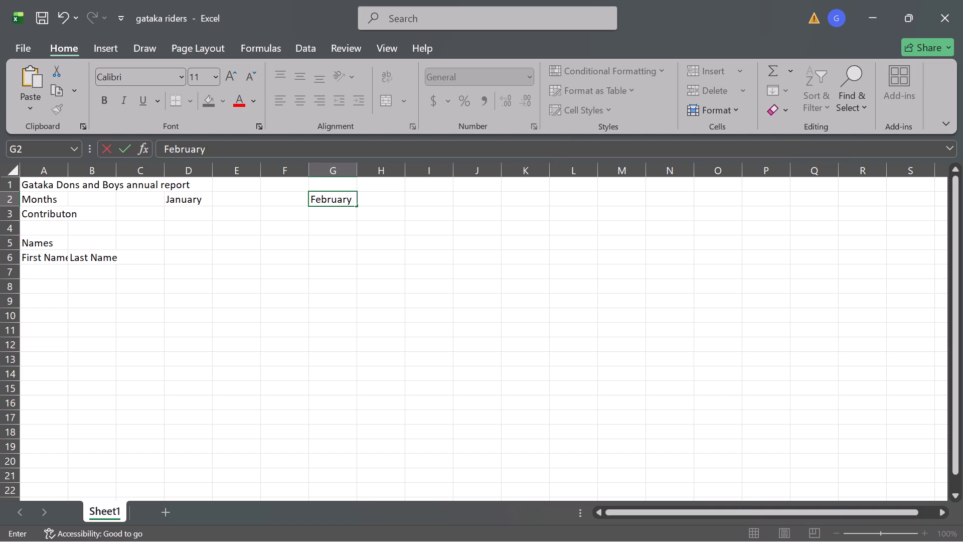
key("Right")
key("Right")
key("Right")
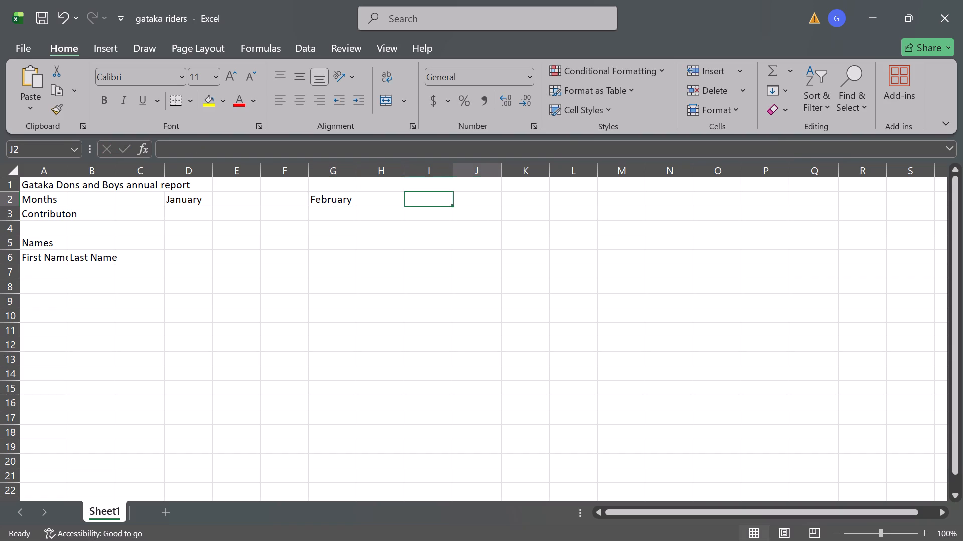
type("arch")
Continue the month headings in row 2 with "April" in M2, "May" in P2 and "June" in S2.
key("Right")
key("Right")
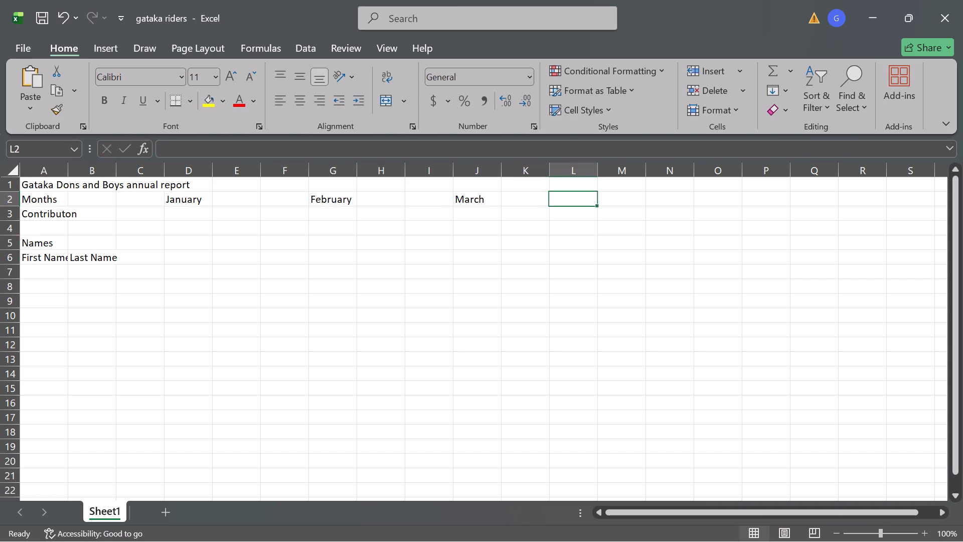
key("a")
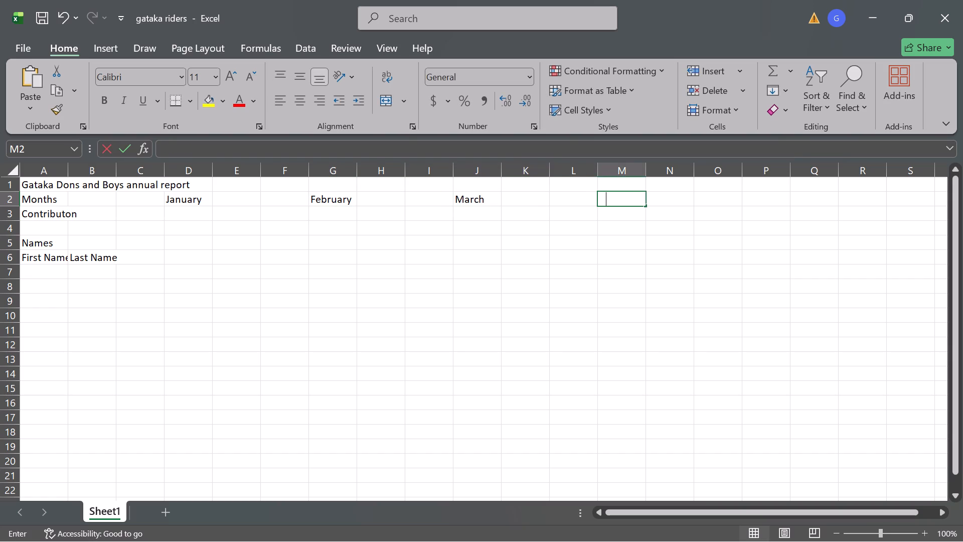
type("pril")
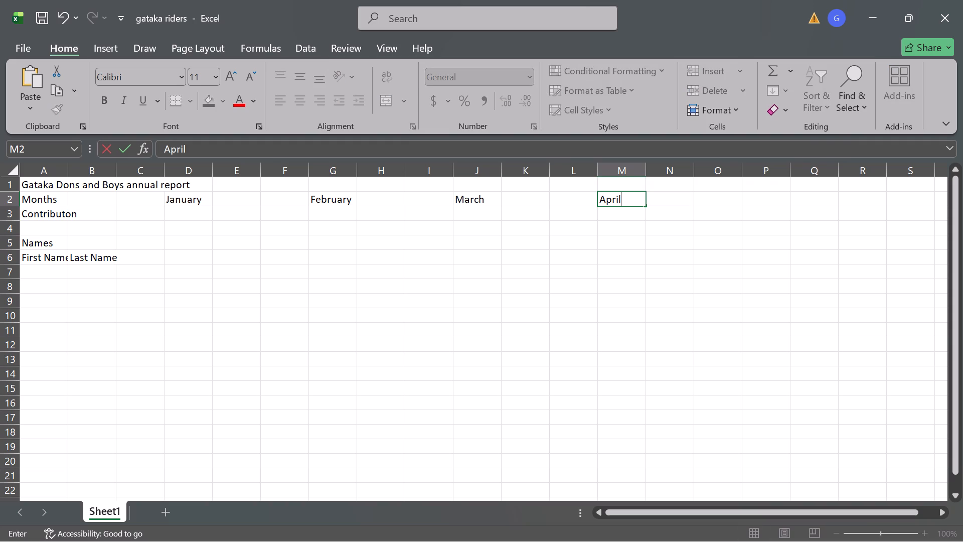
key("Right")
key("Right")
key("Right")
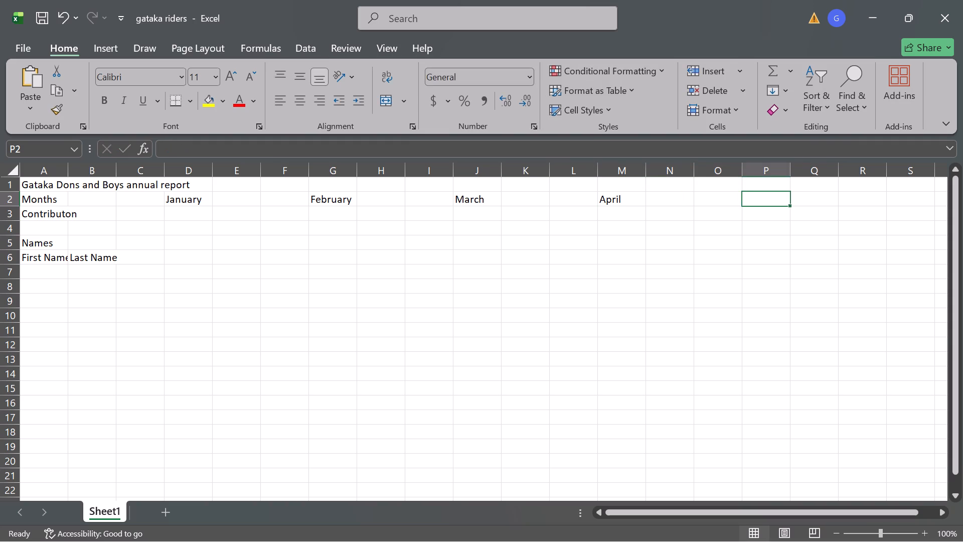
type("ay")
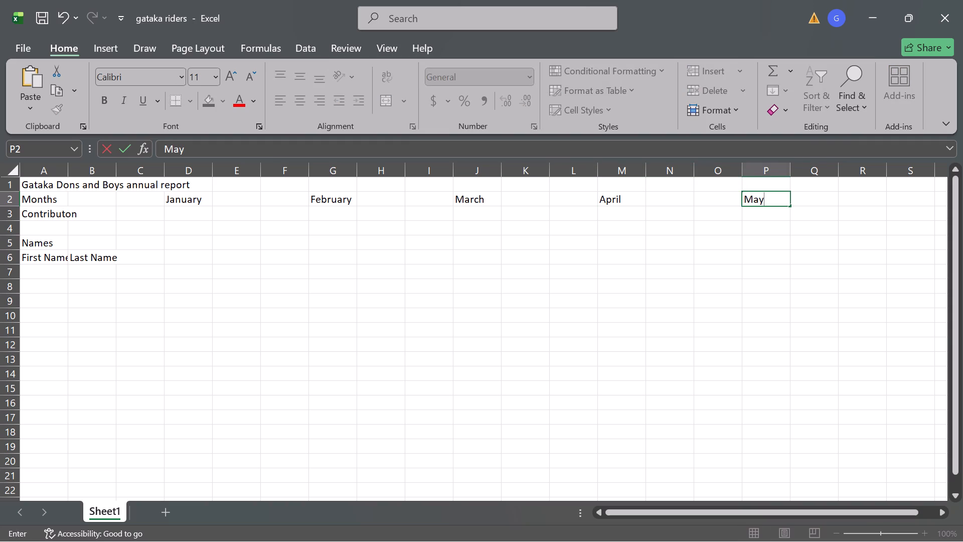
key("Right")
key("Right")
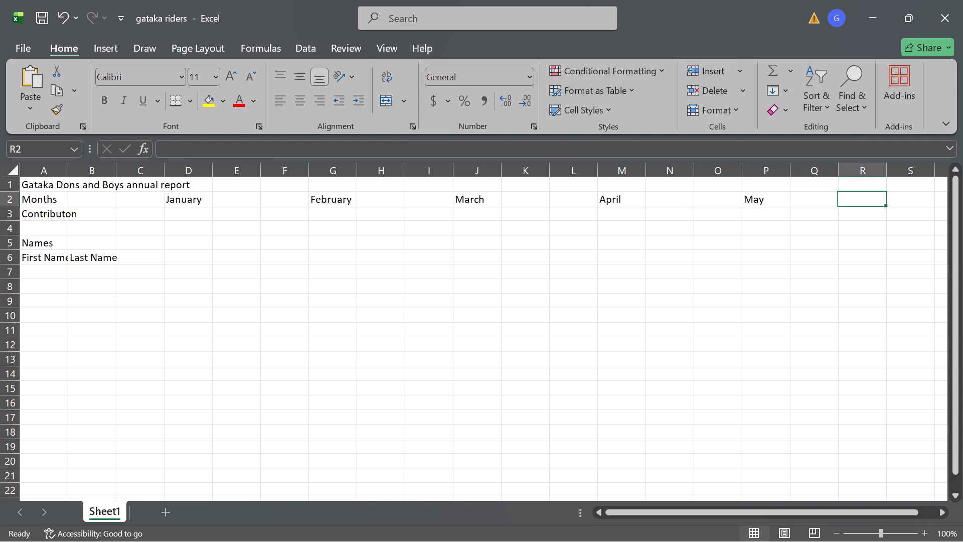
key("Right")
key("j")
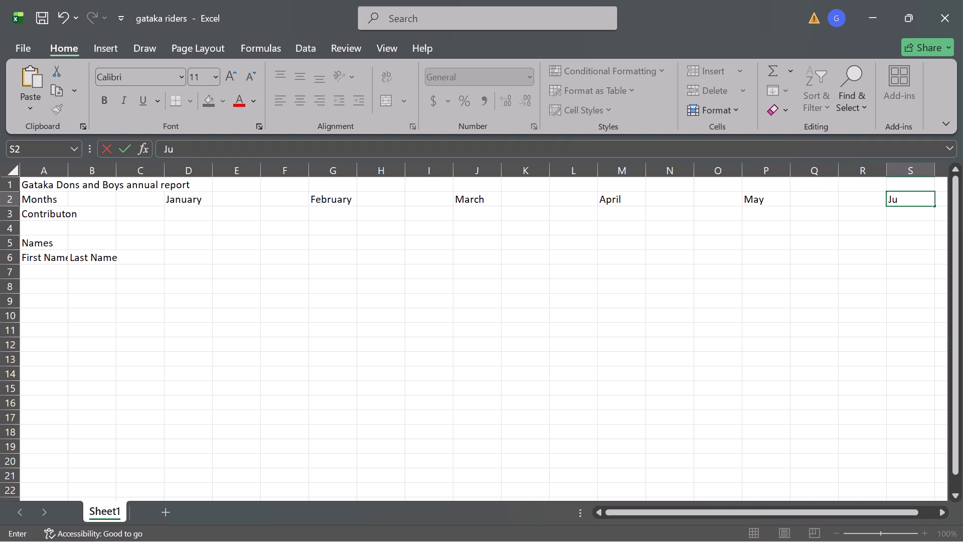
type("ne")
Enter the month heading "July" in V2, clearing the copy first entered in U2.
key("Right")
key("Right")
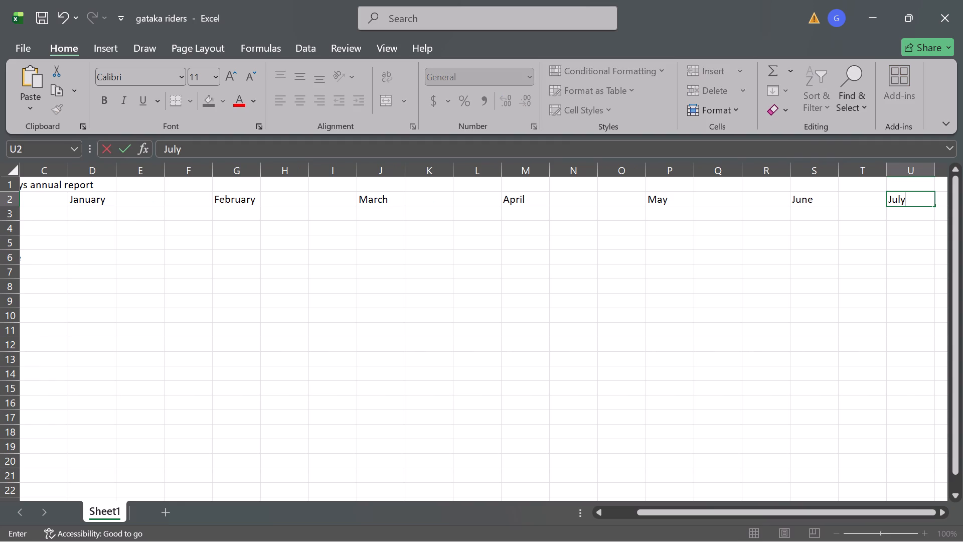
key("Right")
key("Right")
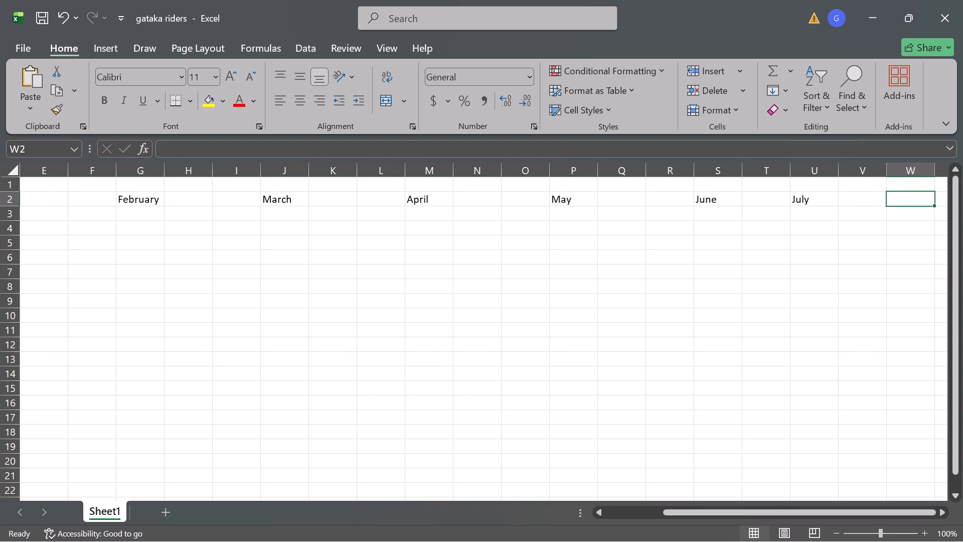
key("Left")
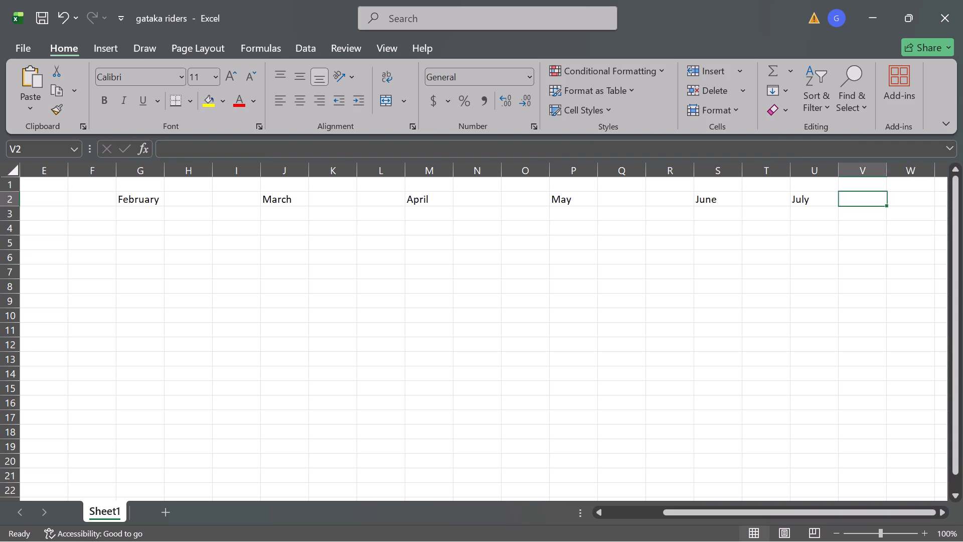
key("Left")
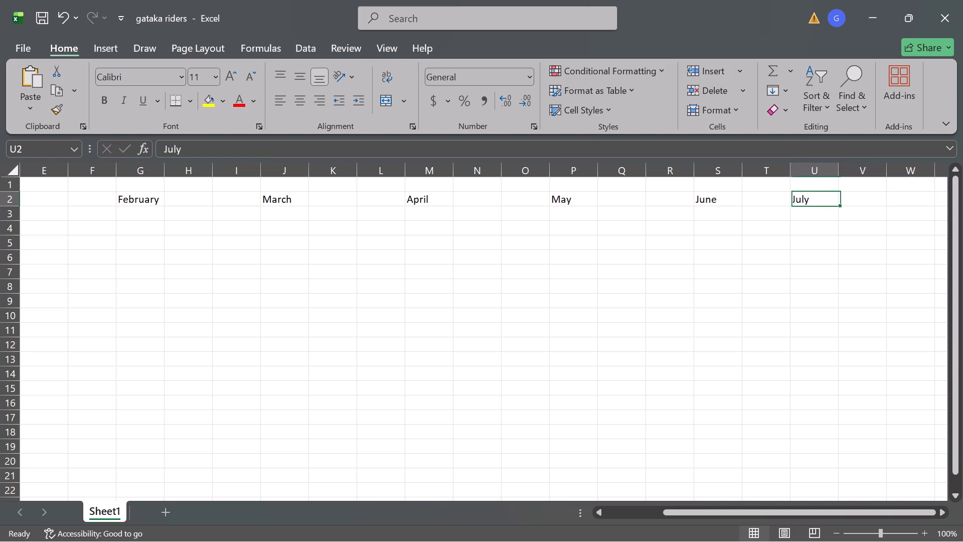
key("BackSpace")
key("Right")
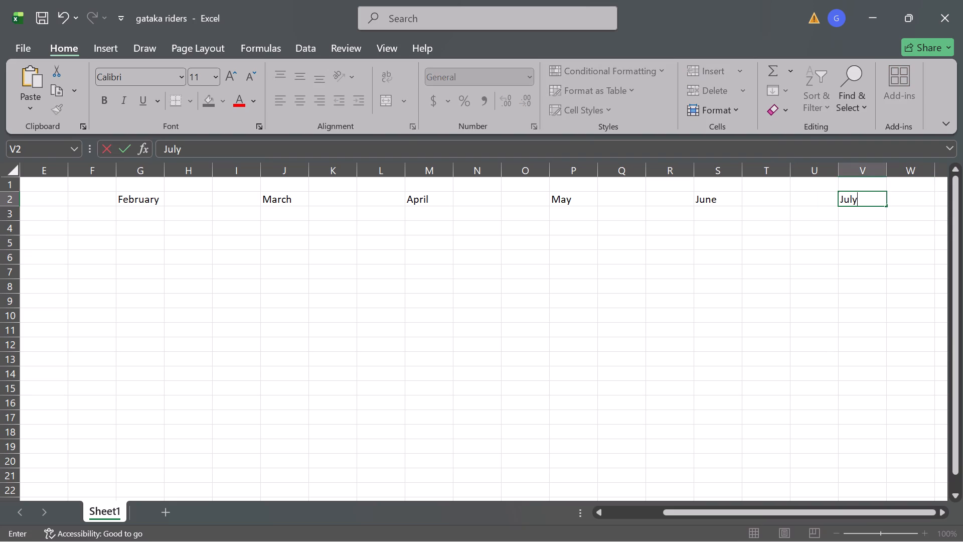
Continue the month headings in row 2 with "Aug" in Y2, "Sep" in AB2, "Oct" in AE2 and "Nov" in AH2.
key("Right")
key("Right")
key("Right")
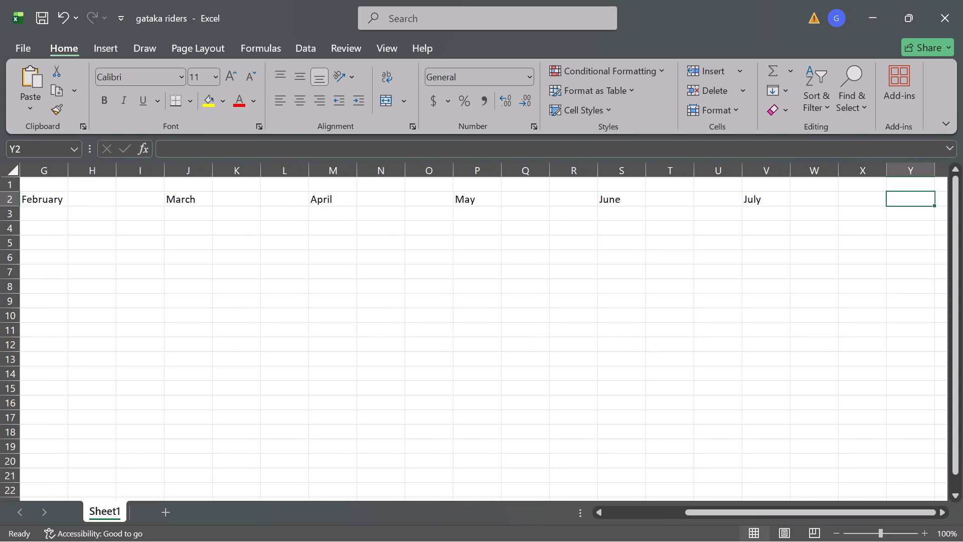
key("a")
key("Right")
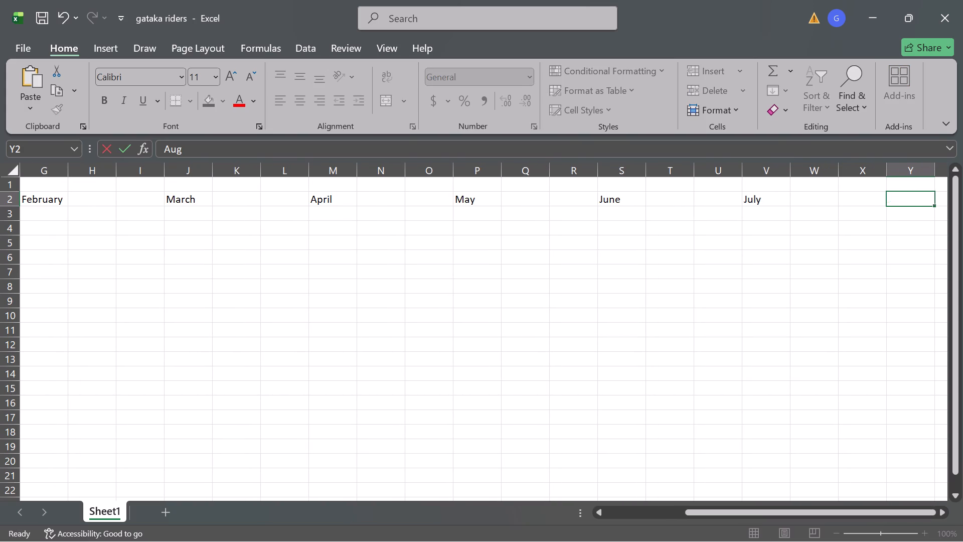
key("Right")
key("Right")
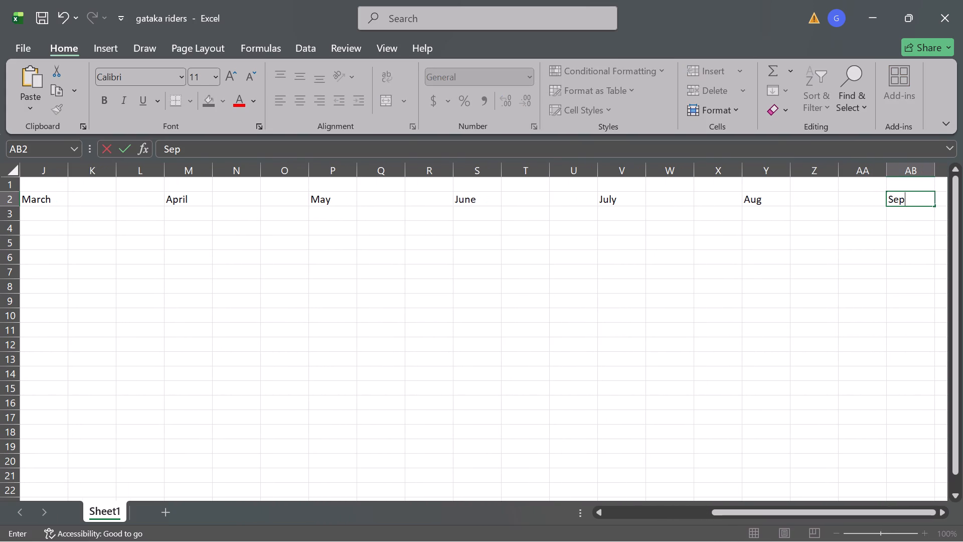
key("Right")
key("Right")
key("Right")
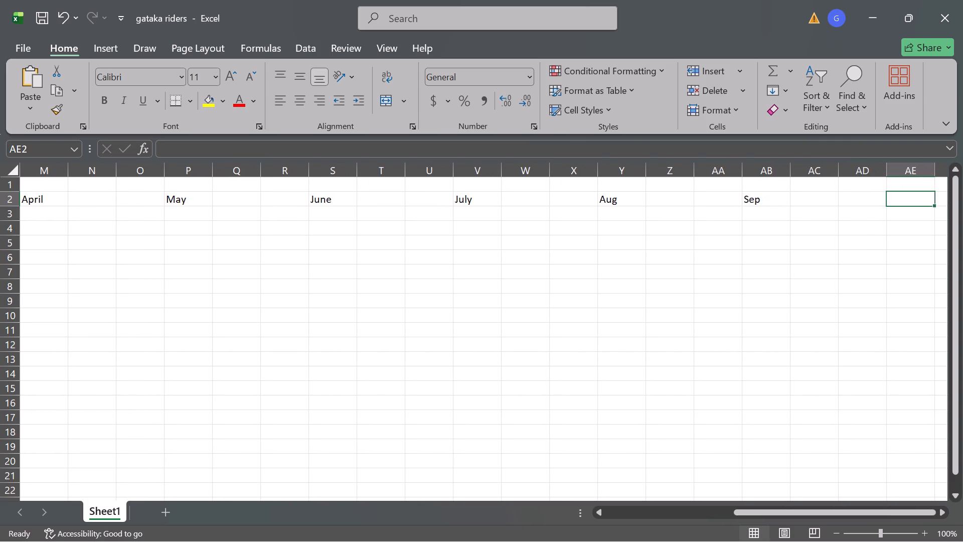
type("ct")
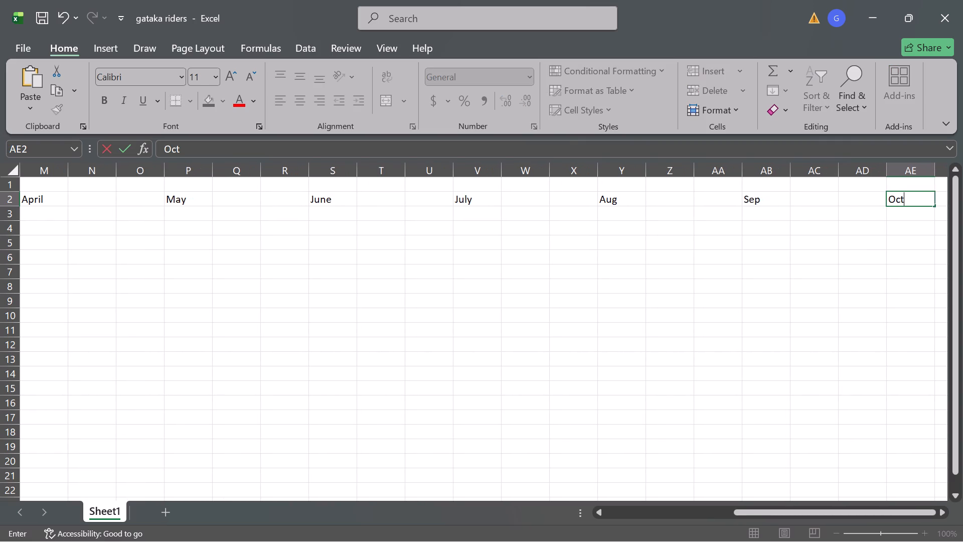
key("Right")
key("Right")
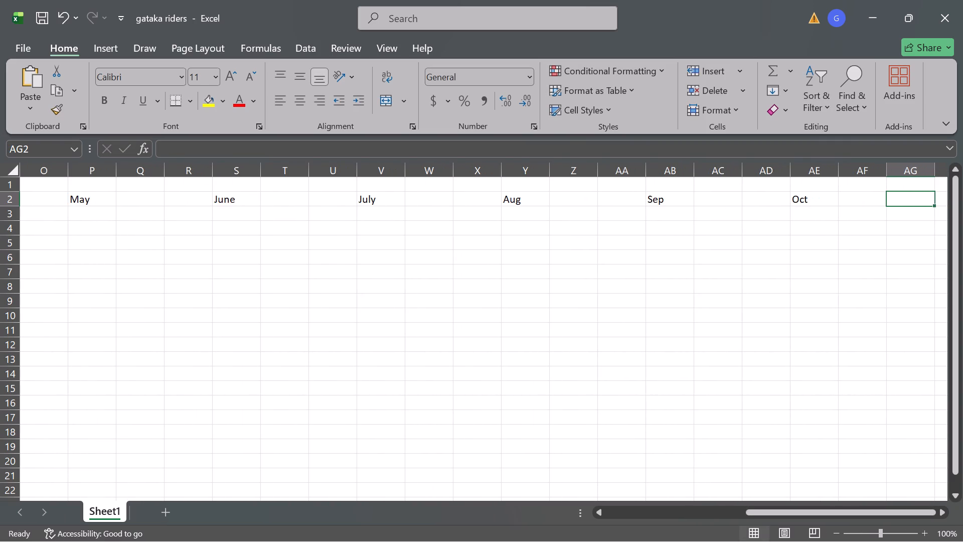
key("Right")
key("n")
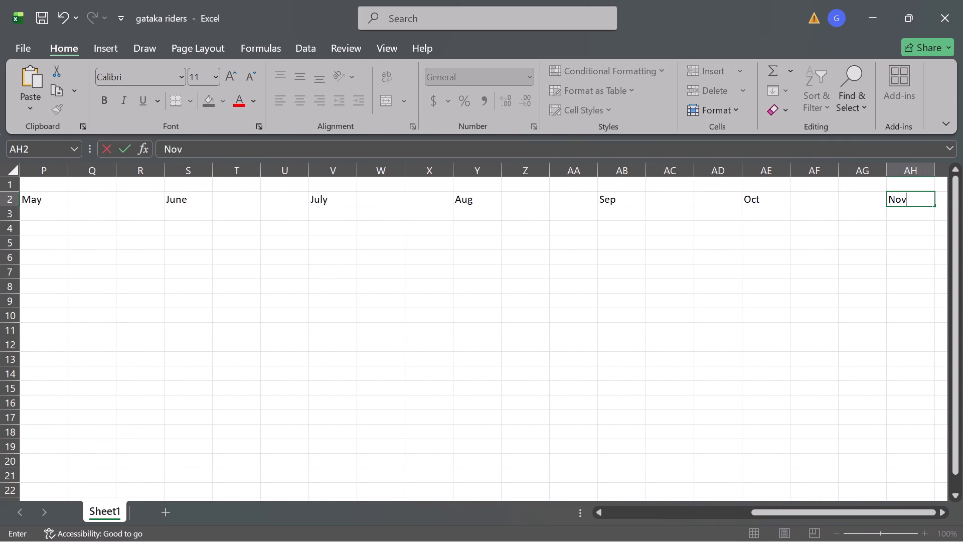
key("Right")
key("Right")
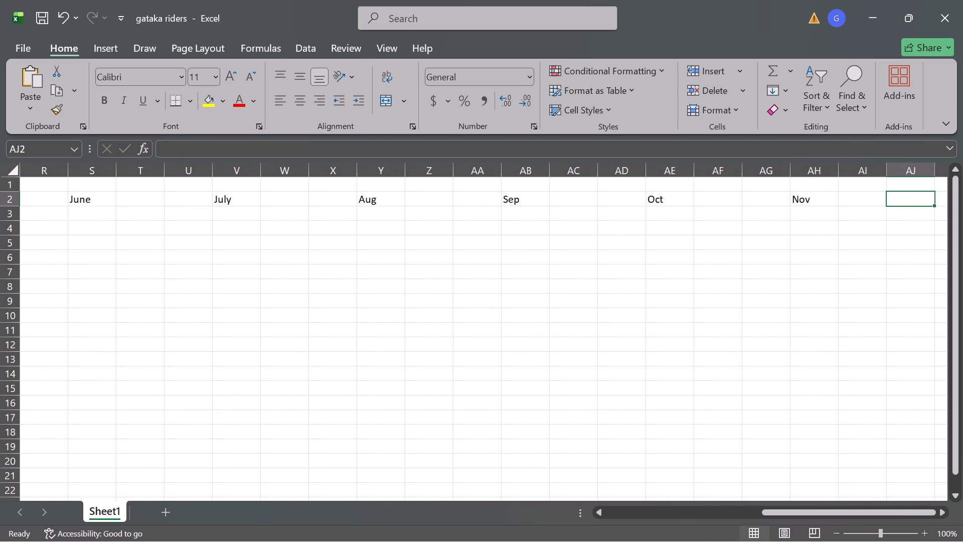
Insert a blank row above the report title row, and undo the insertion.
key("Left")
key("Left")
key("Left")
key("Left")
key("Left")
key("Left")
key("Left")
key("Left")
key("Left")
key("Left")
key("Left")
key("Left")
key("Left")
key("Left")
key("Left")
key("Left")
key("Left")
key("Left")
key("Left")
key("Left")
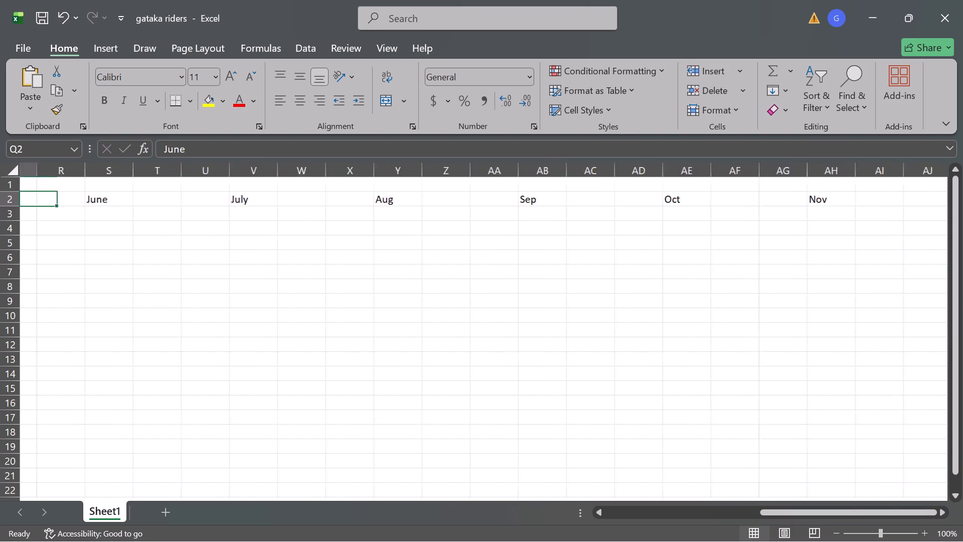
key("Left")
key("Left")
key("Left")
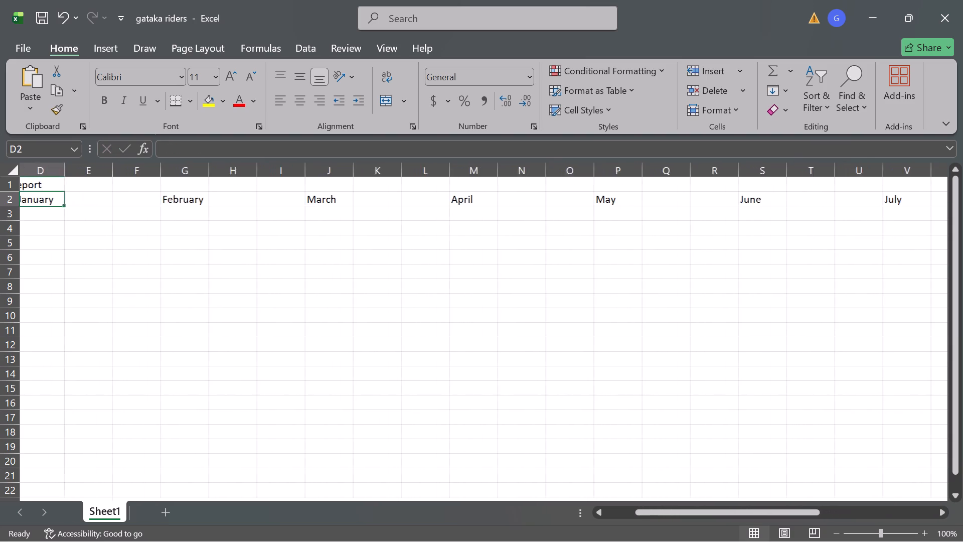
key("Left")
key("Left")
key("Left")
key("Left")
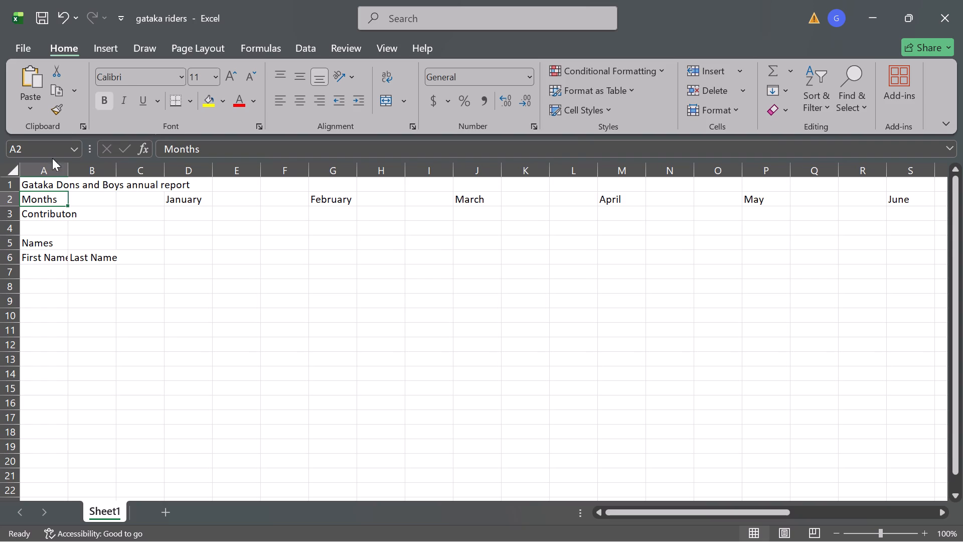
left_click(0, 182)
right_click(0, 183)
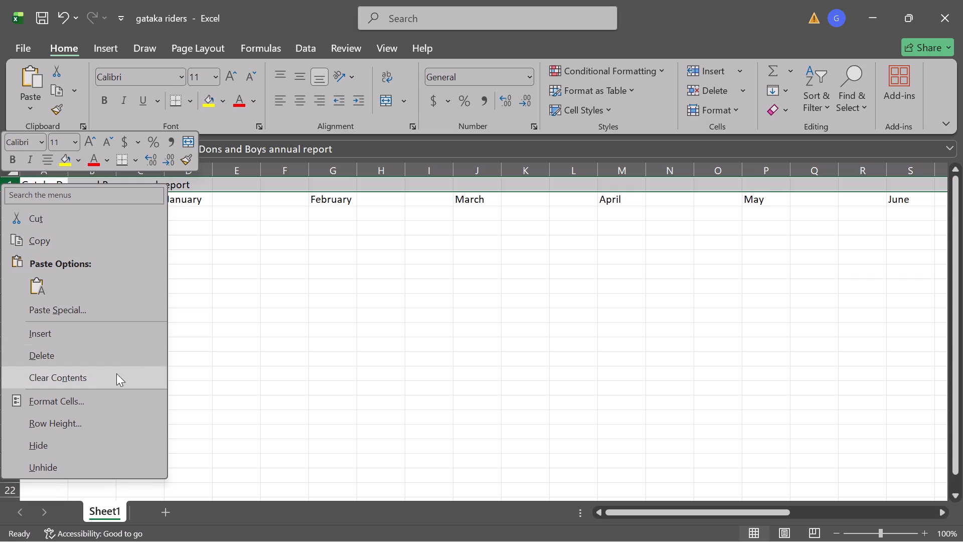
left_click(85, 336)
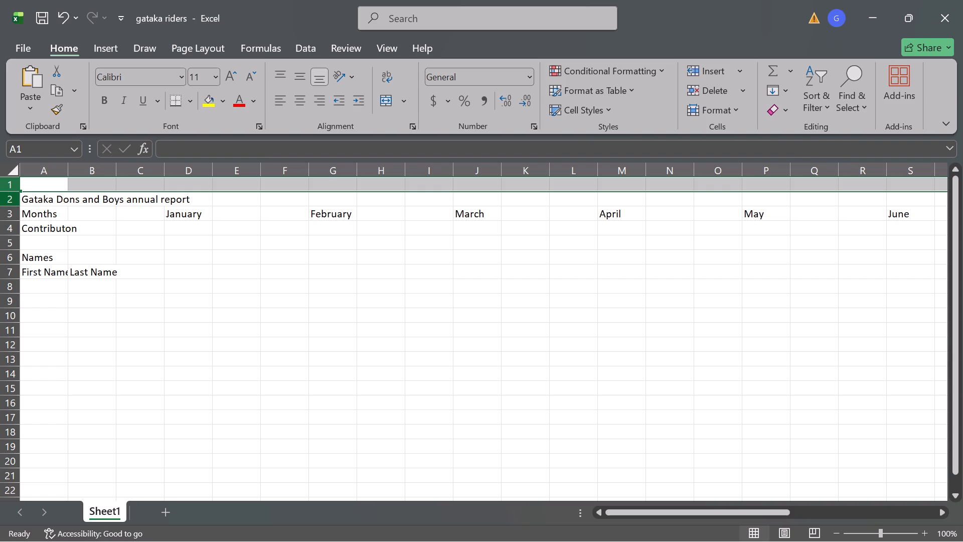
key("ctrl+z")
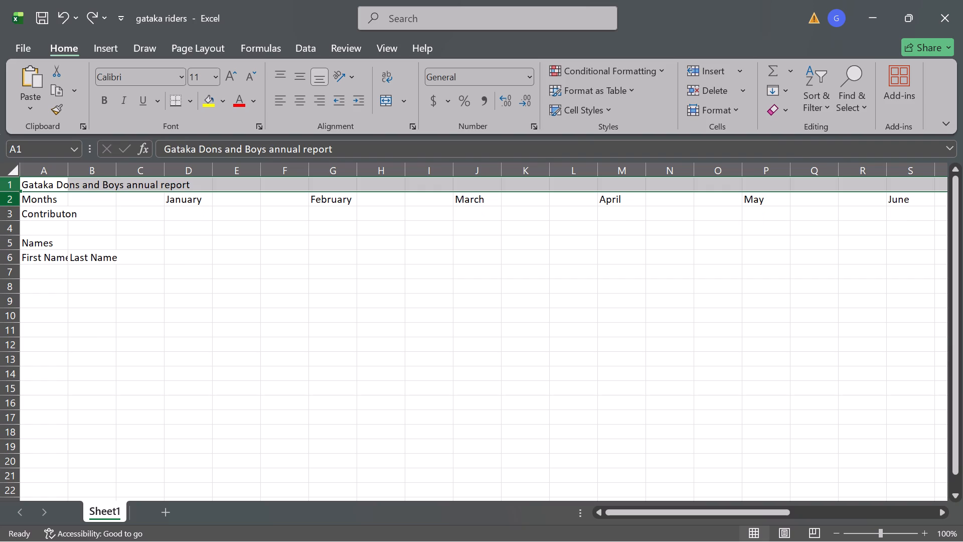
Insert a blank row between the report title and the Months row.
left_click(0, 202)
right_click(0, 202)
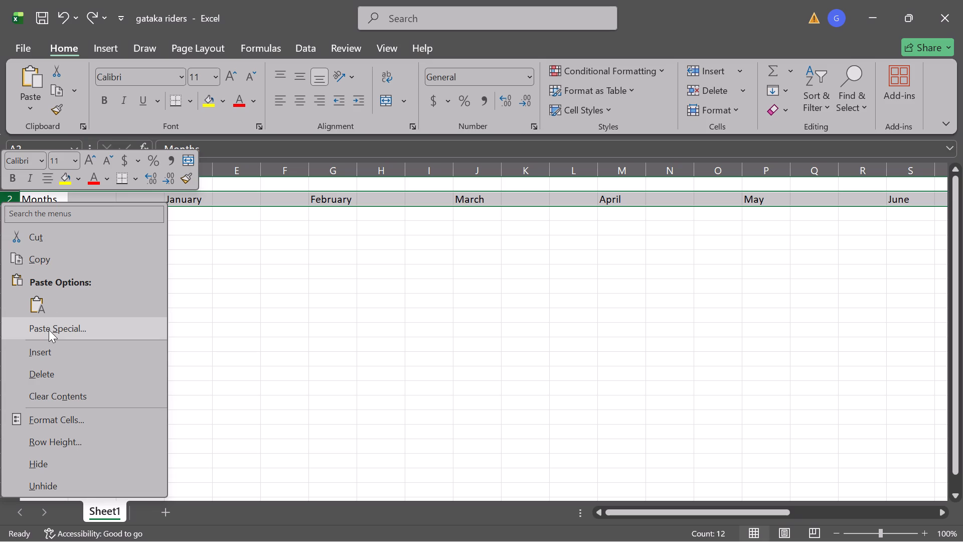
left_click(41, 345)
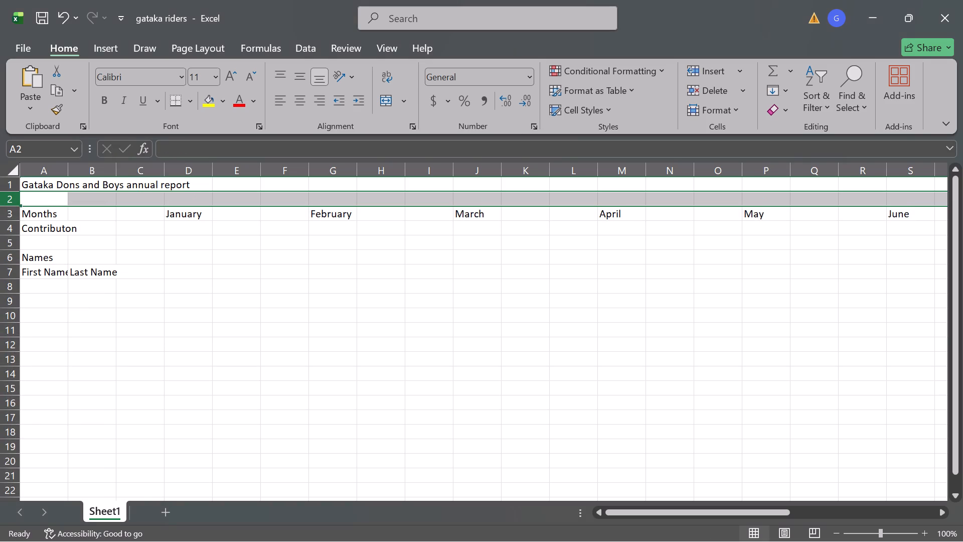
Merge and center the report title "Gataka Dons and Boys annual report" across A1:S2.
left_click(42, 181)
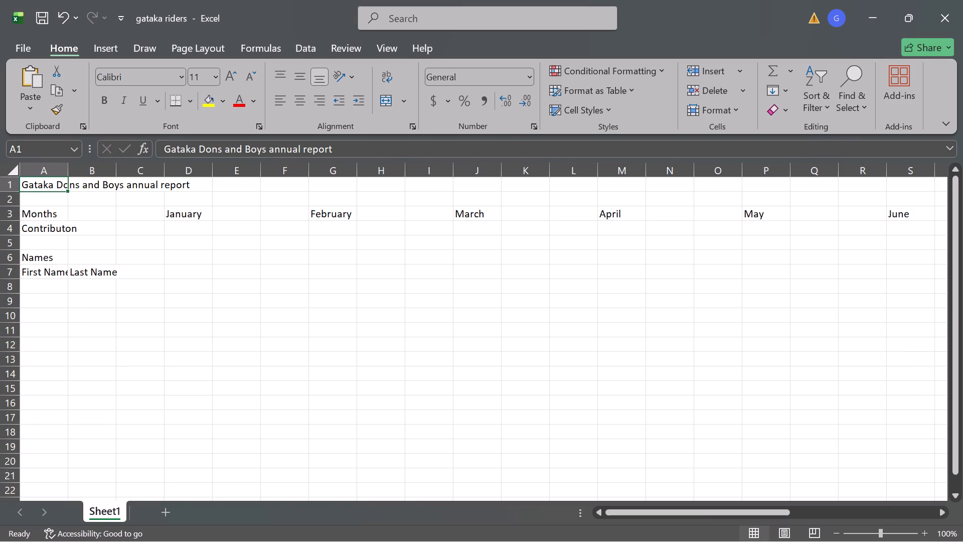
left_click_drag(42, 183, 127, 182)
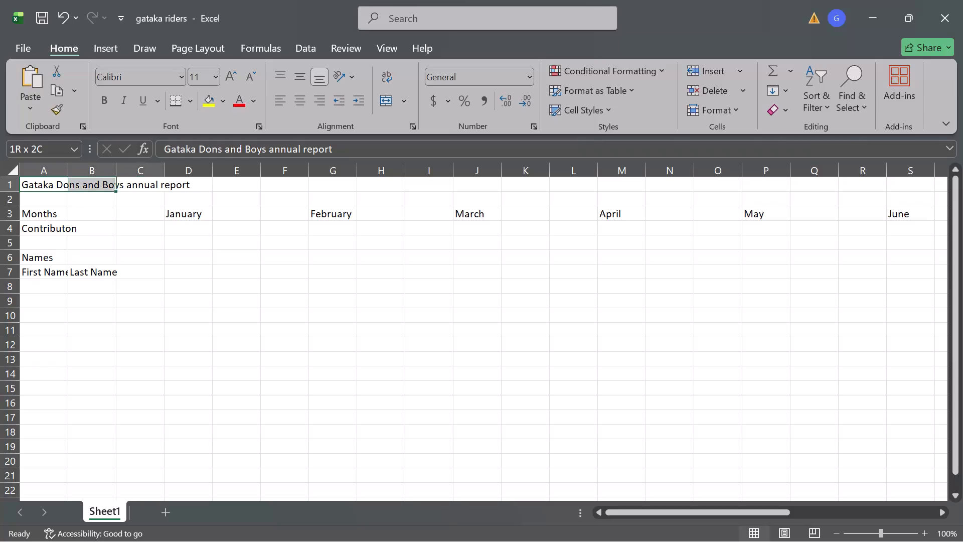
left_click_drag(127, 182, 582, 206)
scroll(446, 199, "right", 1)
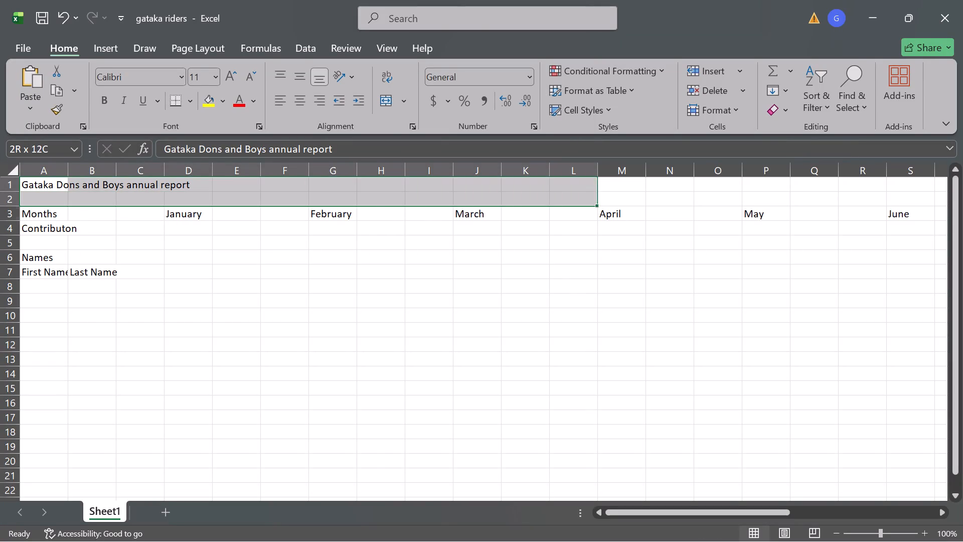
left_click_drag(582, 206, 824, 206)
scroll(582, 206, "right", 1)
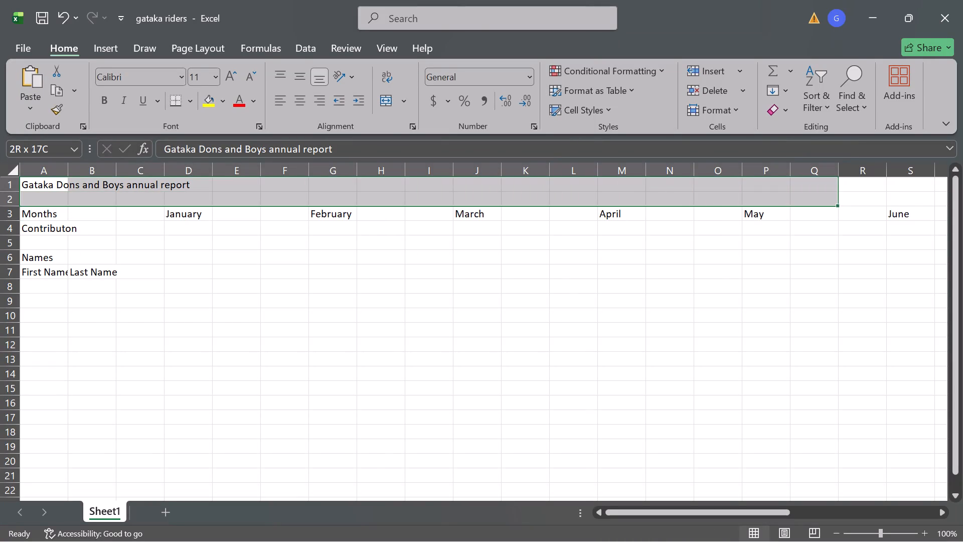
scroll(824, 206, "right", 1)
left_click_drag(824, 206, 920, 196)
scroll(920, 196, "right", 1)
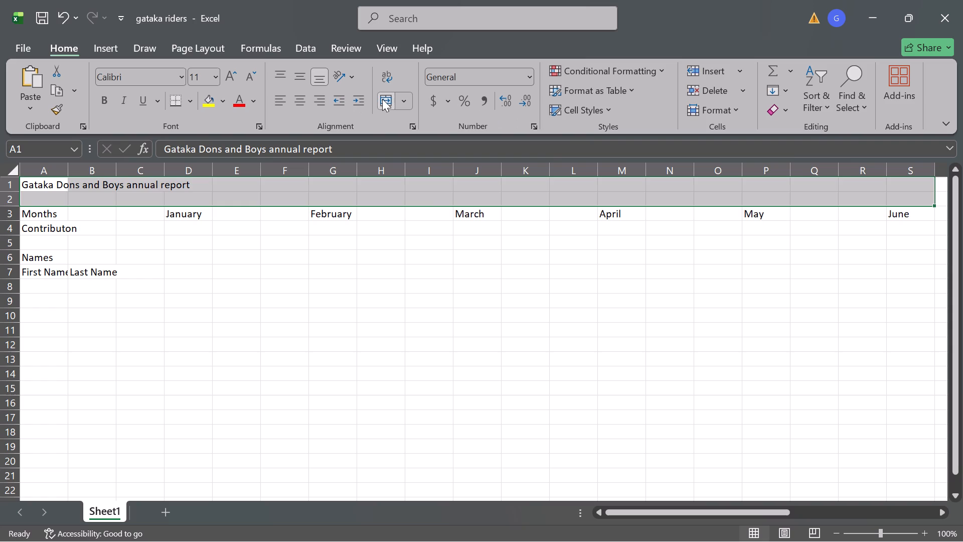
left_click(383, 99)
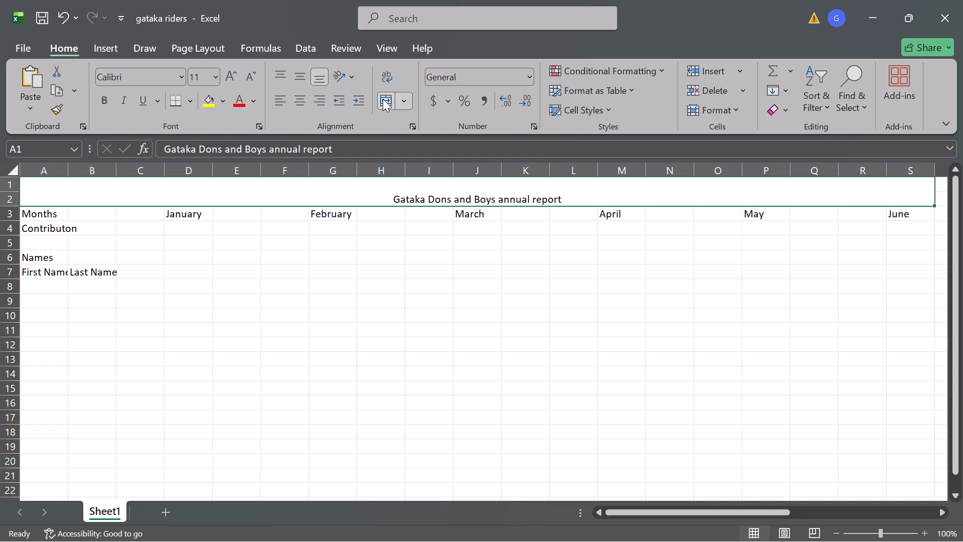
Format the merged report title in bold Times New Roman at size 16.
left_click(172, 68)
left_click(181, 80)
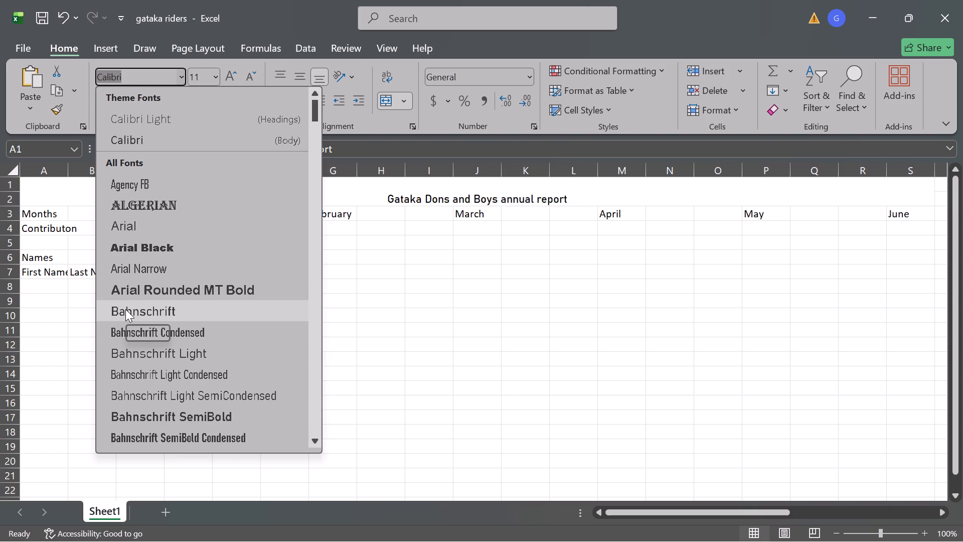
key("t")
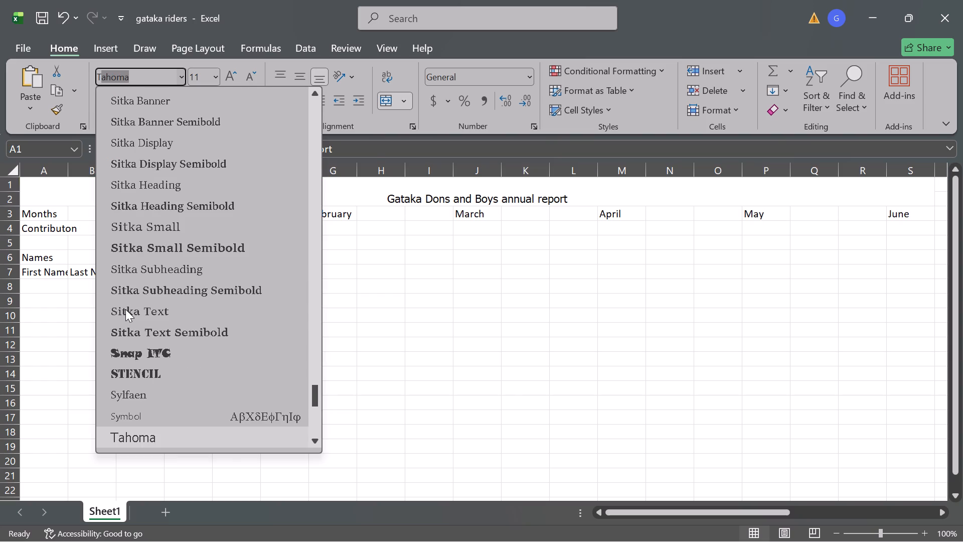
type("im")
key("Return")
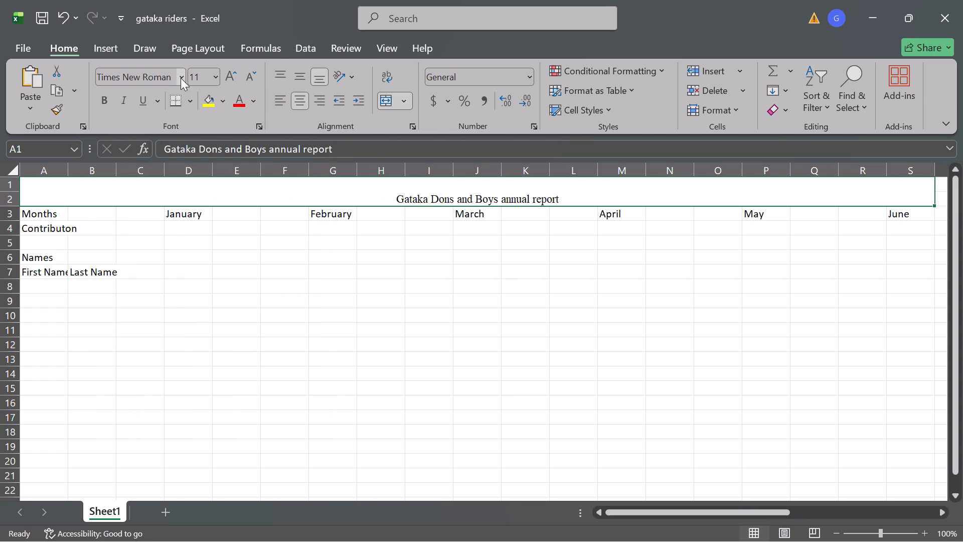
left_click(213, 72)
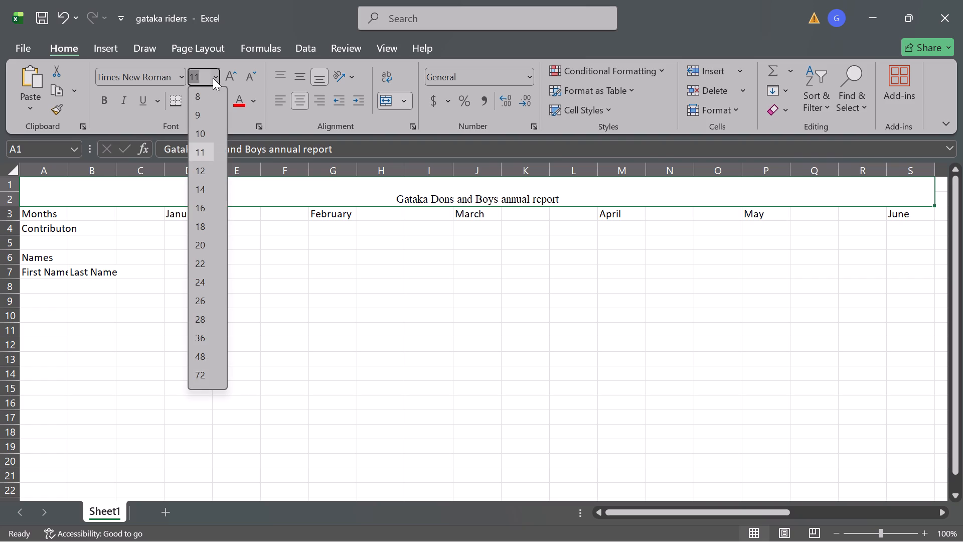
left_click(192, 176)
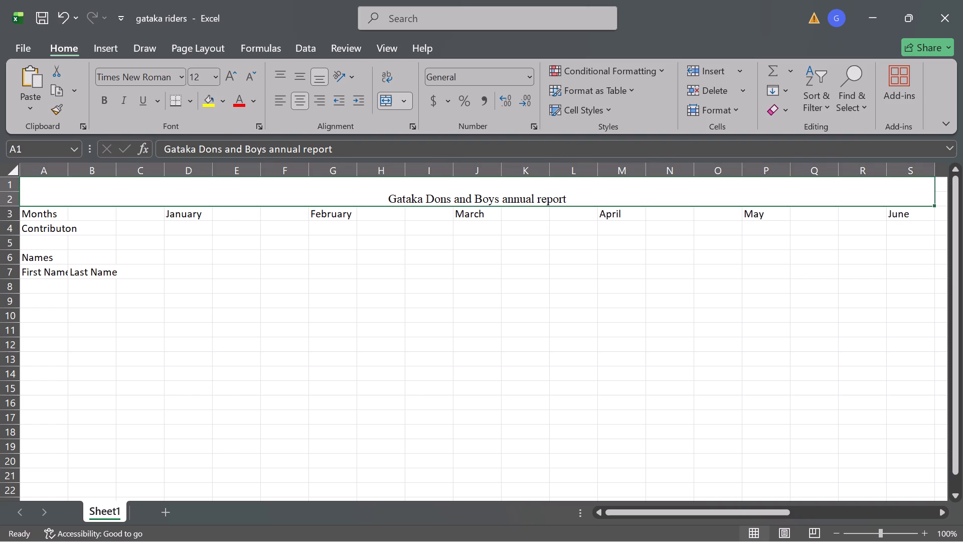
left_click(108, 97)
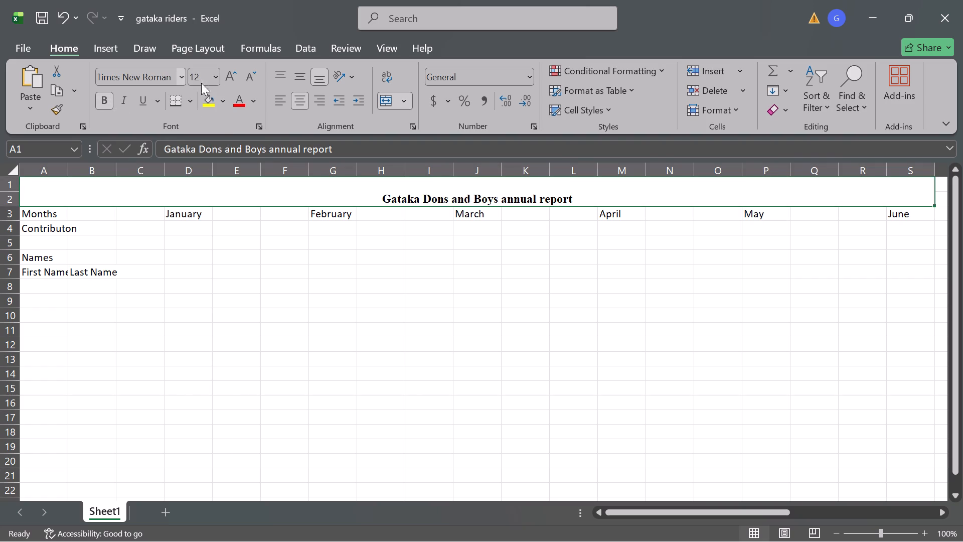
left_click(205, 80)
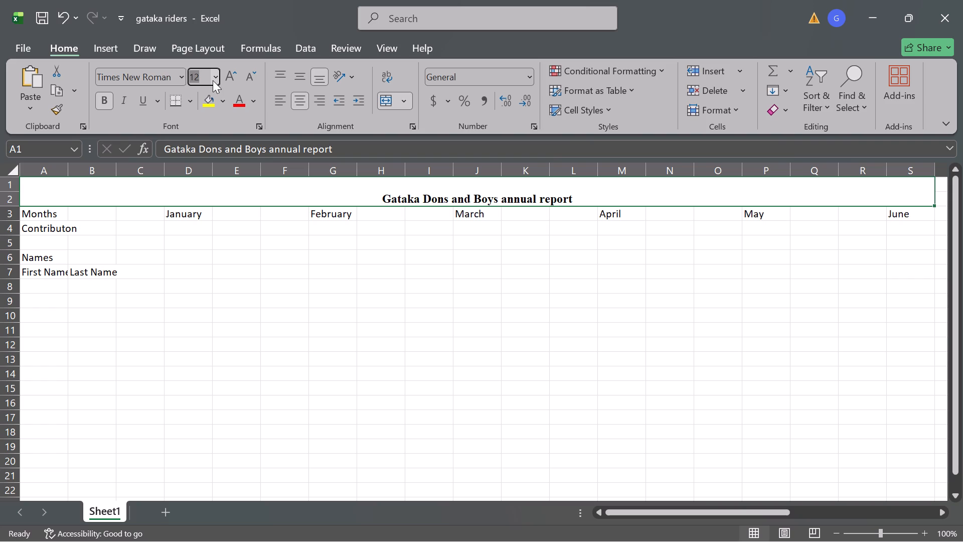
left_click(215, 80)
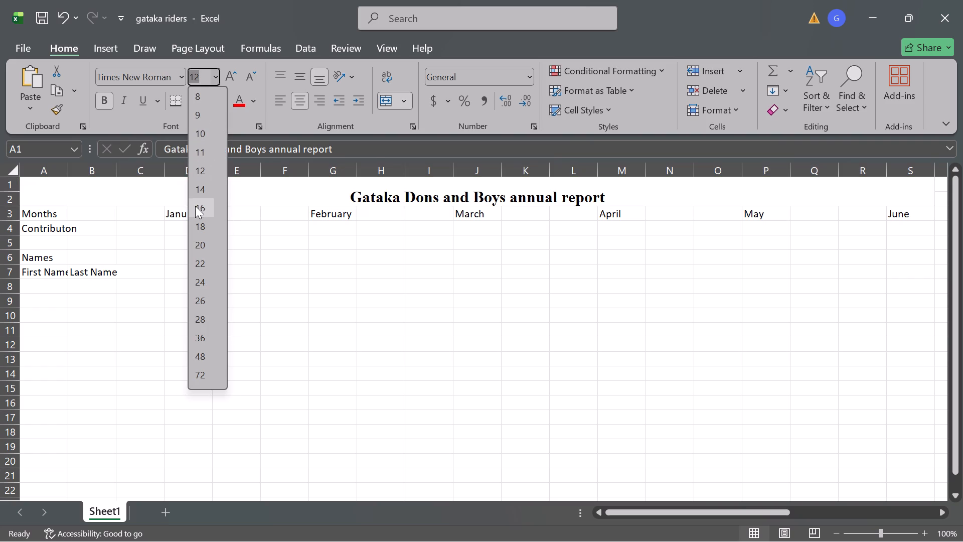
left_click(195, 206)
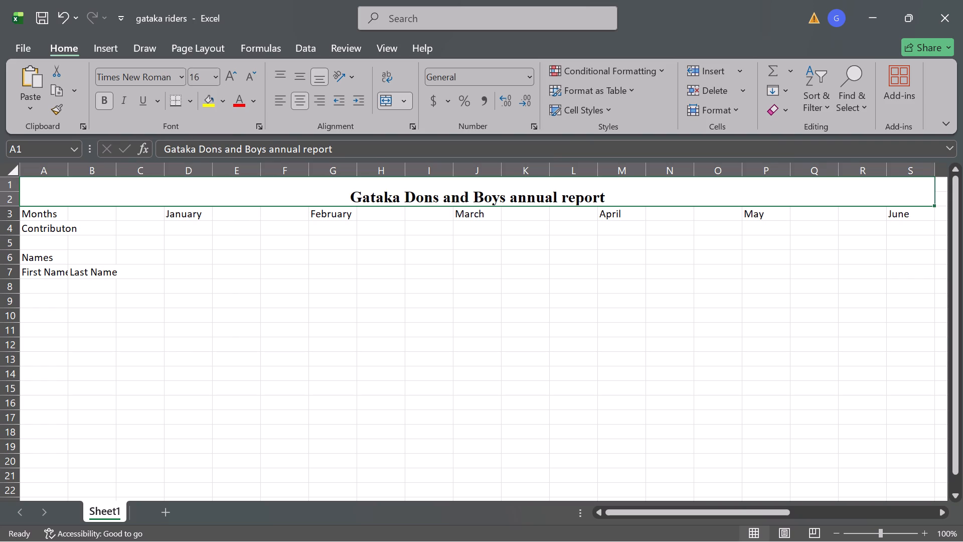
Merge and center the "Months" label across A3:C3.
left_click(67, 219)
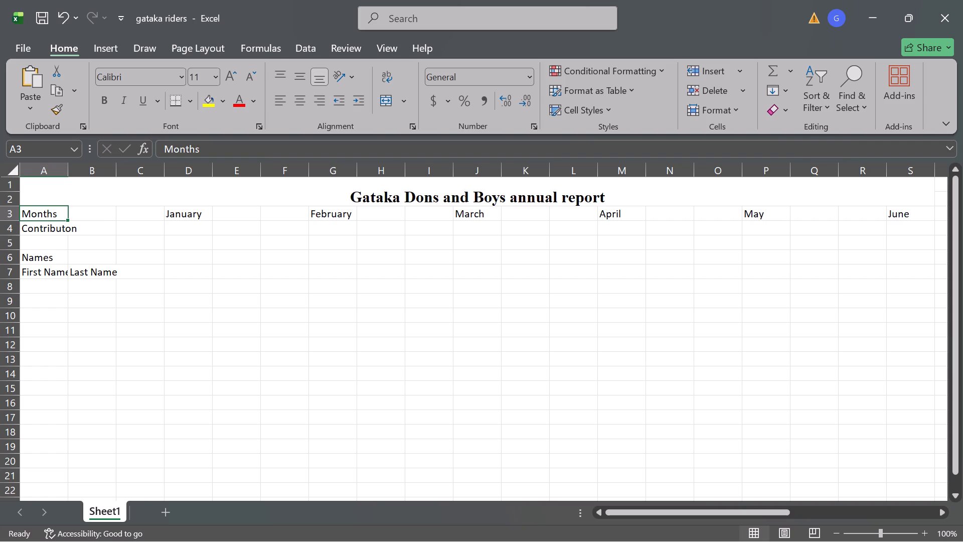
left_click(49, 226)
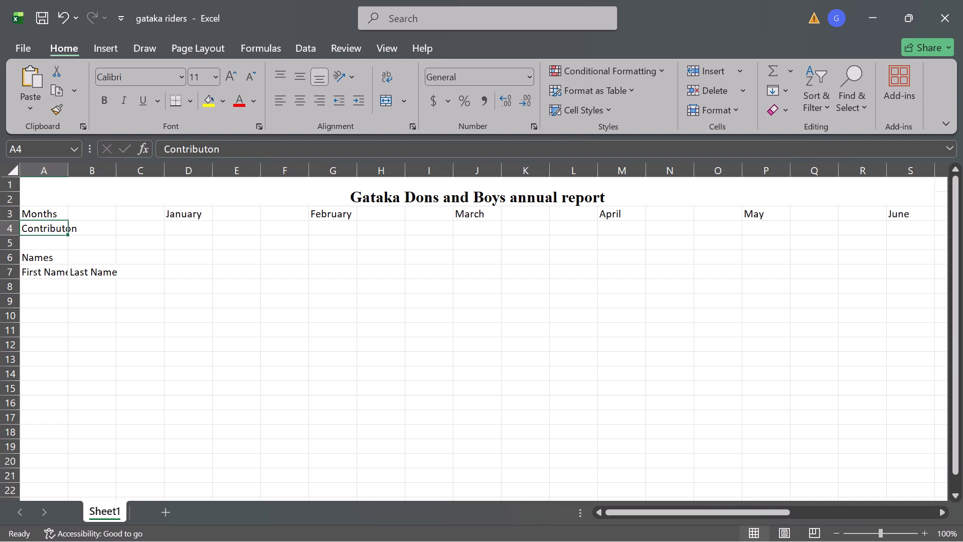
left_click(52, 209)
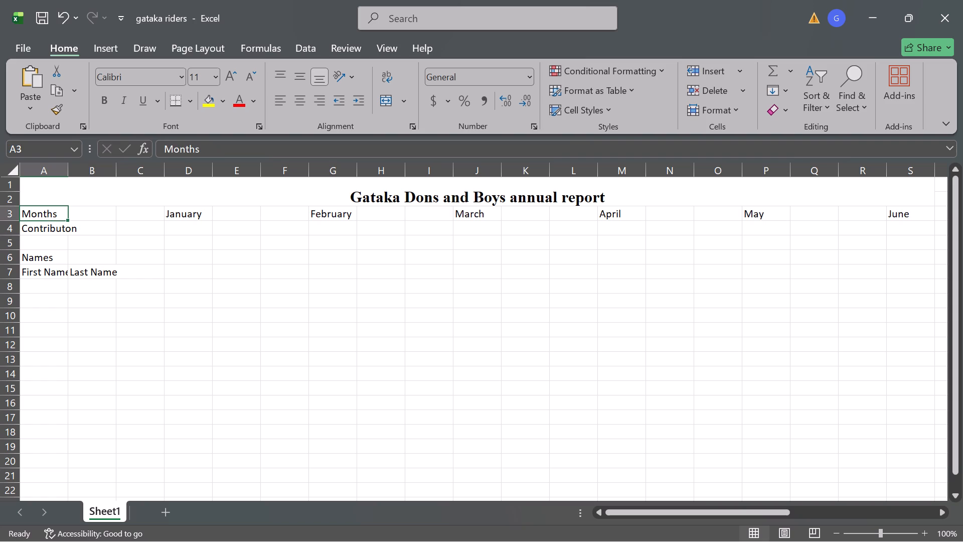
left_click_drag(52, 209, 111, 210)
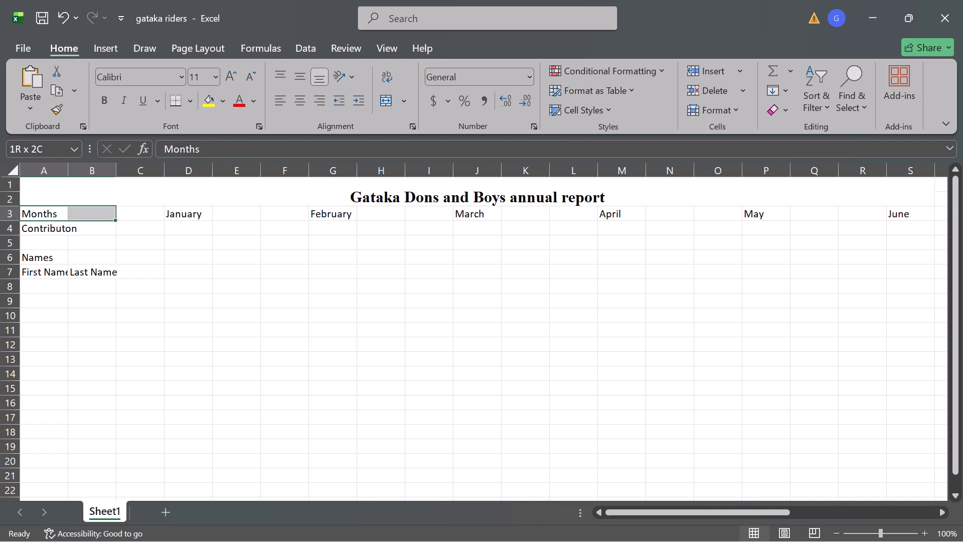
left_click_drag(111, 210, 127, 212)
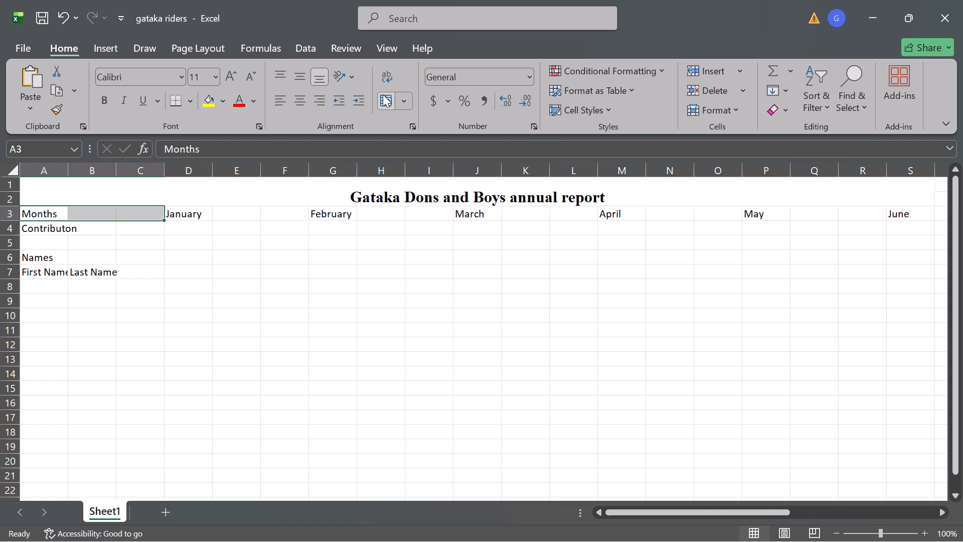
left_click(383, 94)
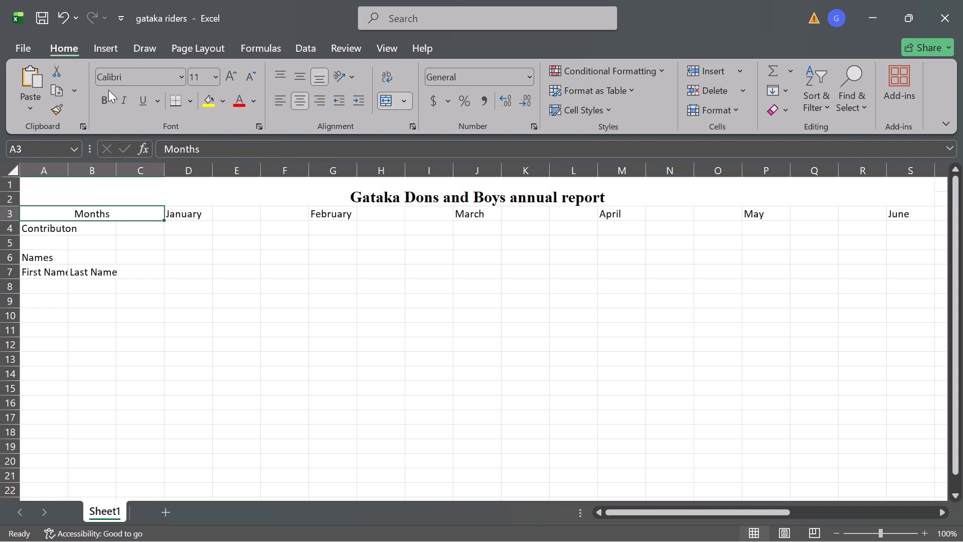
Format the "Months" label in bold Times New Roman at size 14.
left_click(106, 96)
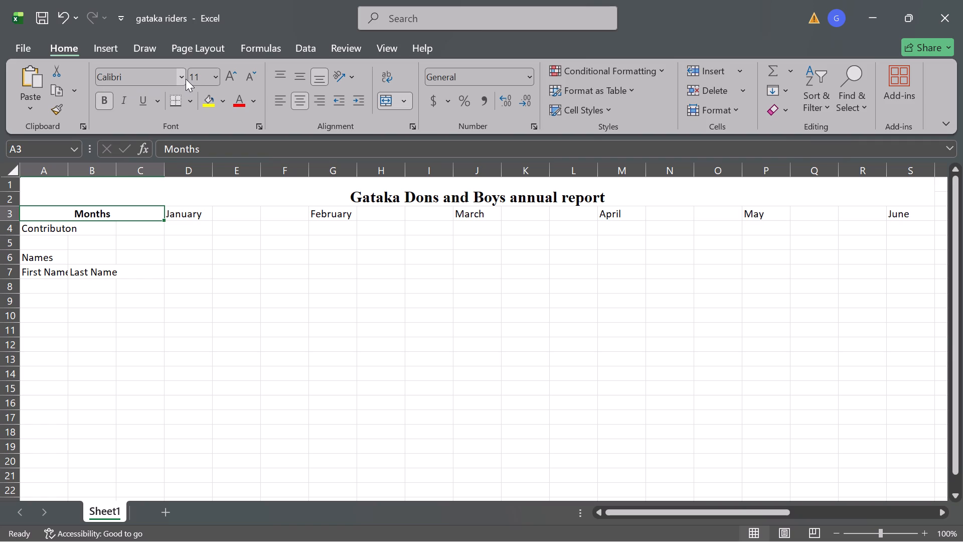
left_click(186, 79)
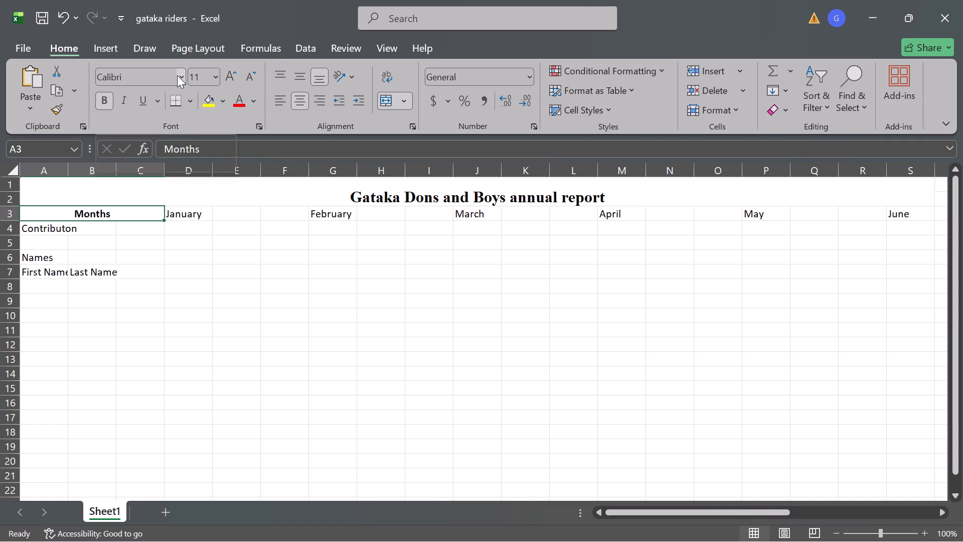
left_click(177, 75)
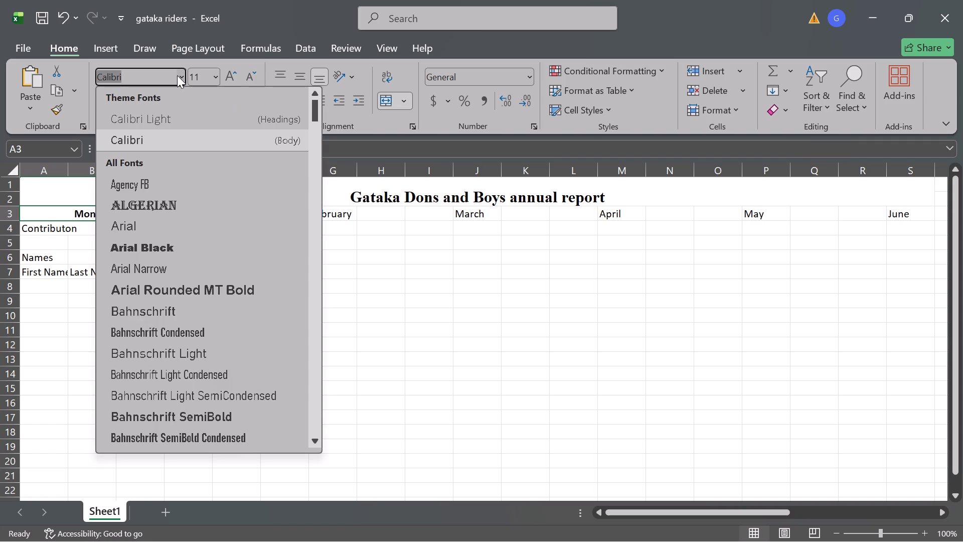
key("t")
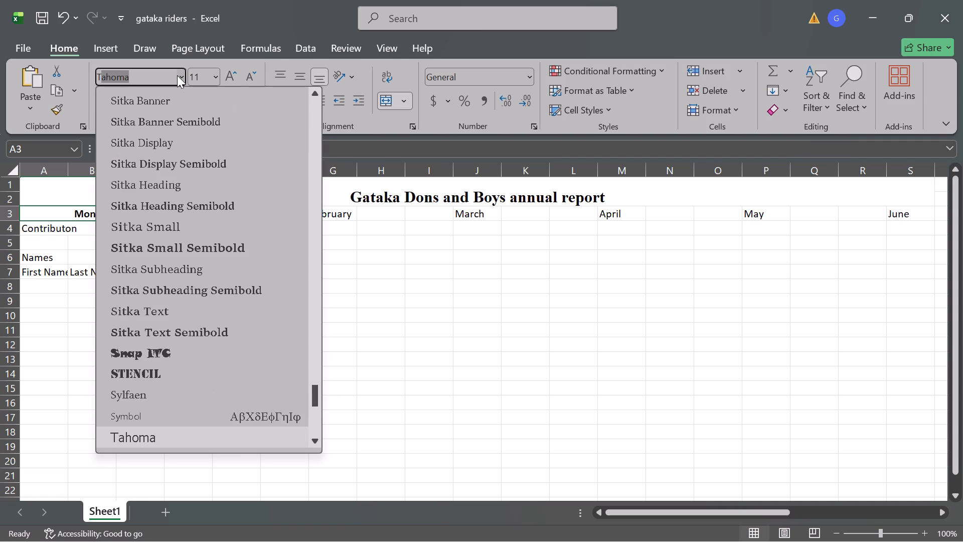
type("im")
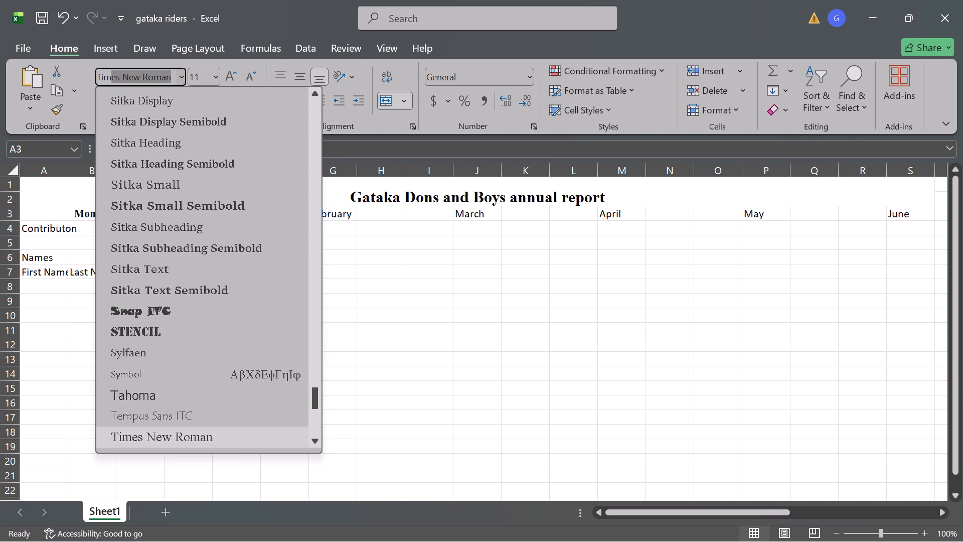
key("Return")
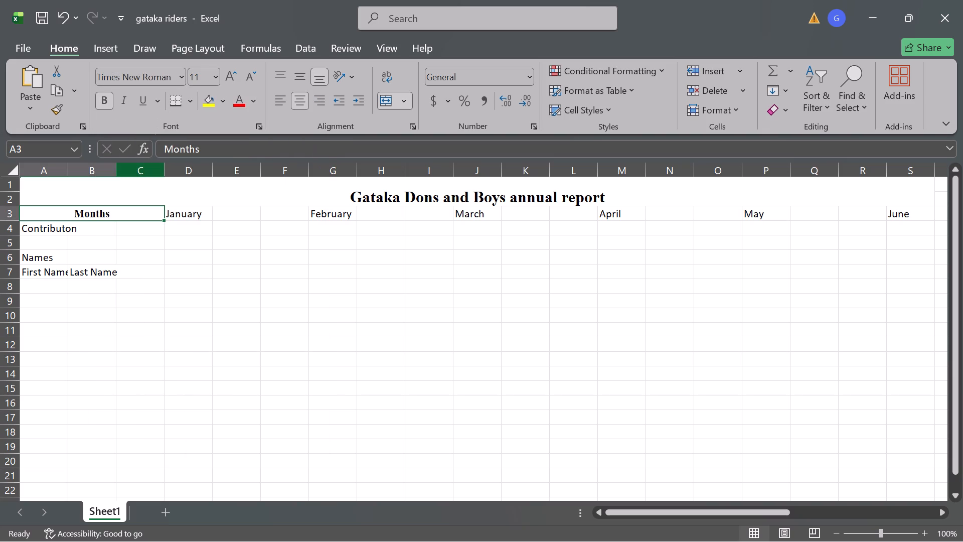
left_click(216, 76)
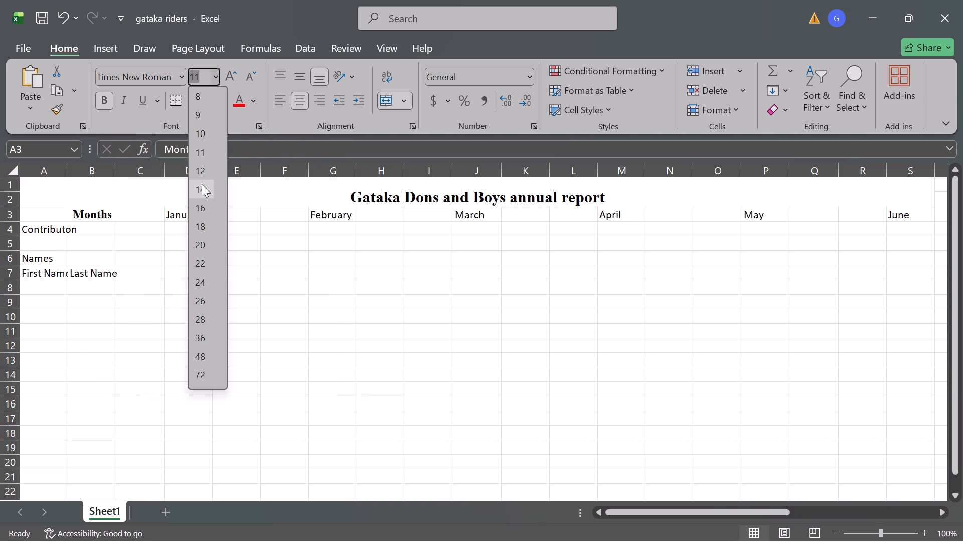
left_click(200, 185)
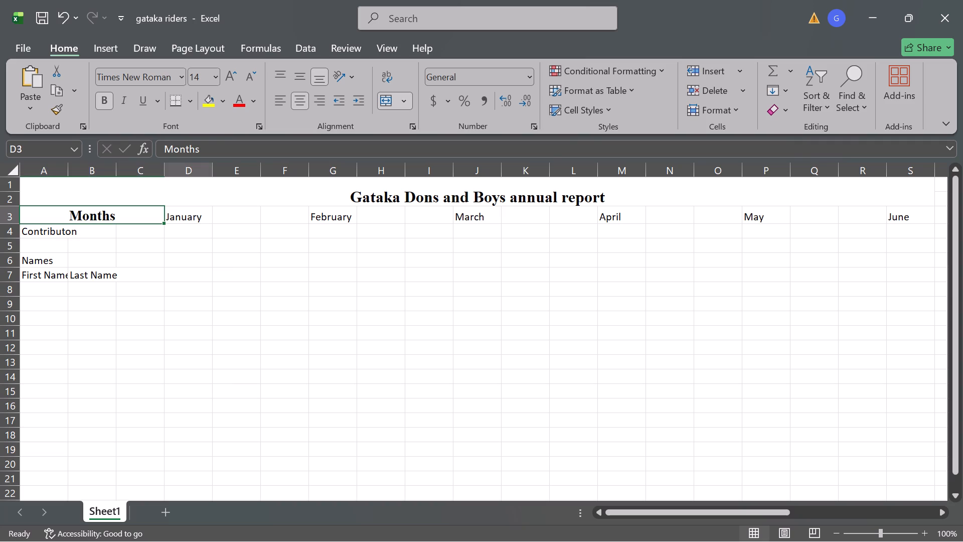
Merge and center the "January" heading across D3:F3.
left_click(185, 223)
left_click_drag(191, 214, 277, 216)
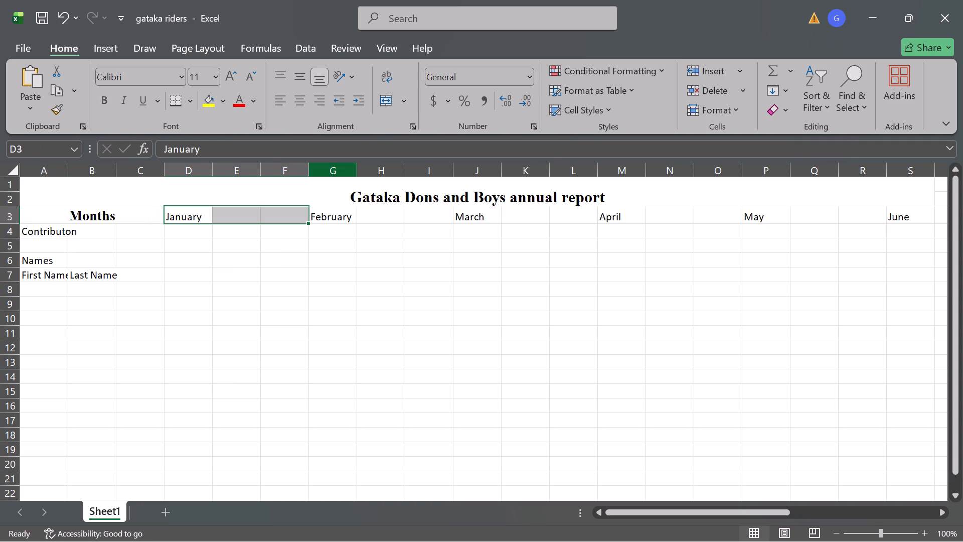
left_click(388, 101)
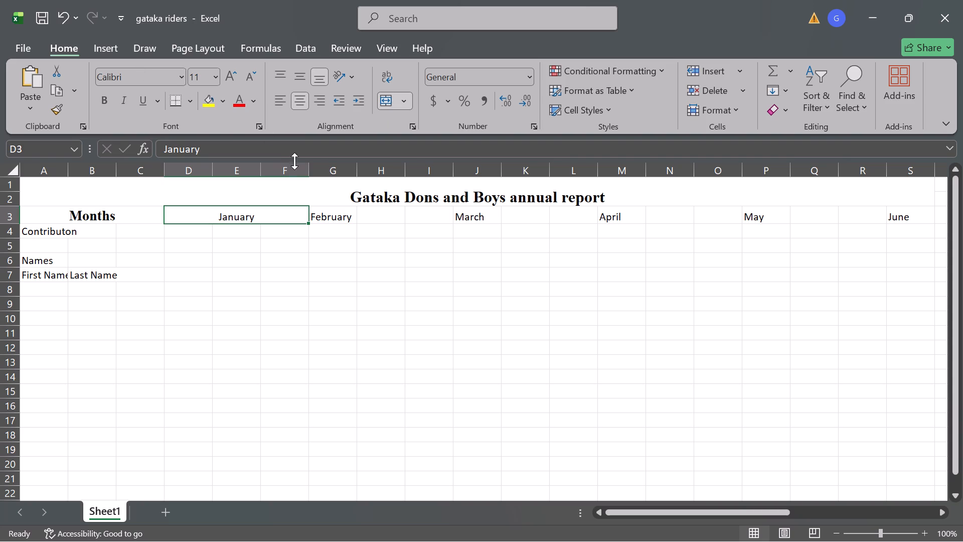
left_click(218, 79)
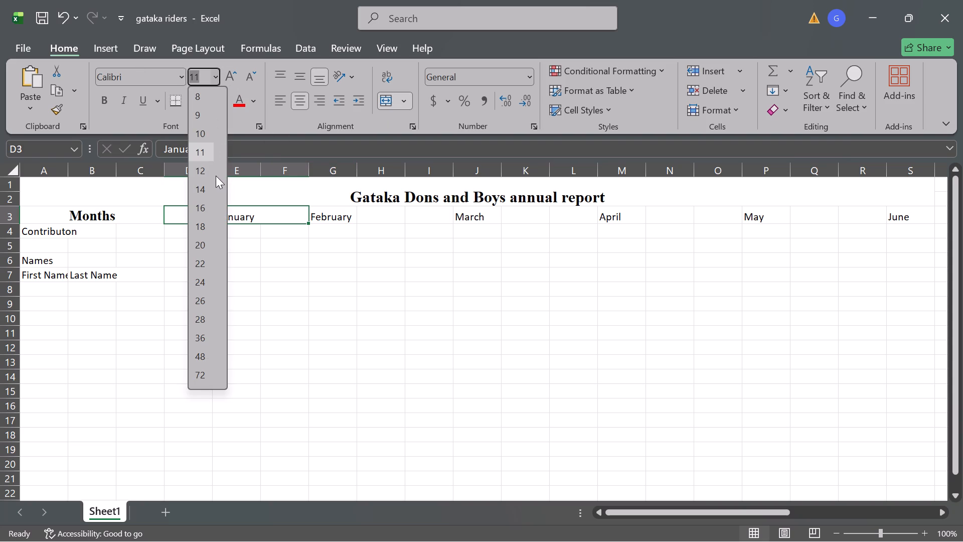
left_click(216, 176)
Merge and center the "February" heading across G3:I3.
left_click(337, 218)
left_click_drag(337, 218, 406, 213)
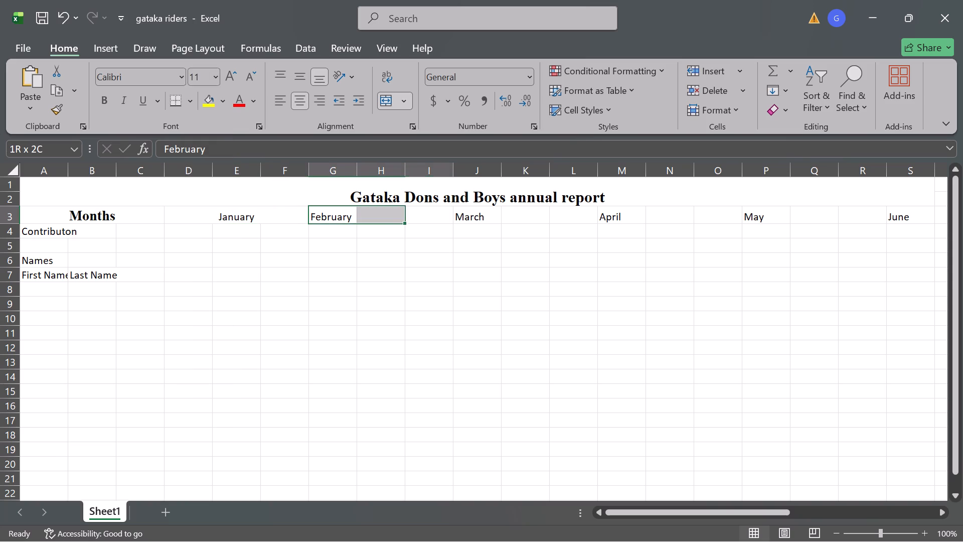
left_click_drag(406, 213, 420, 213)
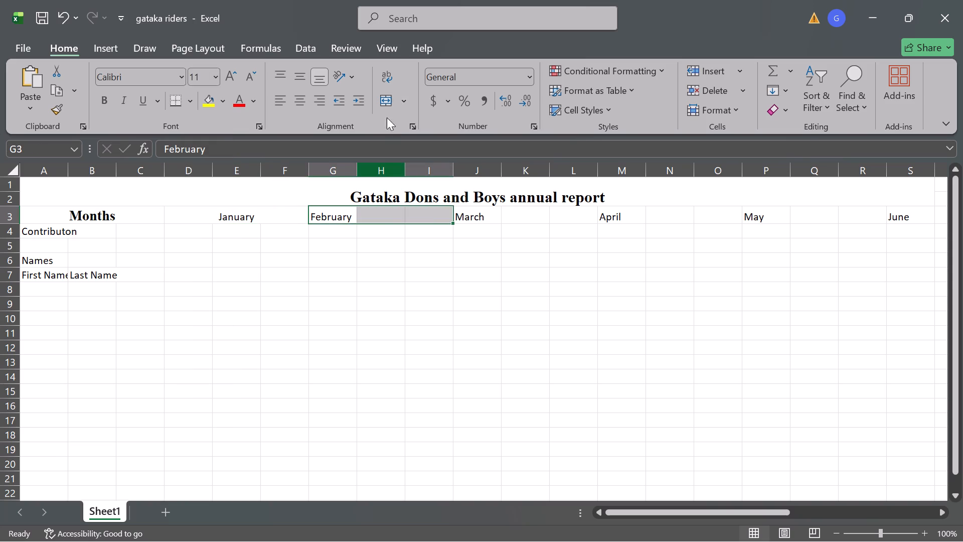
left_click(384, 102)
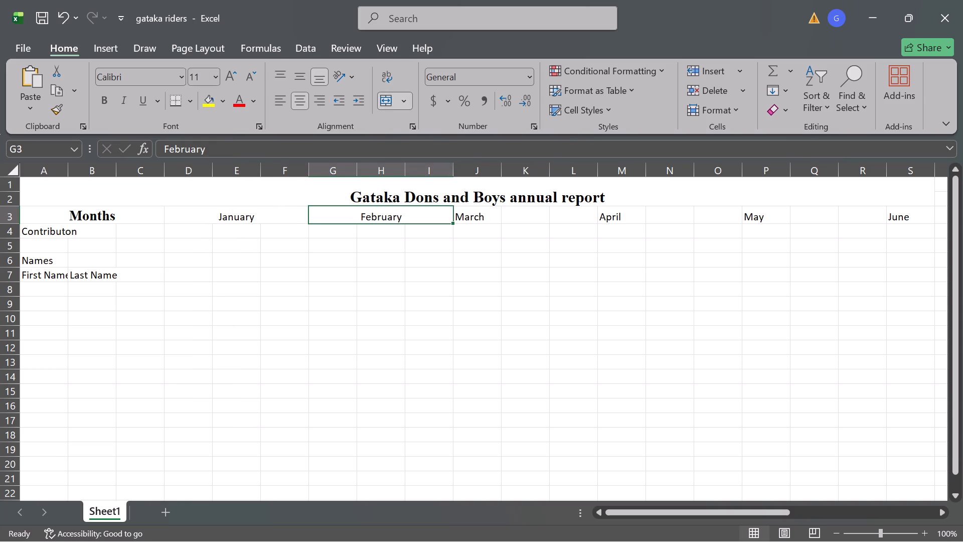
Merge and center the "March" heading across J3:L3.
left_click(488, 215)
left_click_drag(488, 215, 551, 215)
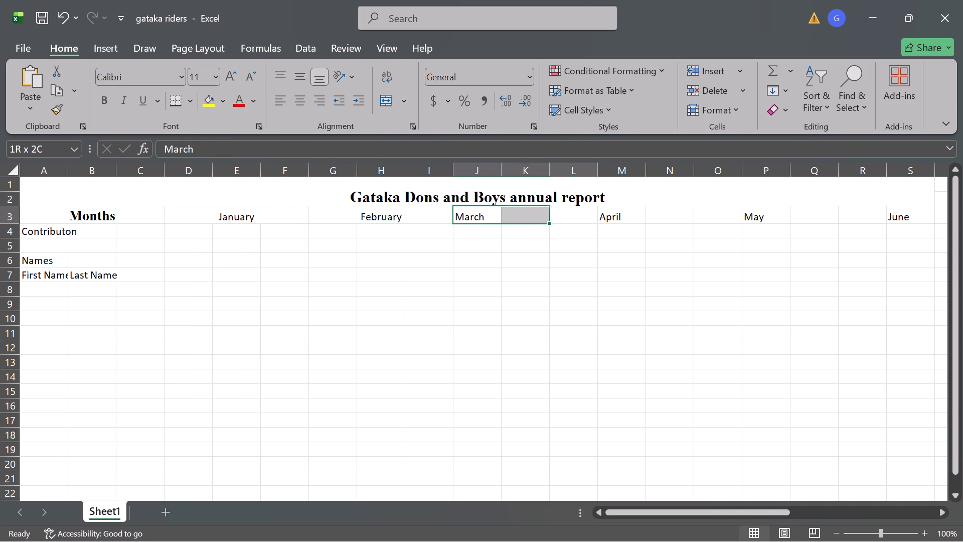
left_click_drag(551, 215, 563, 216)
left_click(387, 99)
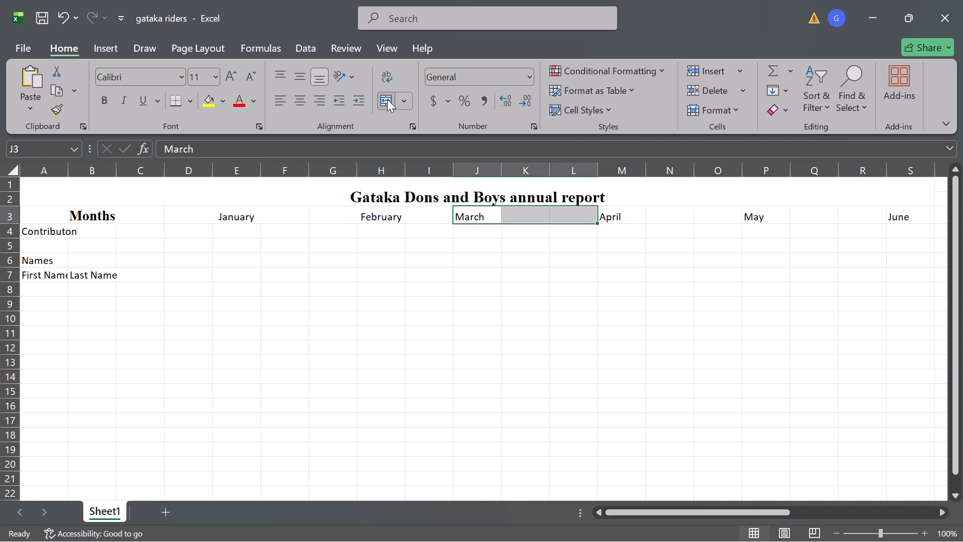
Merge and center the "April" heading across M3:O3.
left_click(626, 218)
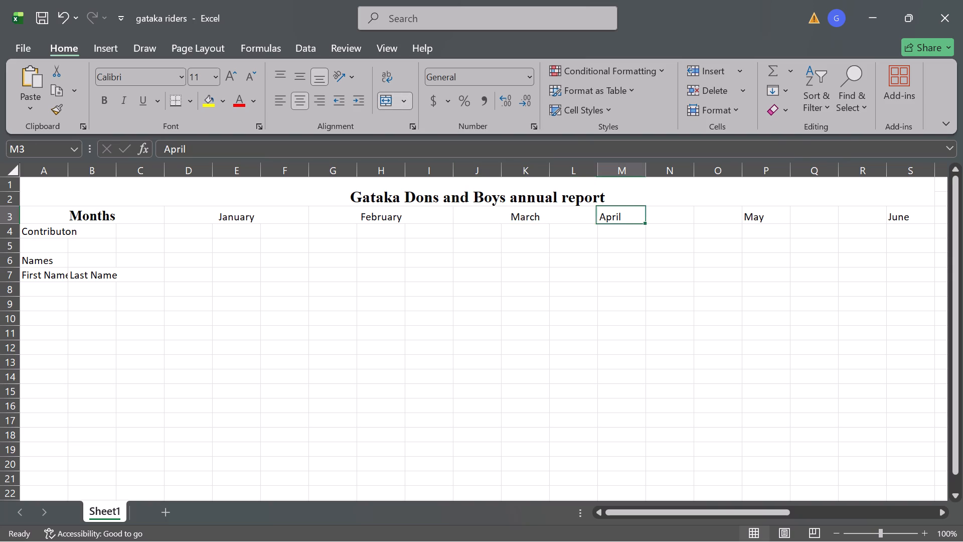
left_click_drag(626, 218, 703, 219)
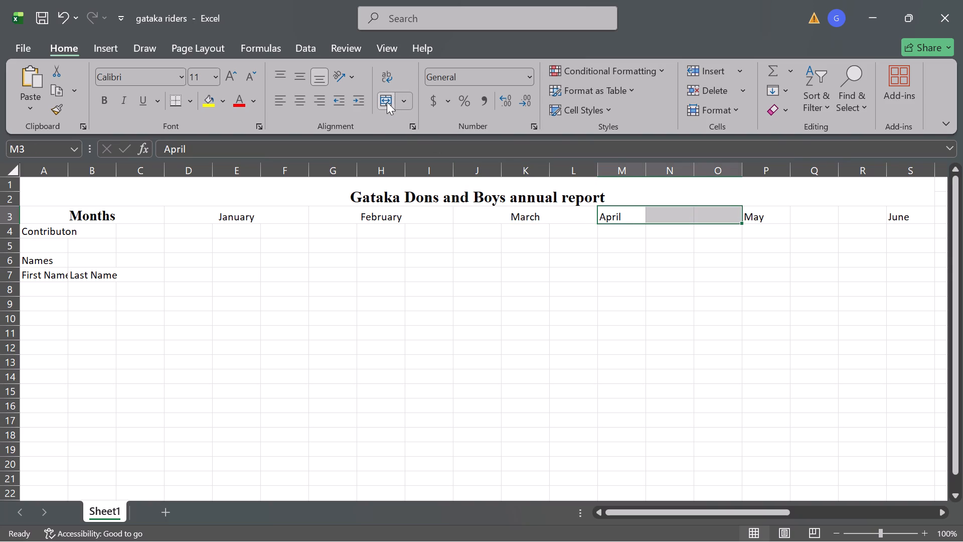
left_click(387, 102)
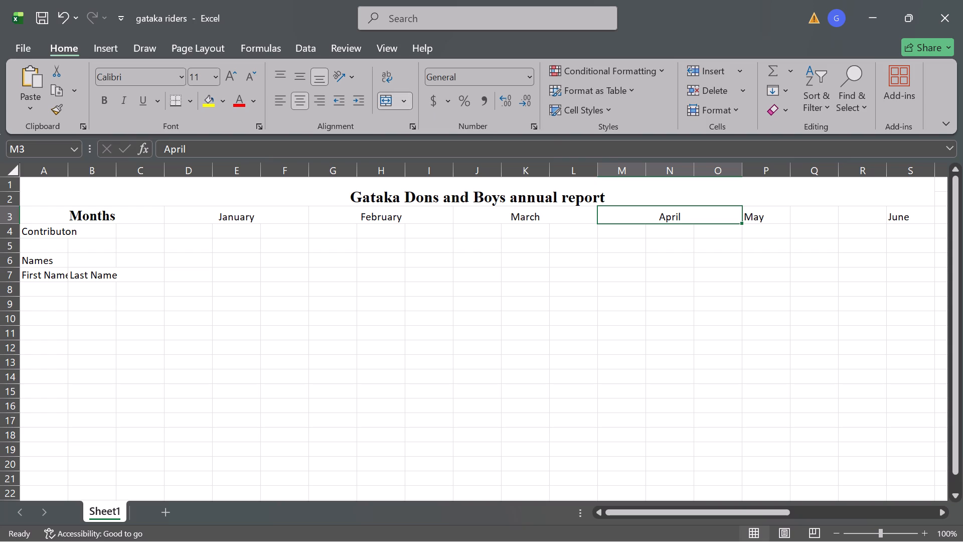
Merge and center the "May" heading across P3:R3.
left_click(762, 221)
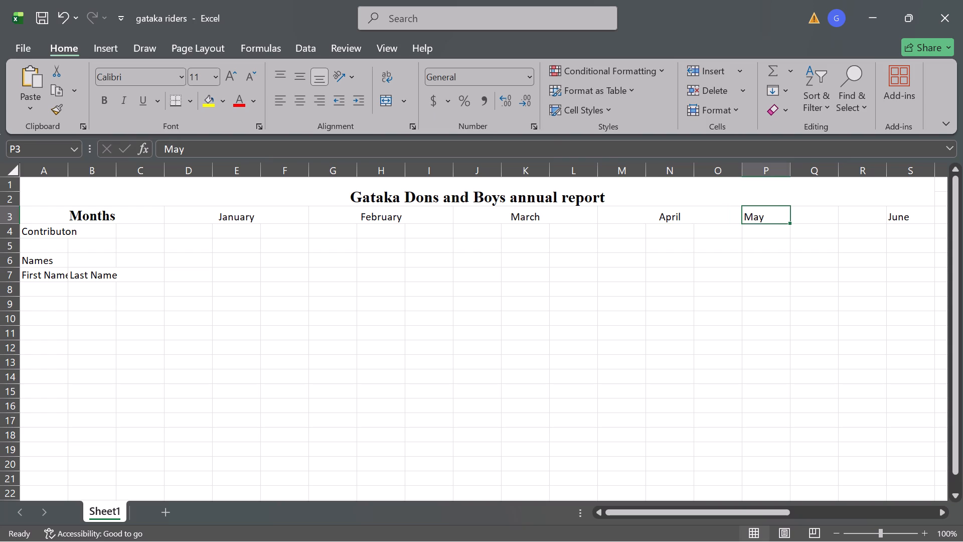
left_click_drag(766, 217, 833, 220)
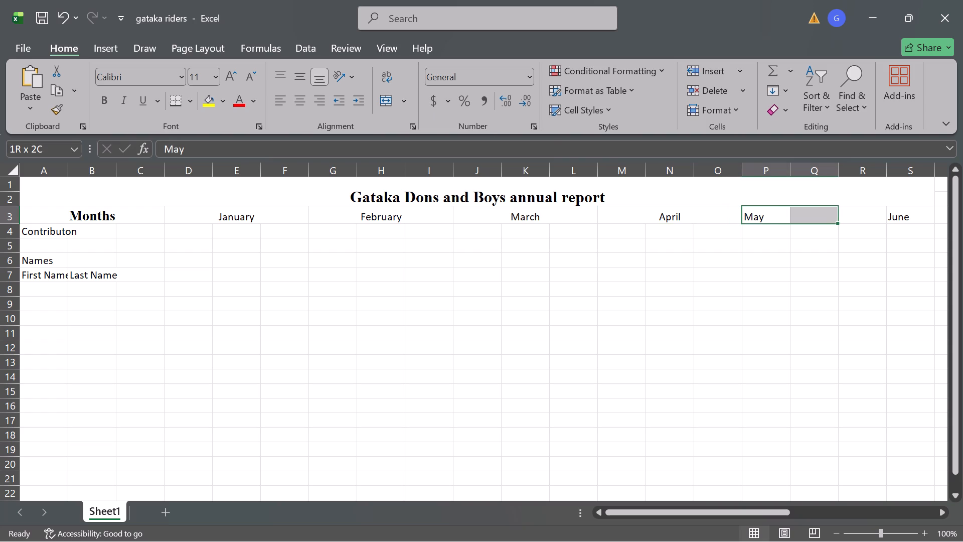
left_click_drag(833, 220, 842, 220)
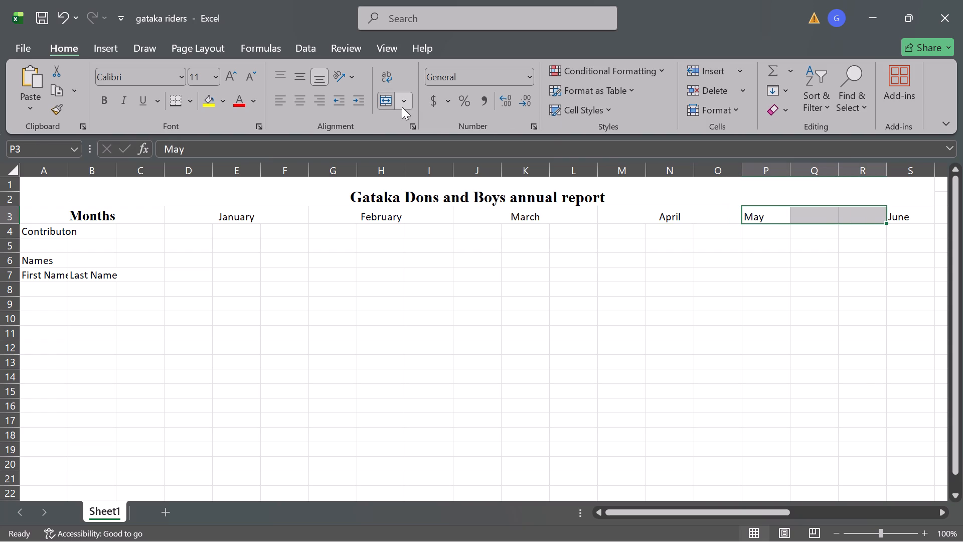
left_click(392, 101)
Merge and center the "June" heading across S3:U3.
scroll(706, 230, "left", 5)
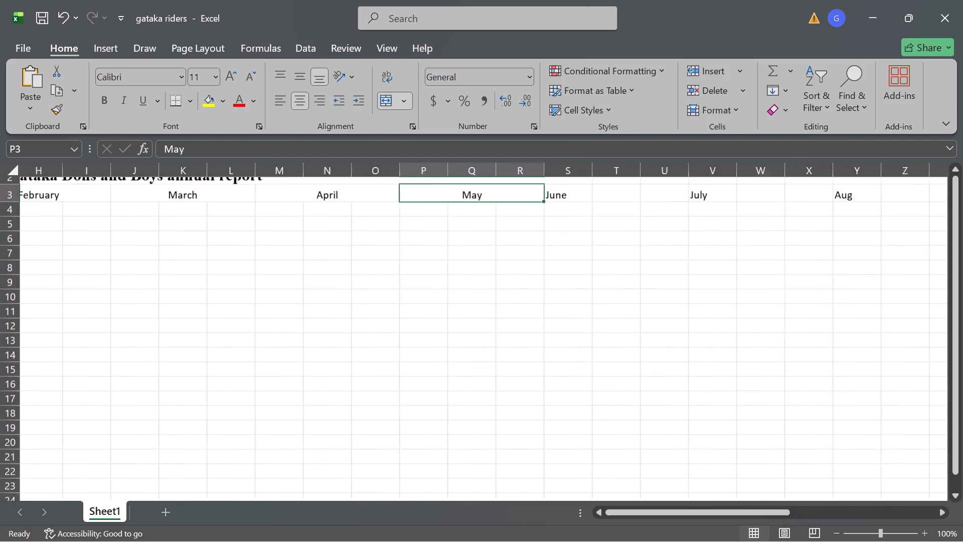
scroll(706, 230, "left", 1)
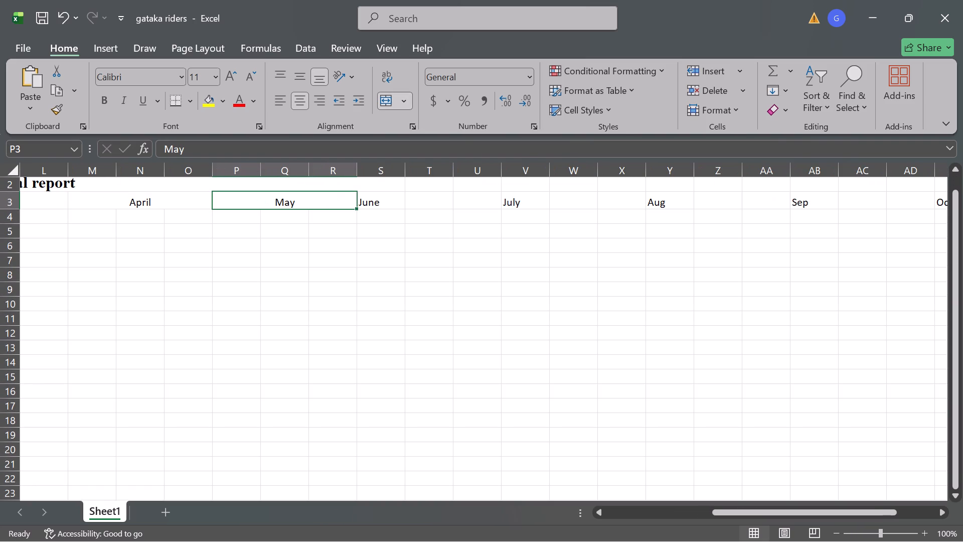
left_click_drag(376, 201, 474, 203)
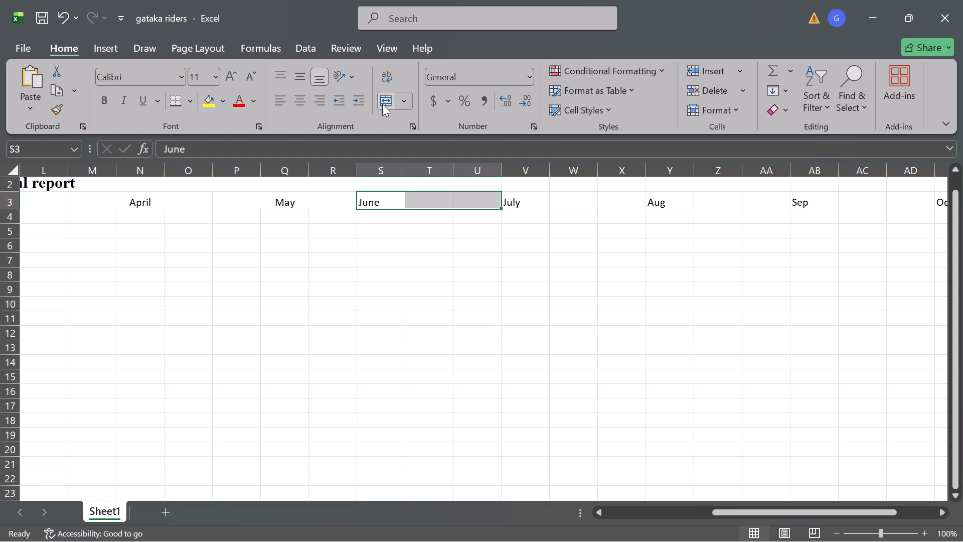
left_click(382, 104)
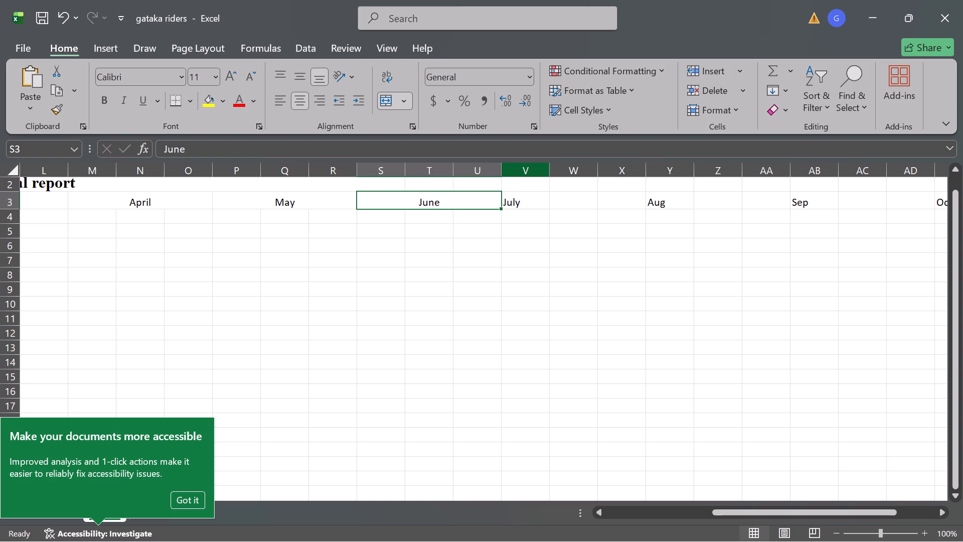
Merge and center the "July" heading across V3:X3.
left_click(516, 206)
left_click_drag(516, 206, 633, 207)
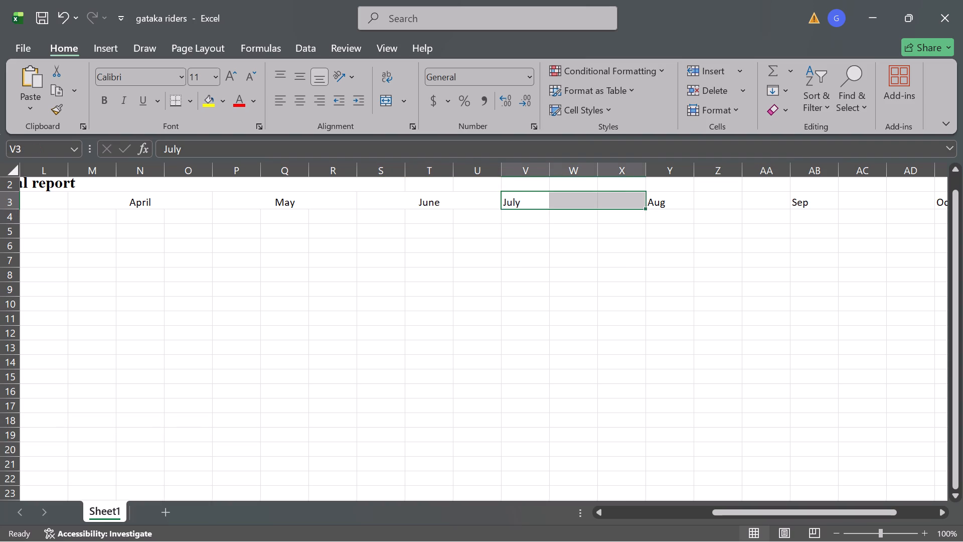
left_click(385, 102)
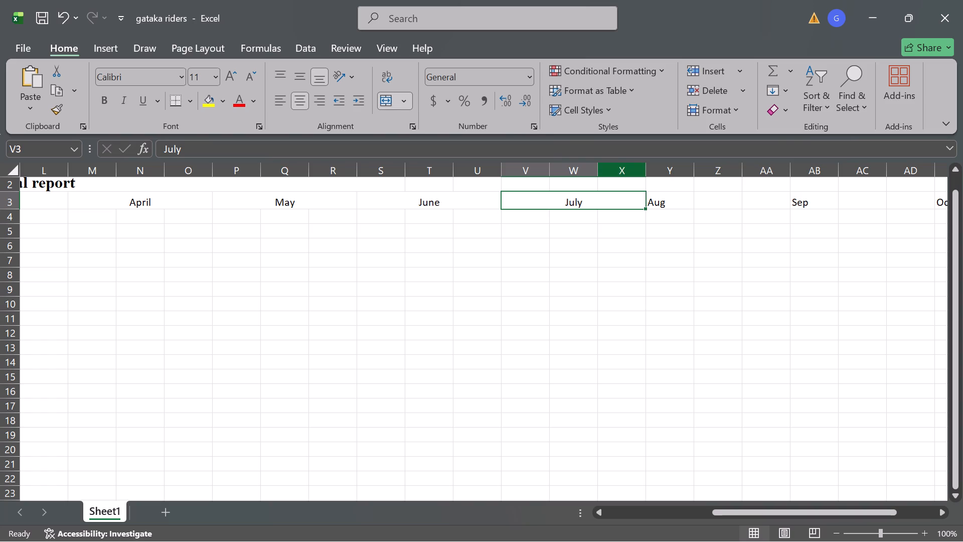
Merge and center the "Aug" heading across Y3:AA3.
scroll(663, 222, "left", 1)
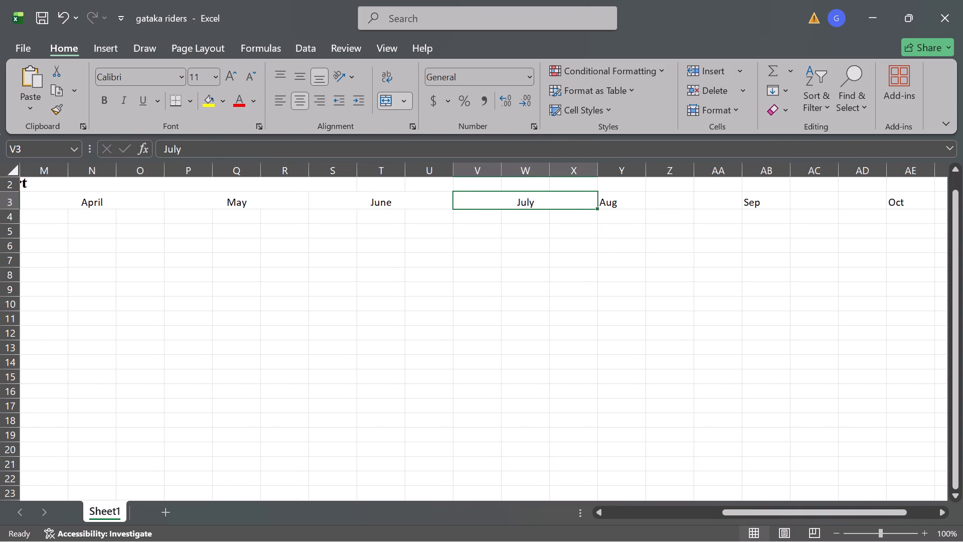
left_click(615, 202)
left_click_drag(615, 202, 659, 200)
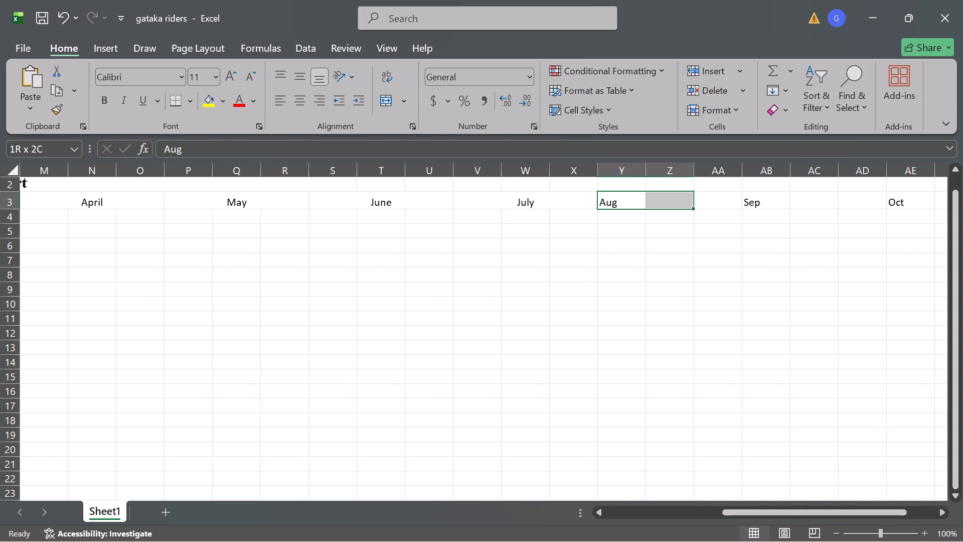
left_click_drag(659, 200, 700, 199)
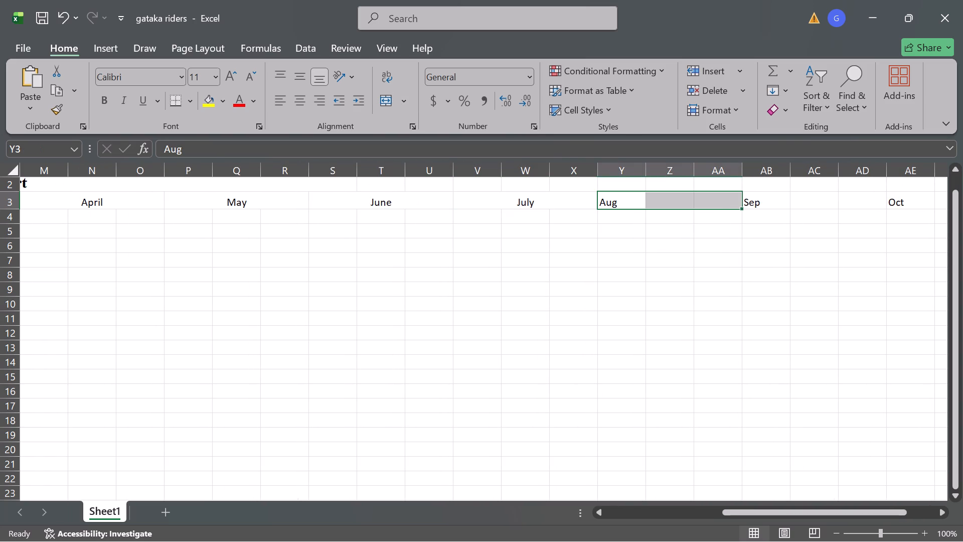
left_click(386, 100)
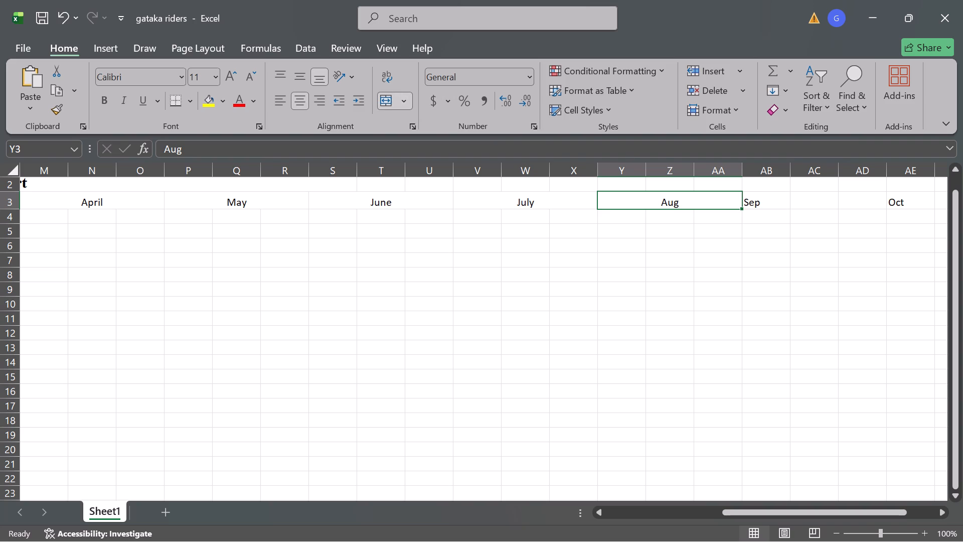
Merge and center the "Sep" heading across AB3:AD3.
left_click(755, 202)
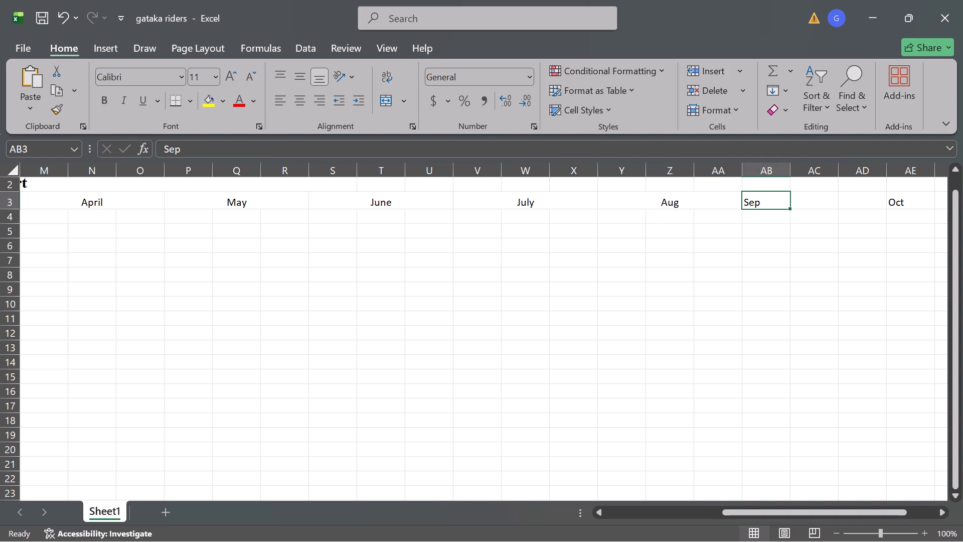
left_click_drag(765, 202, 797, 203)
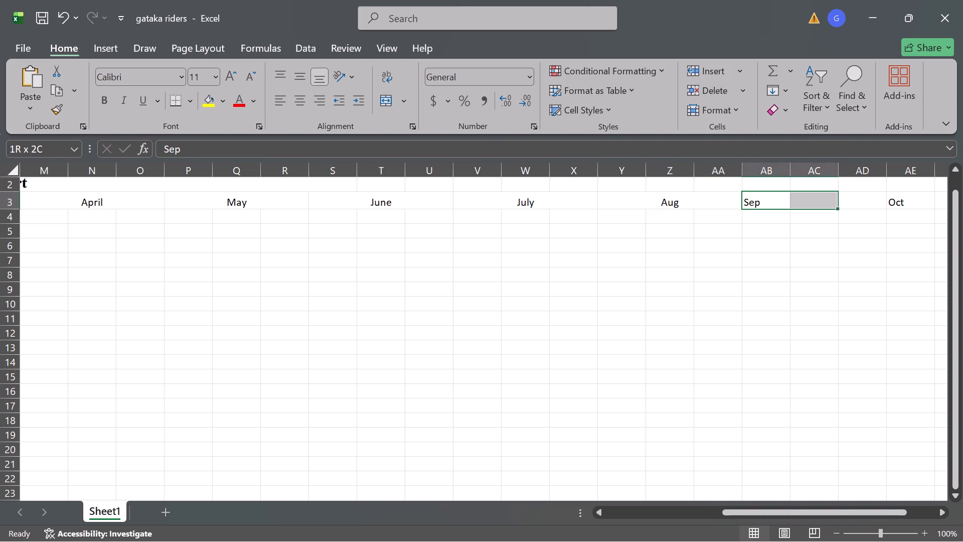
left_click_drag(797, 203, 841, 203)
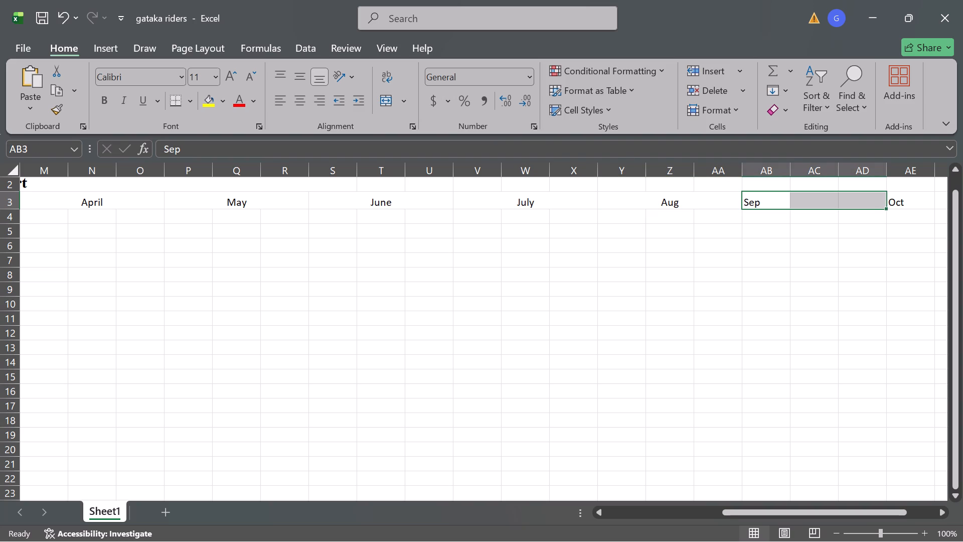
left_click(380, 98)
Merge and center the "Oct" heading across AE3:AG3.
scroll(635, 253, "left", 2)
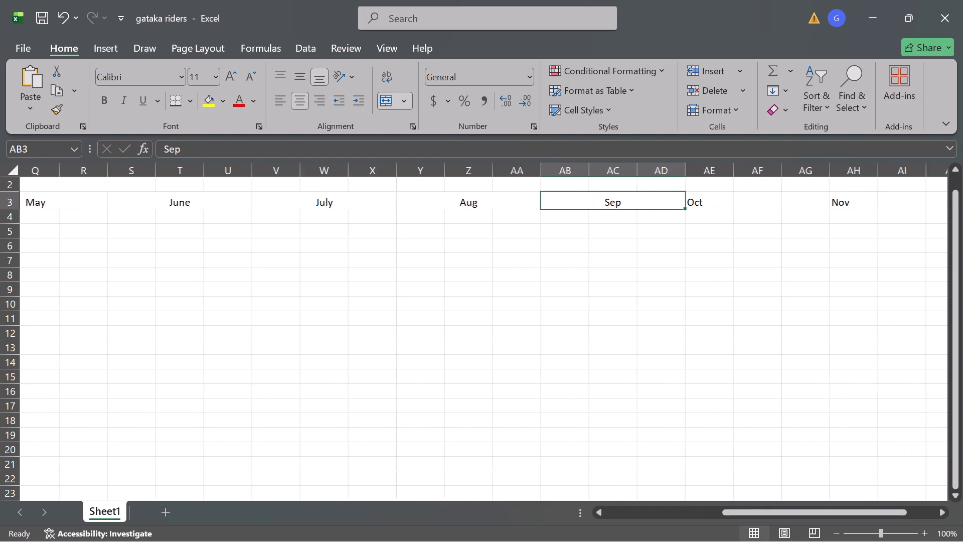
scroll(635, 253, "left", 1)
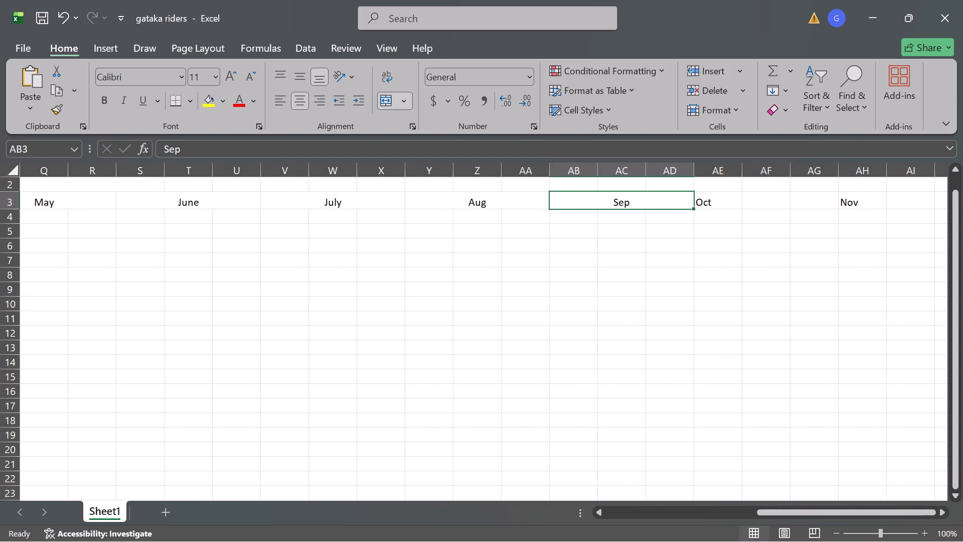
left_click(711, 202)
left_click_drag(711, 202, 791, 199)
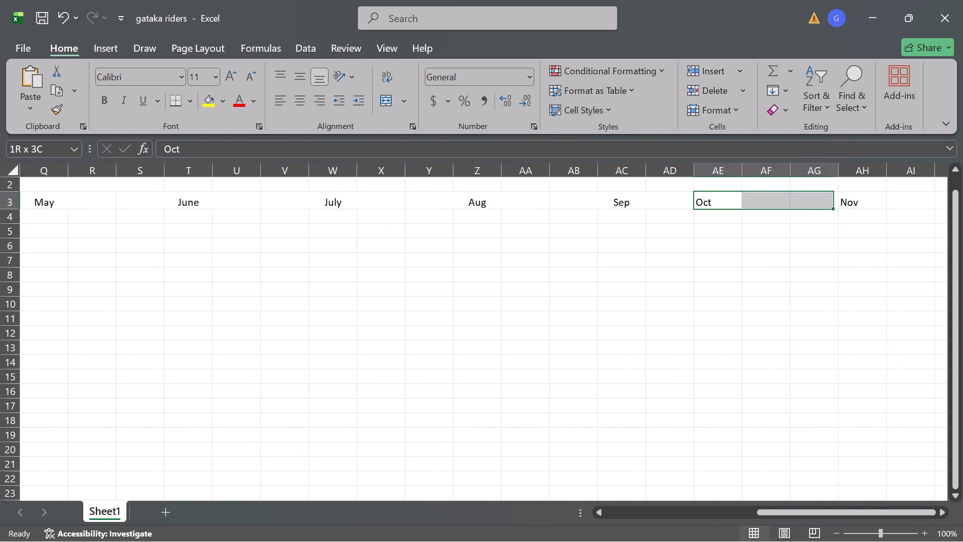
left_click_drag(791, 199, 793, 199)
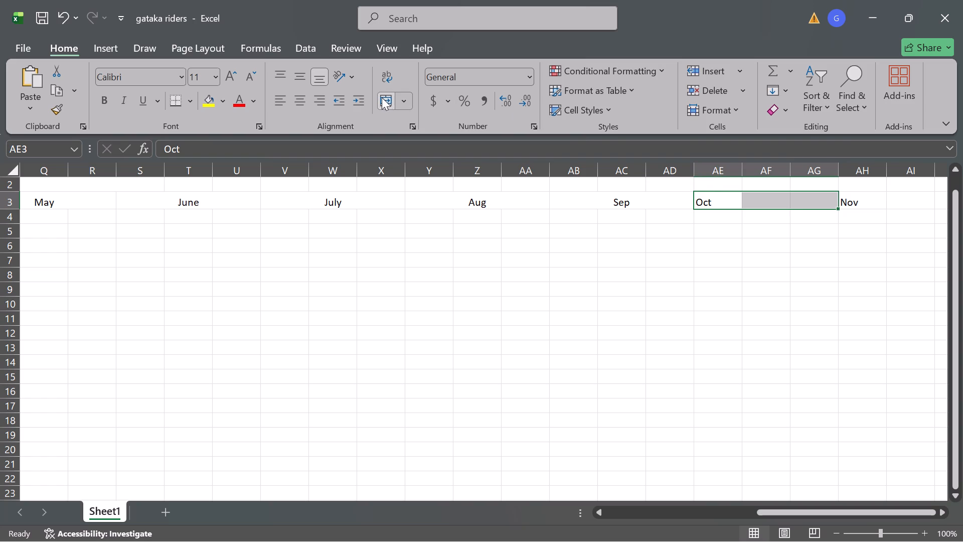
left_click(382, 97)
Merge and center the "Nov" heading across AH3:AJ3.
scroll(702, 214, "left", 2)
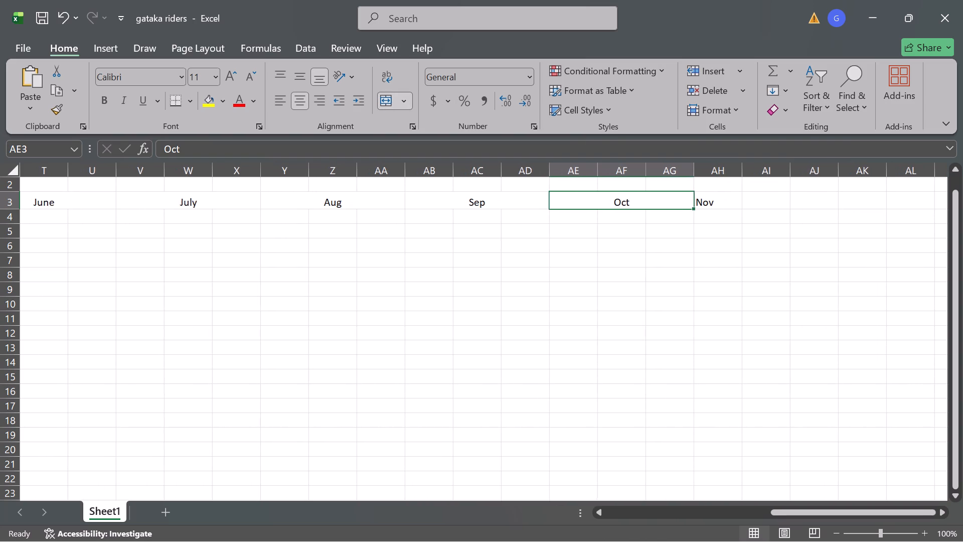
left_click(709, 202)
left_click_drag(709, 202, 757, 202)
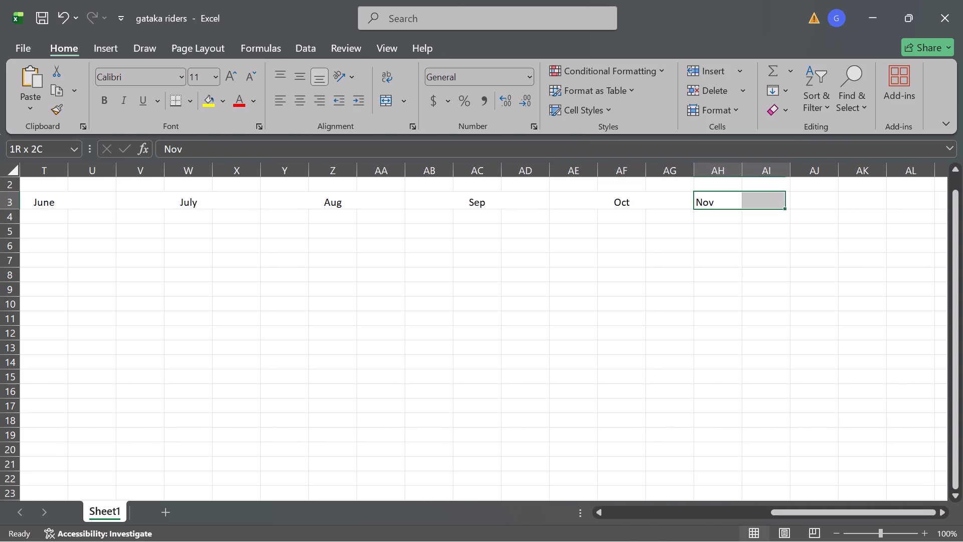
left_click_drag(757, 202, 796, 203)
left_click(381, 100)
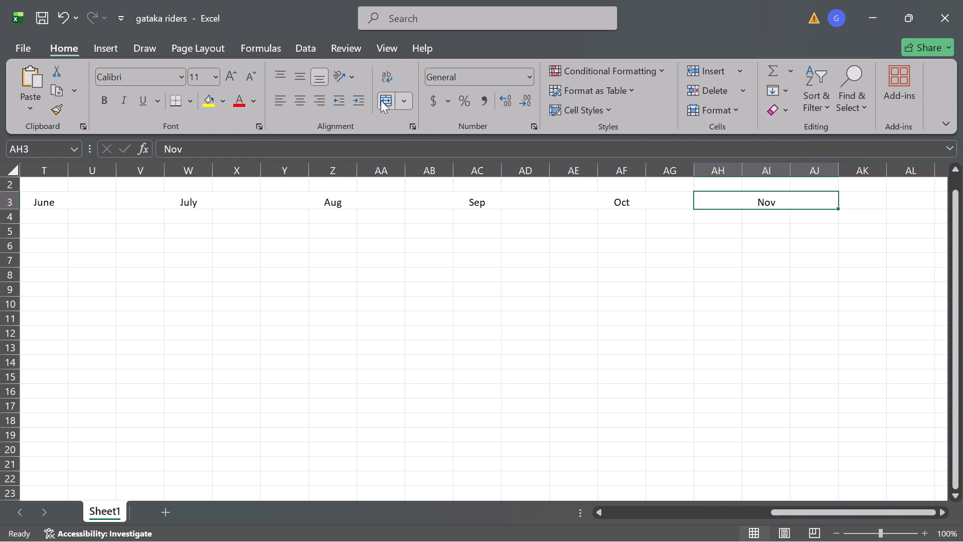
Enter "Aug" as the heading in cell AK3, directly after the merged "Nov" heading.
left_click(850, 207)
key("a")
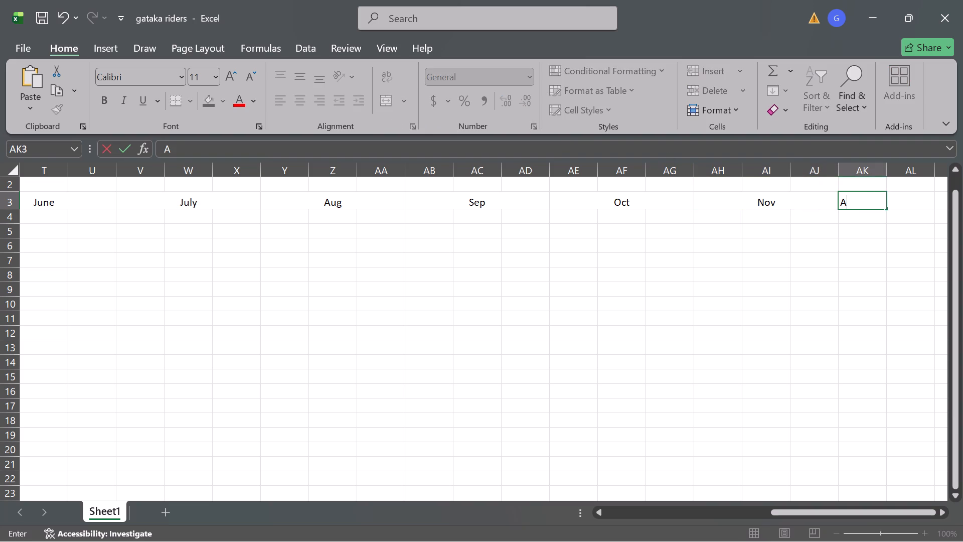
scroll(850, 207, "left", 2)
scroll(900, 231, "left", 1)
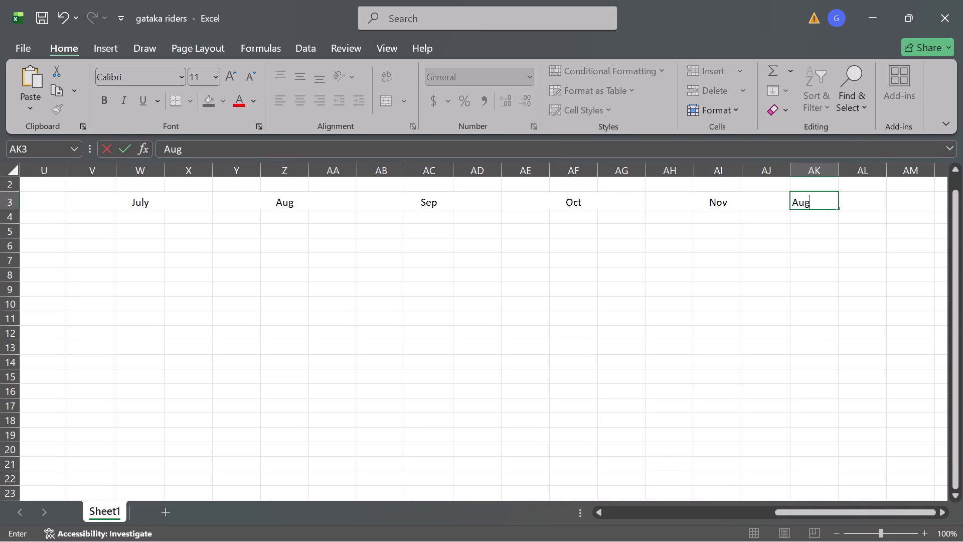
left_click_drag(861, 198, 845, 198)
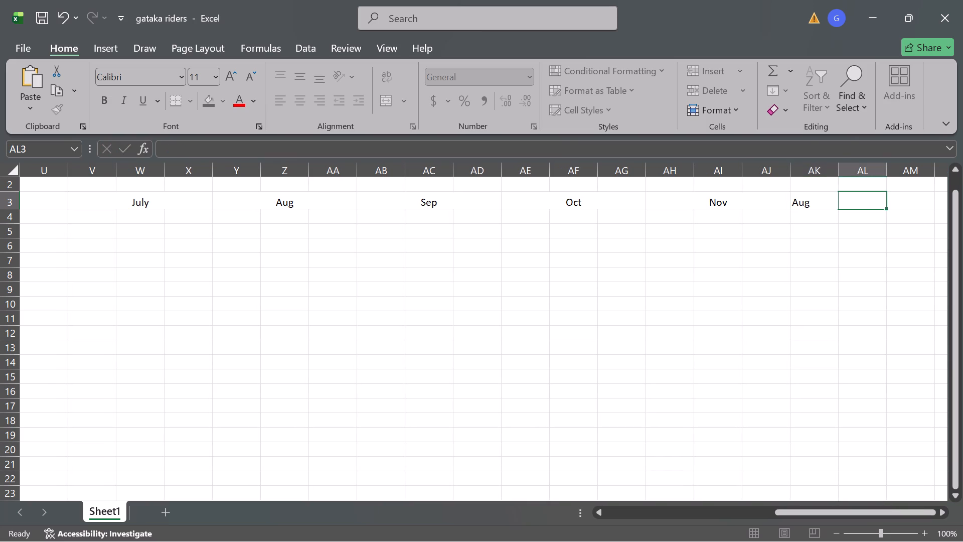
Merge and center the last "Aug" heading across AK3:AM3.
left_click_drag(845, 198, 804, 197)
left_click(804, 197)
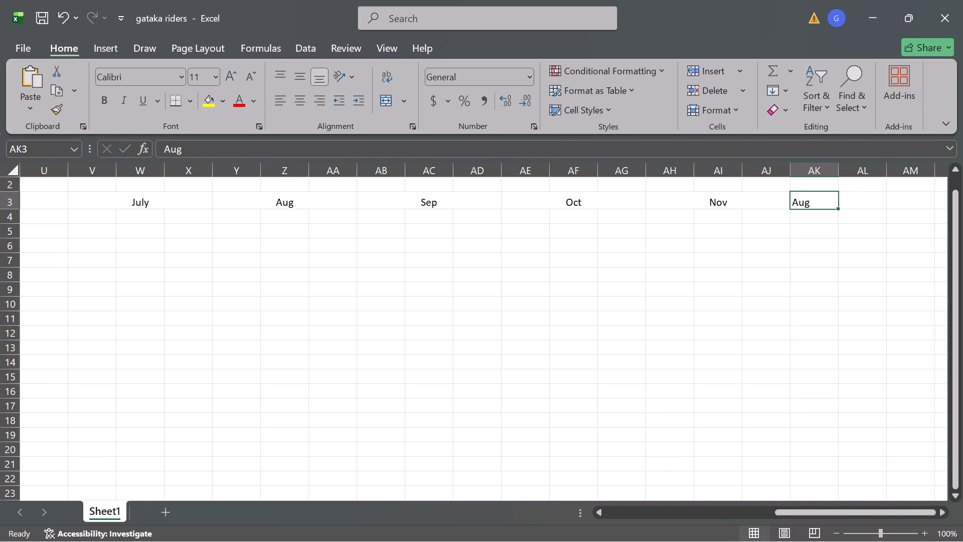
left_click_drag(811, 199, 892, 199)
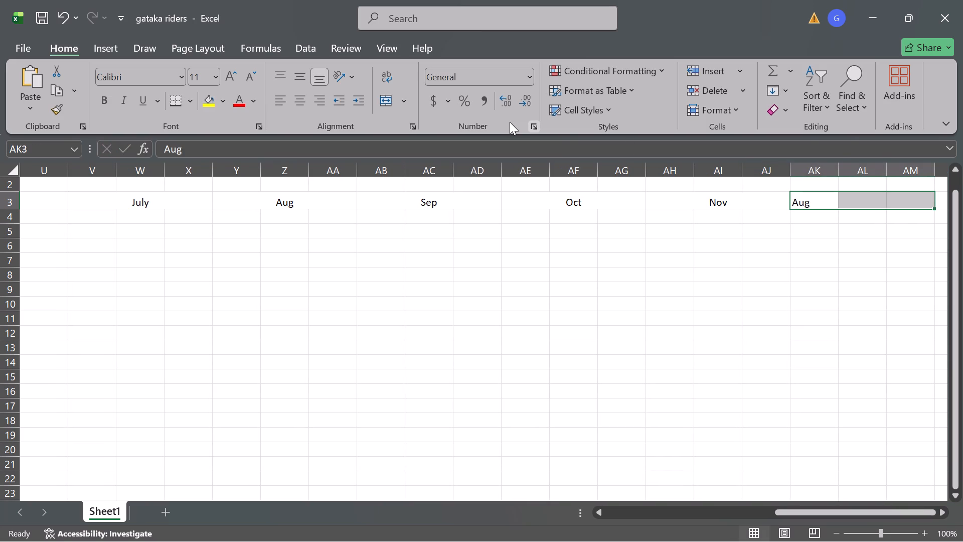
left_click(384, 97)
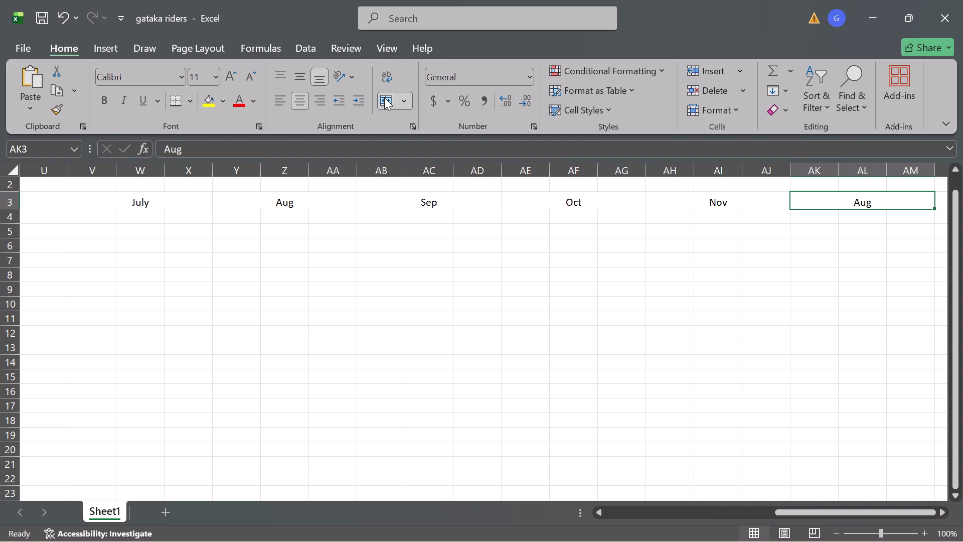
Widen columns A and B so the contribution, First Name and Last Name labels fit inside their cells.
scroll(249, 238, "right", 1)
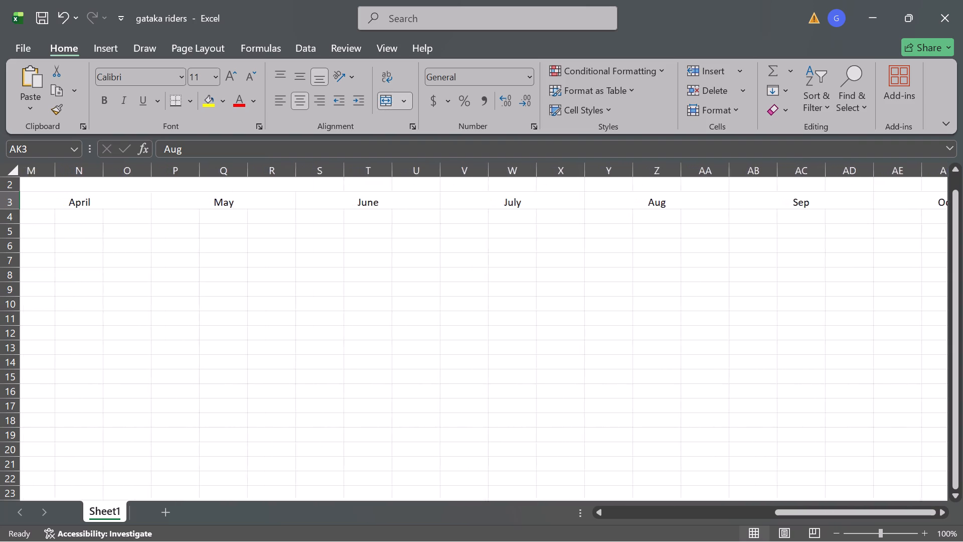
scroll(249, 238, "right", 6)
scroll(249, 238, "left", 6)
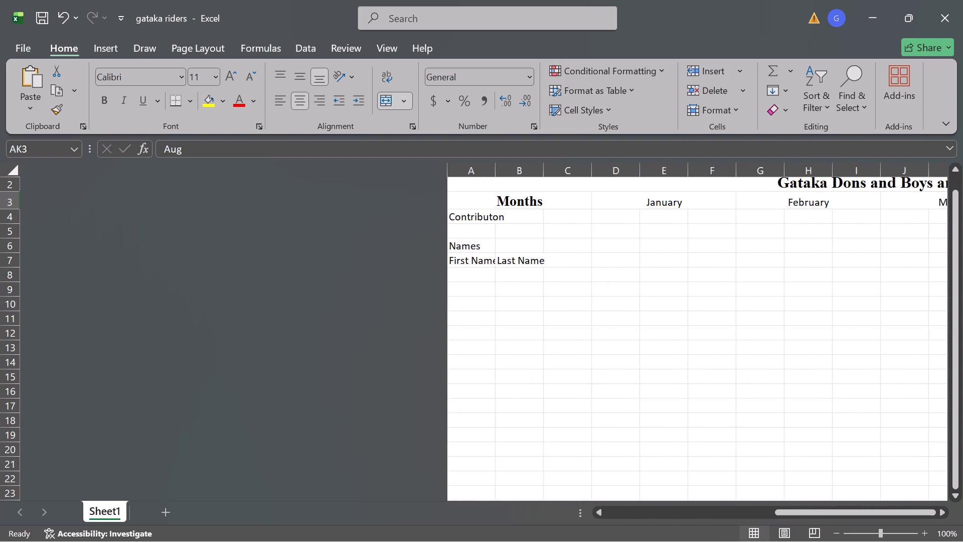
scroll(249, 238, "left", 2)
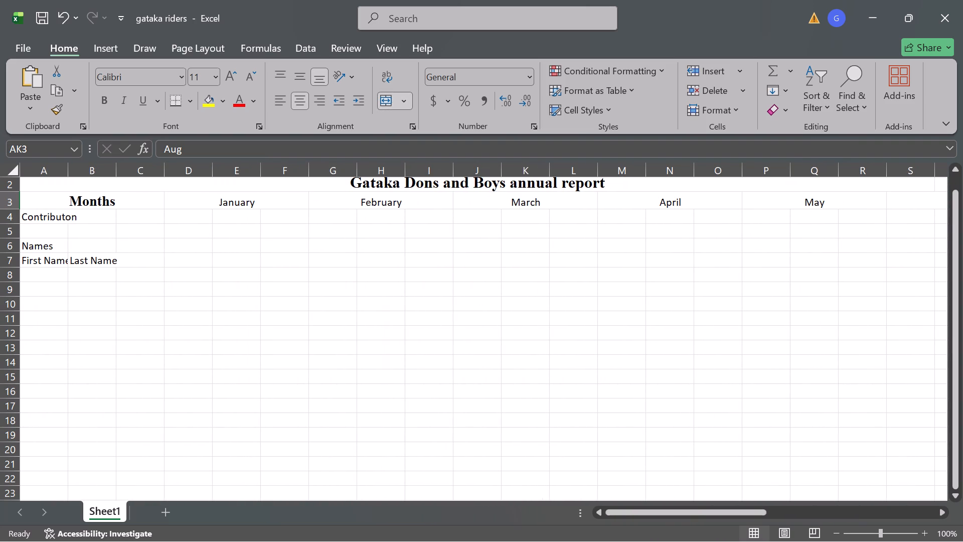
left_click(41, 219)
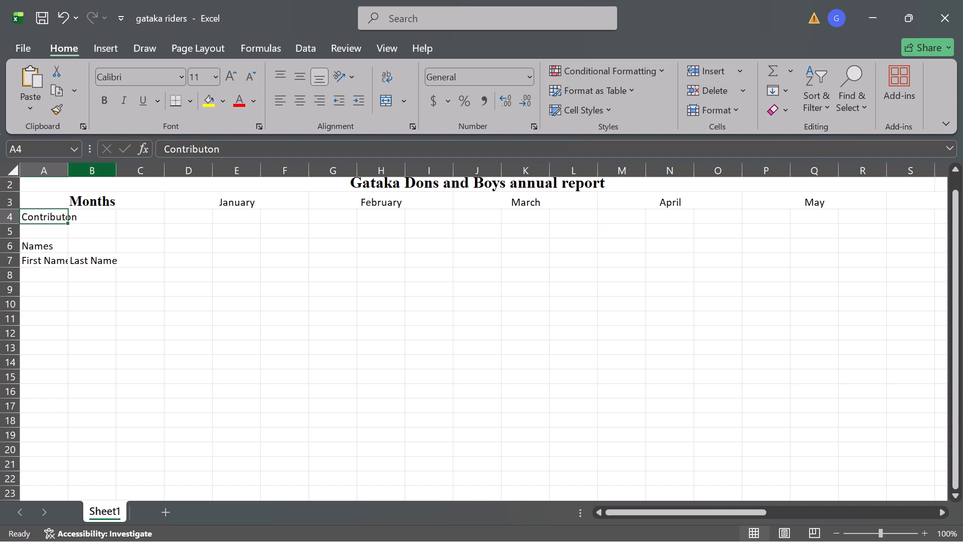
left_click_drag(67, 163, 104, 167)
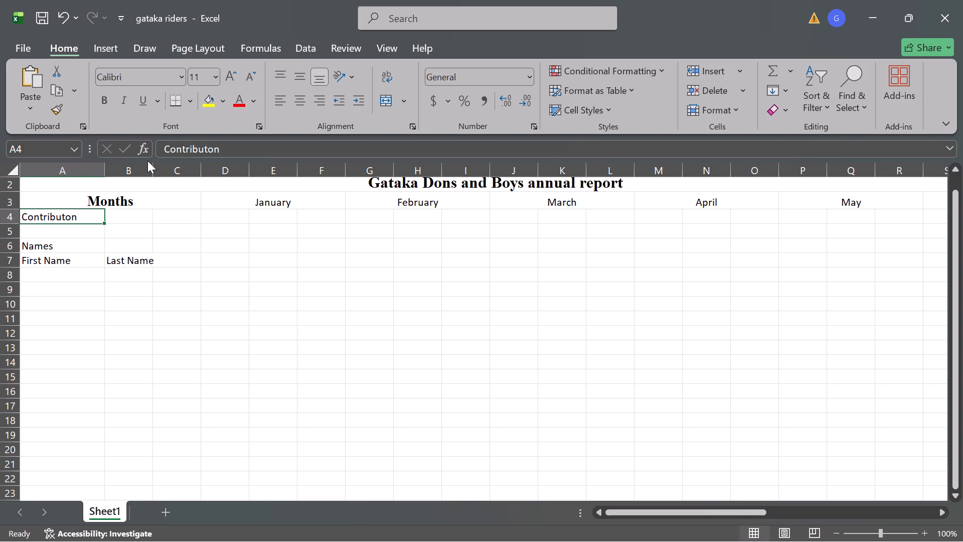
left_click_drag(150, 165, 164, 166)
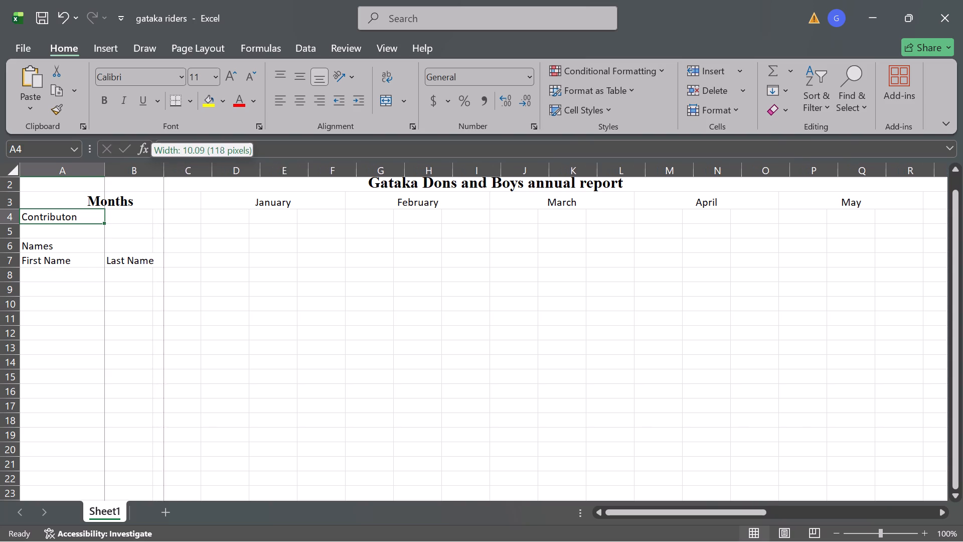
left_click_drag(164, 166, 175, 166)
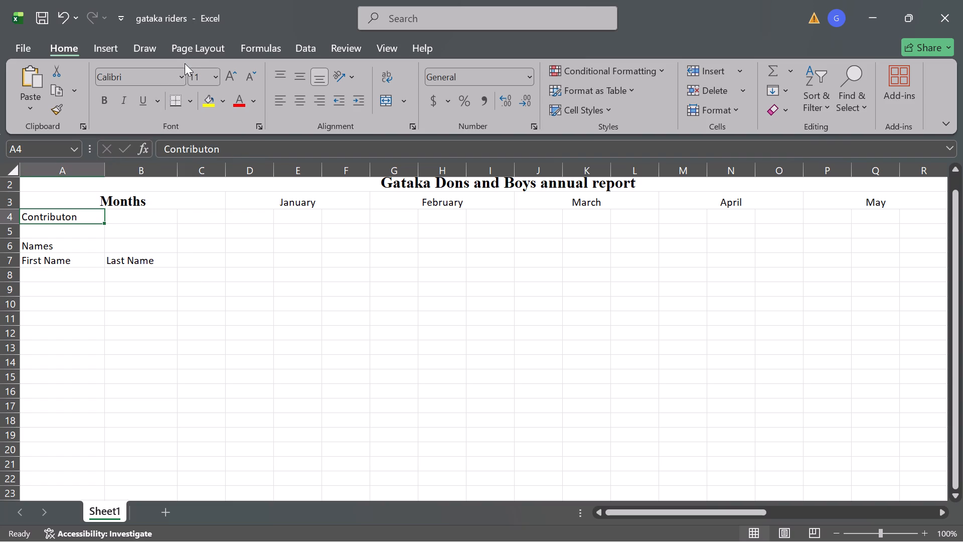
Format the contribution label in A4 as Times New Roman, size 12, bold.
left_click(160, 83)
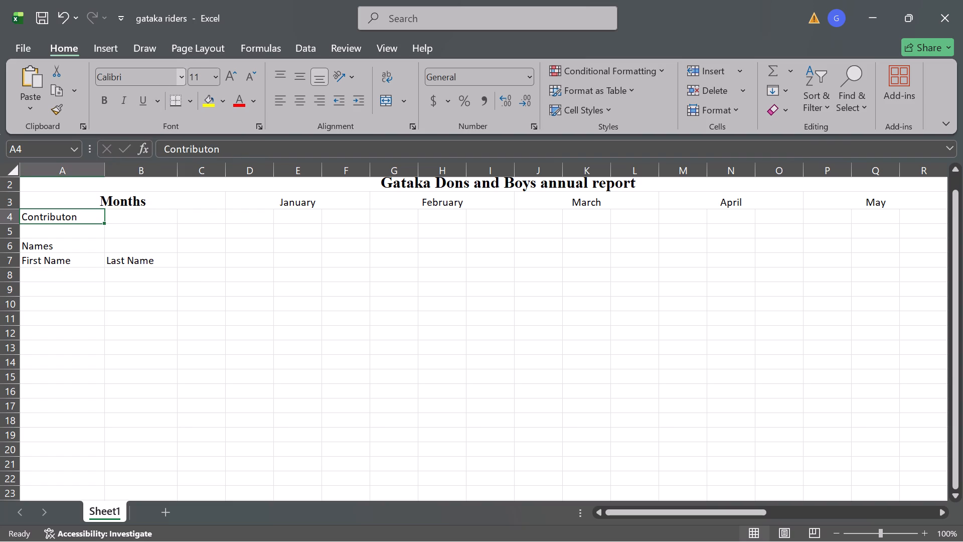
left_click(144, 74)
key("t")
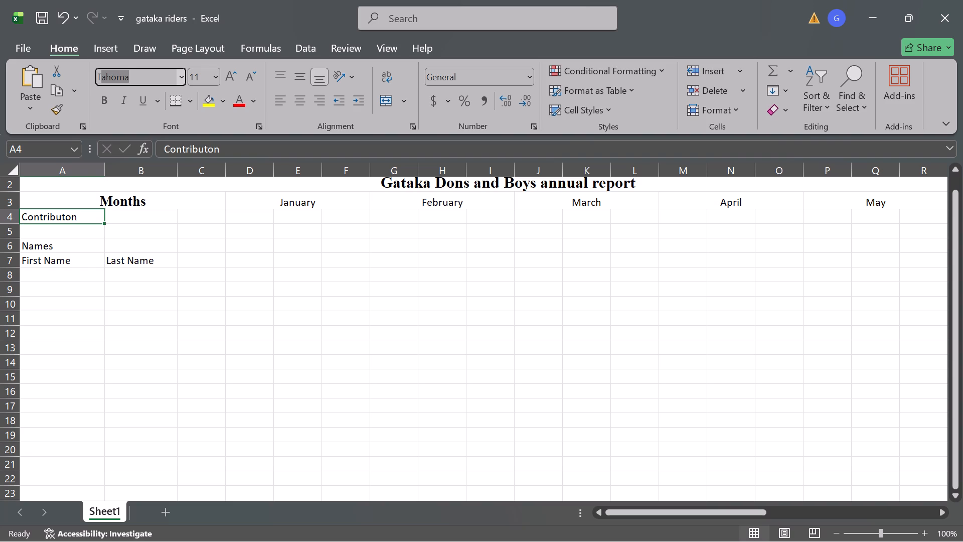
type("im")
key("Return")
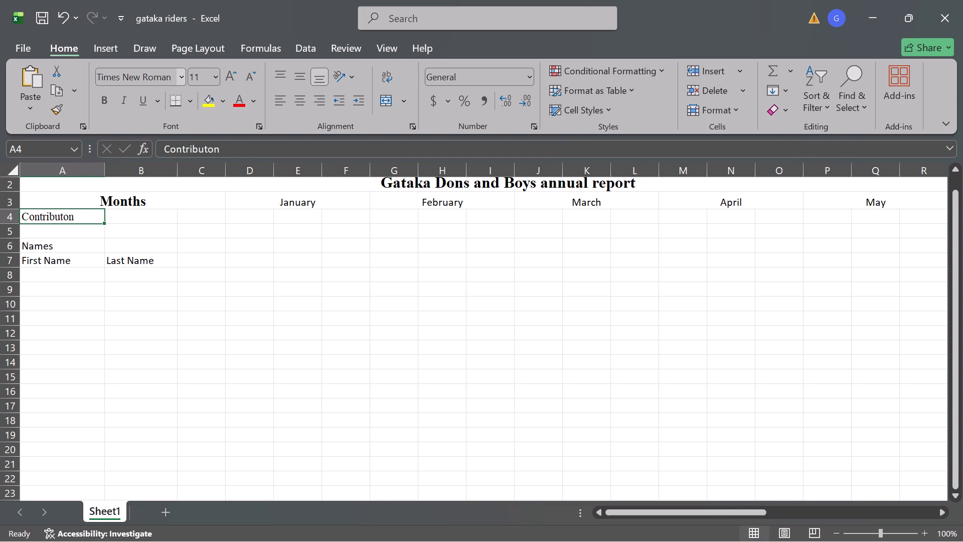
left_click(212, 64)
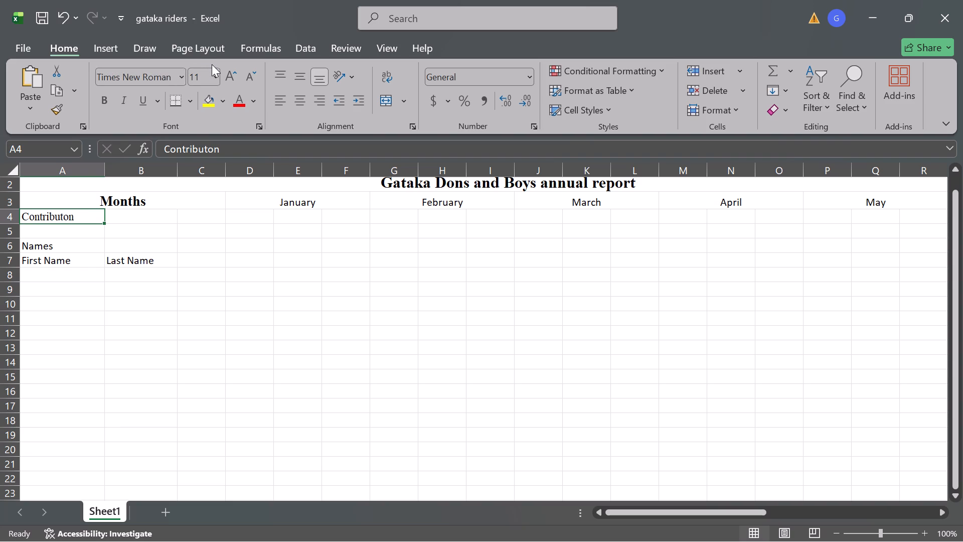
left_click(213, 71)
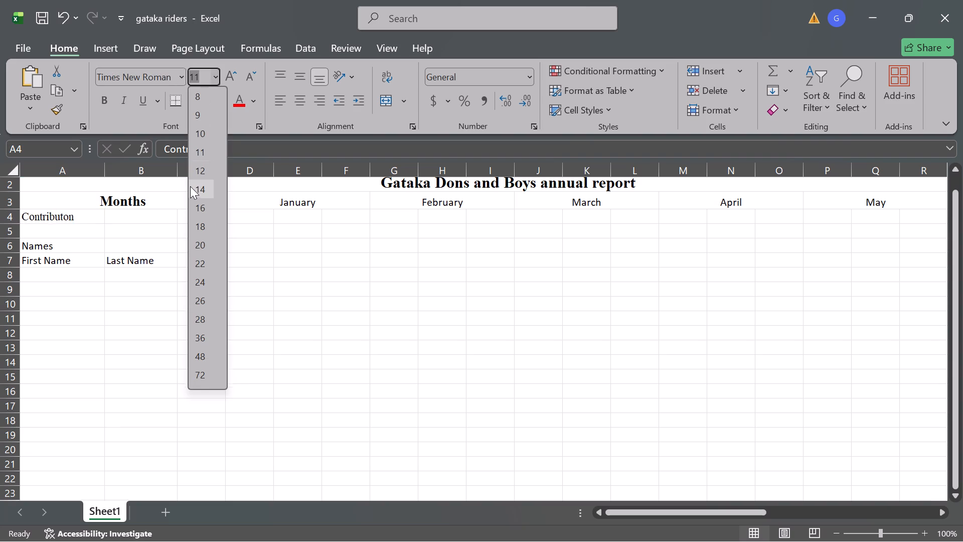
left_click(194, 176)
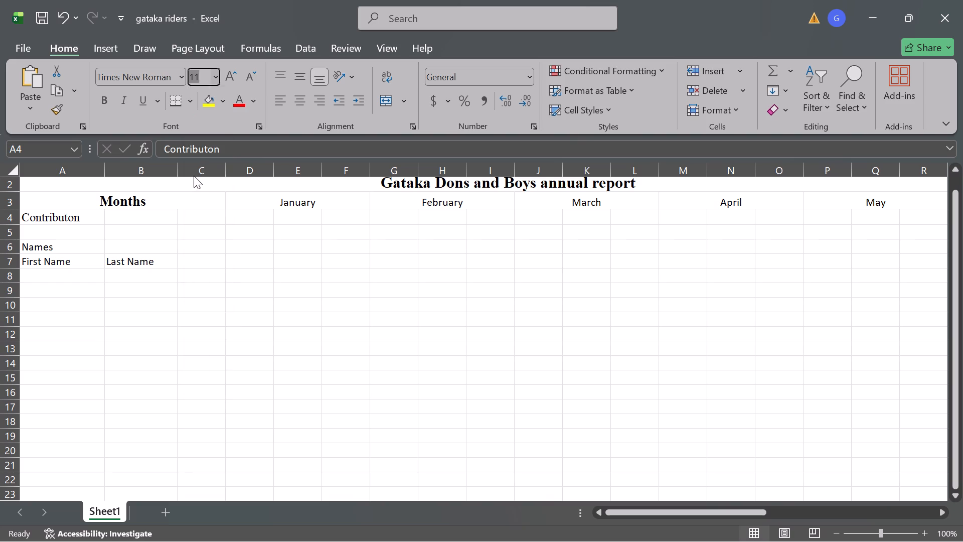
left_click(94, 99)
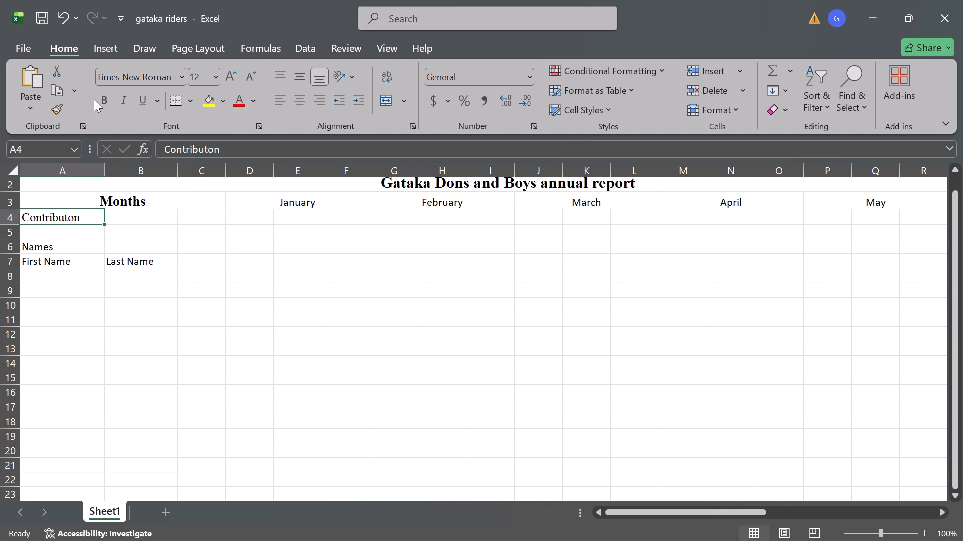
left_click(99, 100)
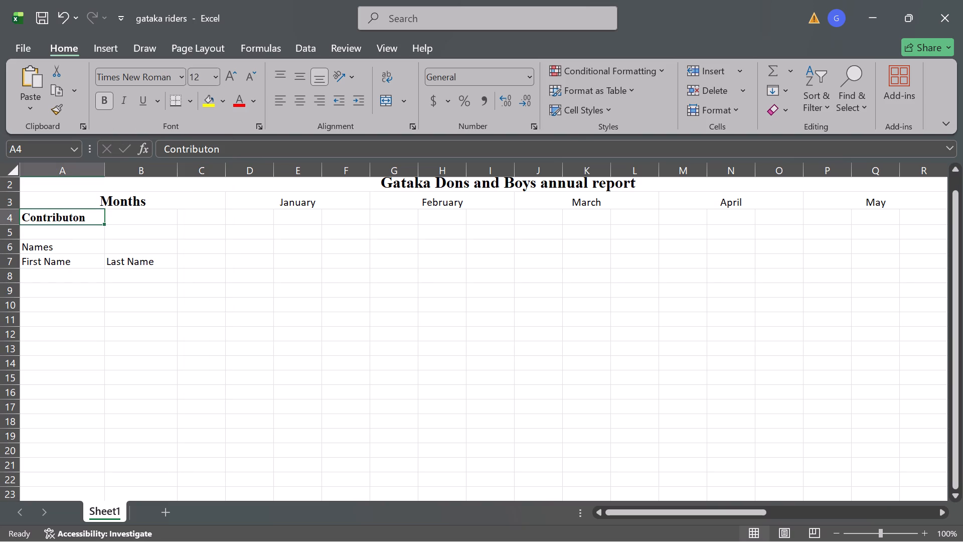
Correct the spelling of the label in A4 to "Contribution".
left_click(72, 219)
left_click(206, 152)
key("Right")
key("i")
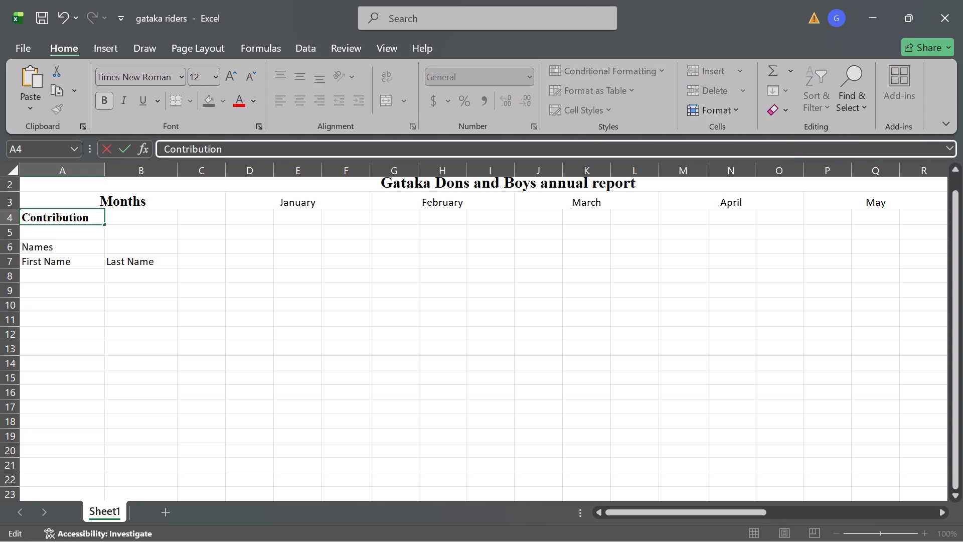
left_click(47, 250)
Merge and center the "Names" heading across A6:B6.
left_click_drag(48, 249, 150, 240)
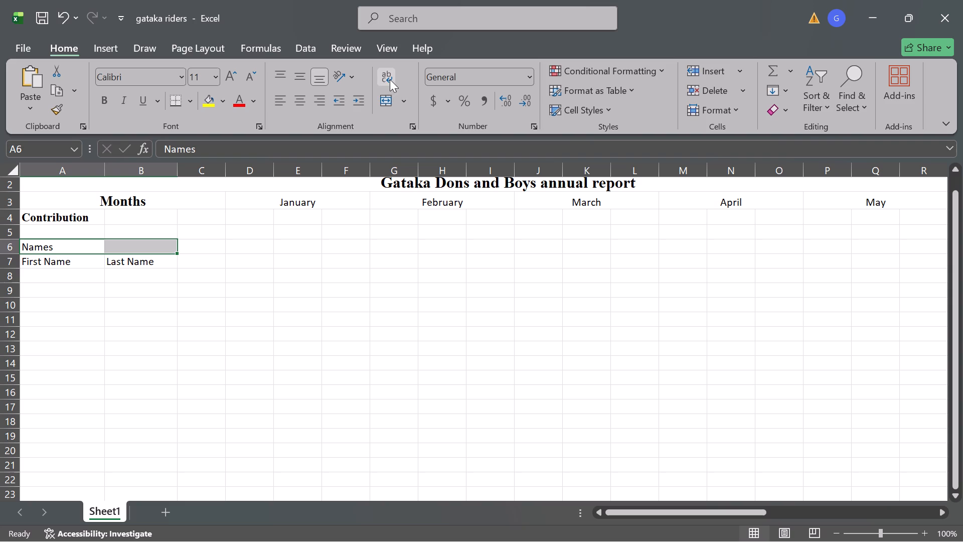
left_click(383, 99)
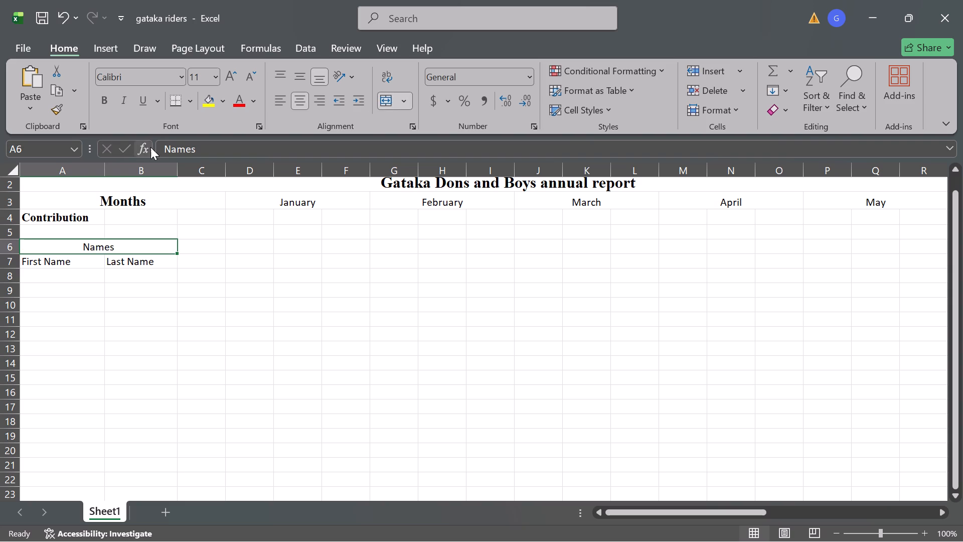
Format the merged "Names" heading as bold, size 12, Times New Roman.
left_click(108, 101)
left_click(209, 78)
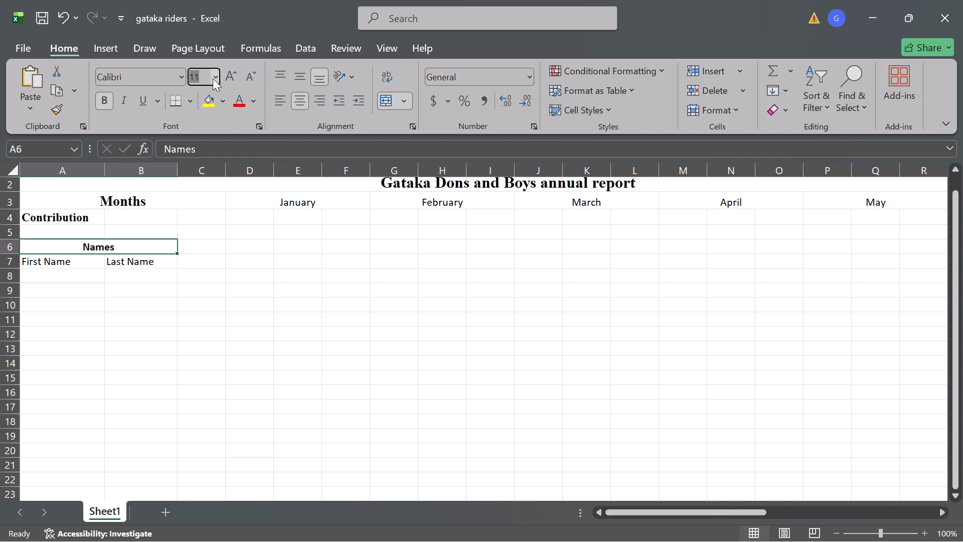
left_click(213, 78)
left_click(200, 178)
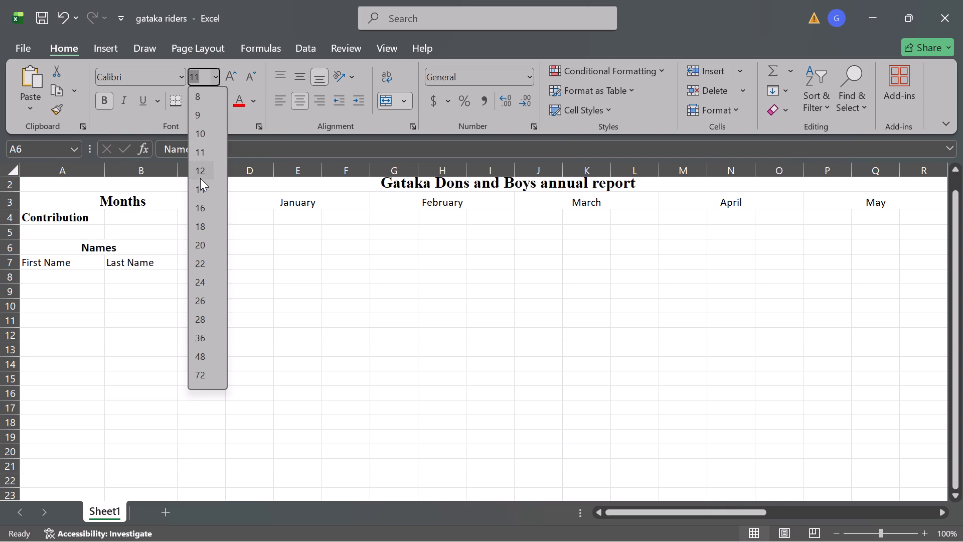
left_click(184, 73)
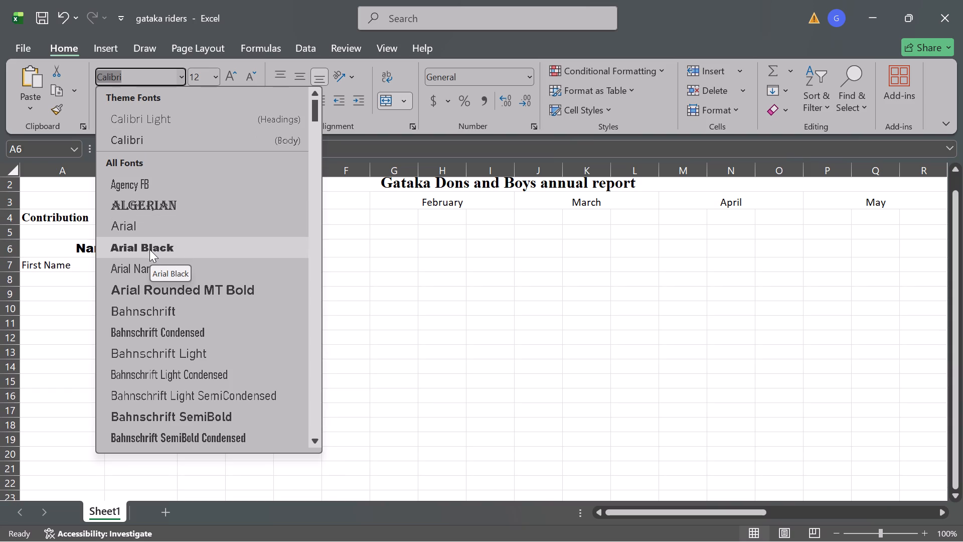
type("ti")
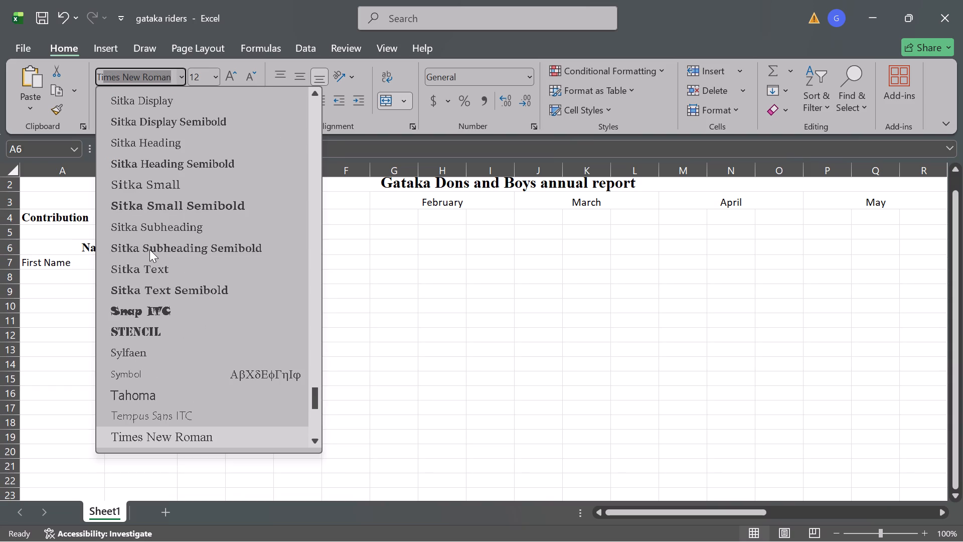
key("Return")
Format the empty cell A8 under "First Name" as Times New Roman, size 12.
left_click(69, 265)
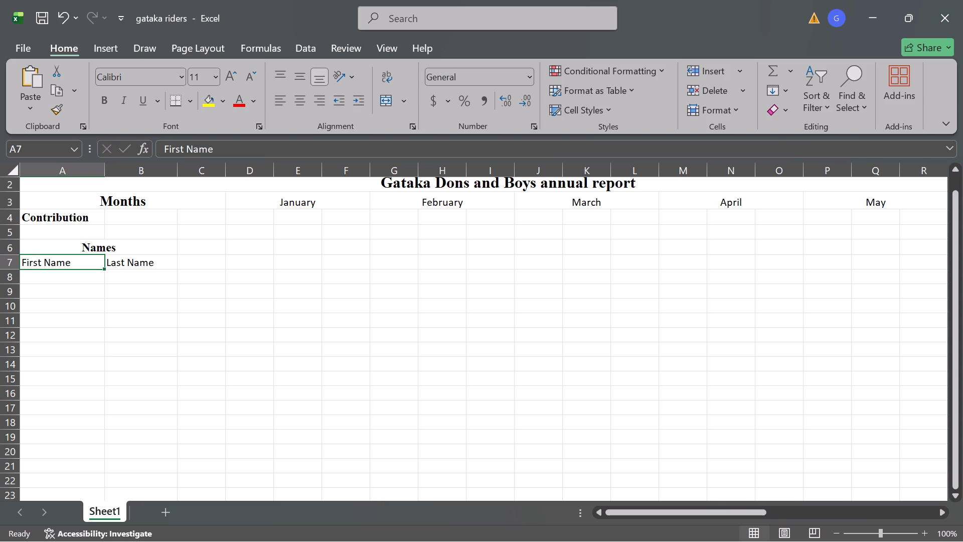
left_click(41, 276)
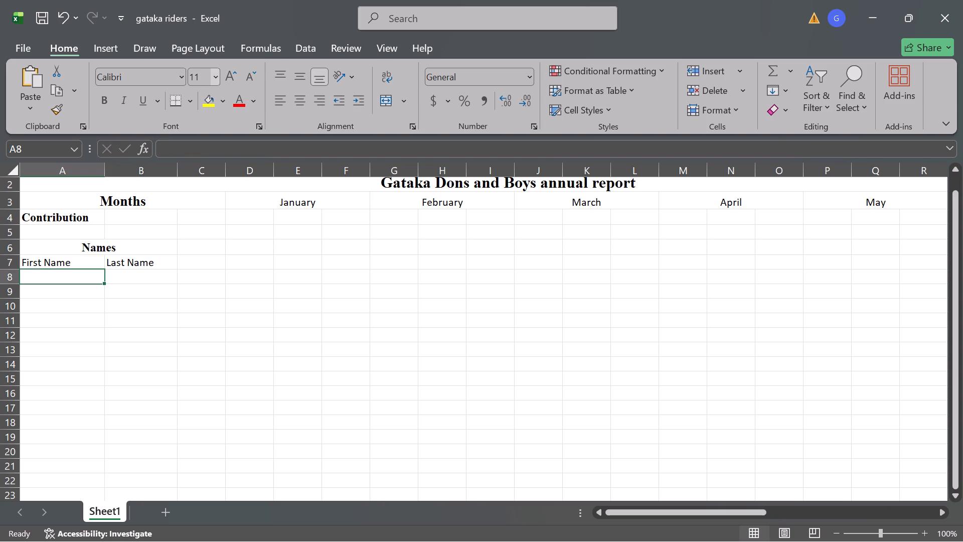
left_click(181, 70)
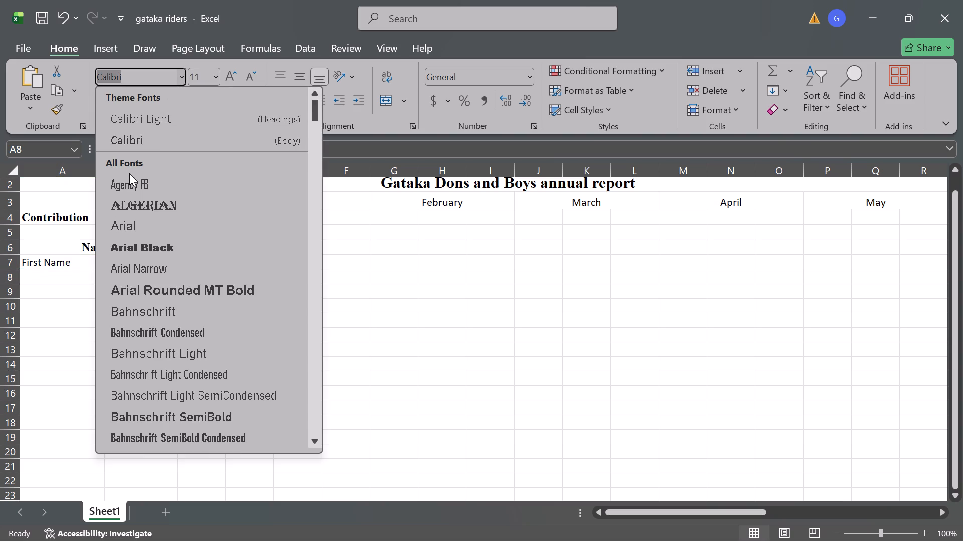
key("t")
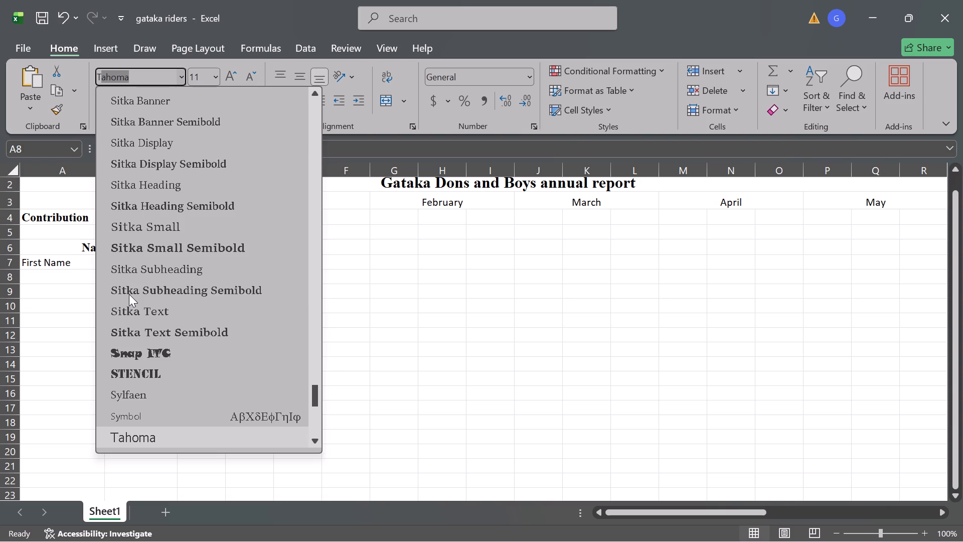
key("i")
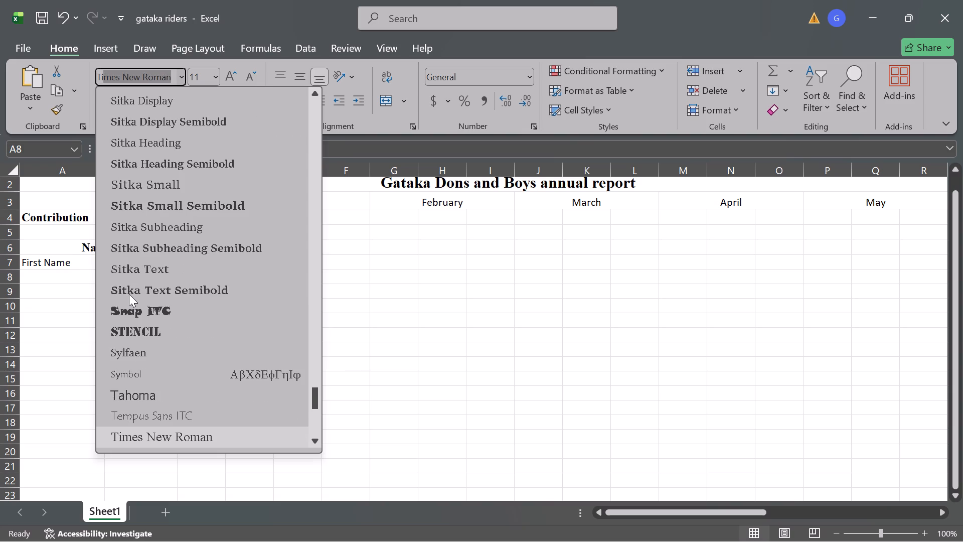
key("Return")
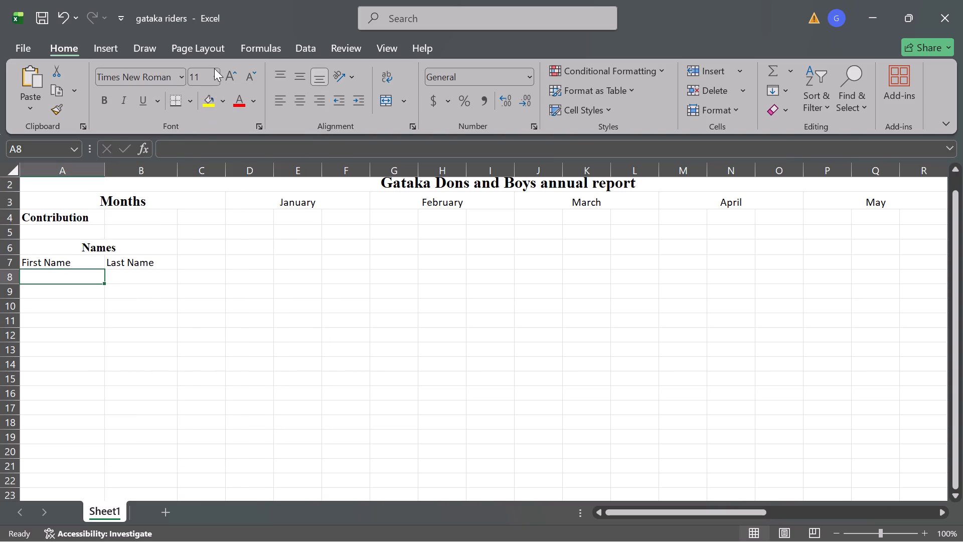
left_click(208, 76)
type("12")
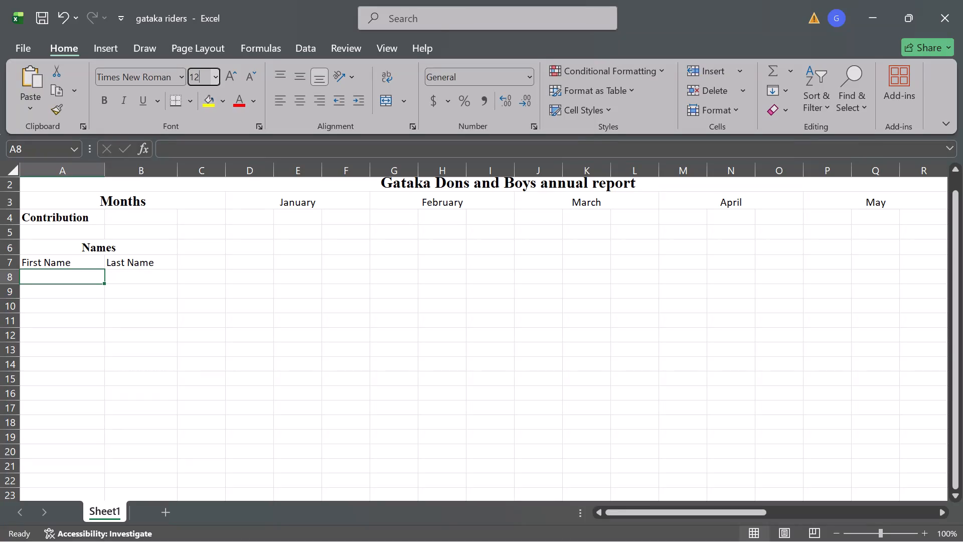
left_click(35, 311)
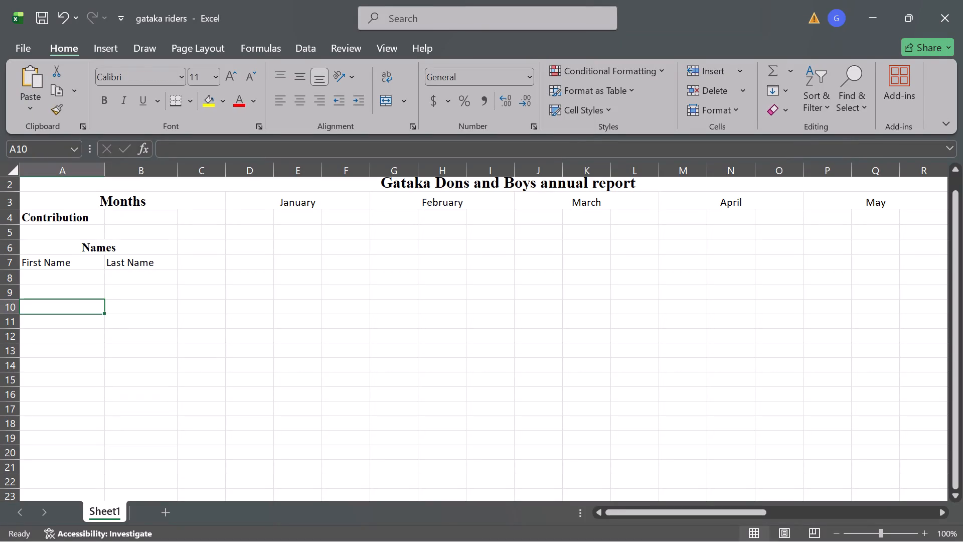
Enter the first member's first name in A8 and last name in B8.
left_click(38, 279)
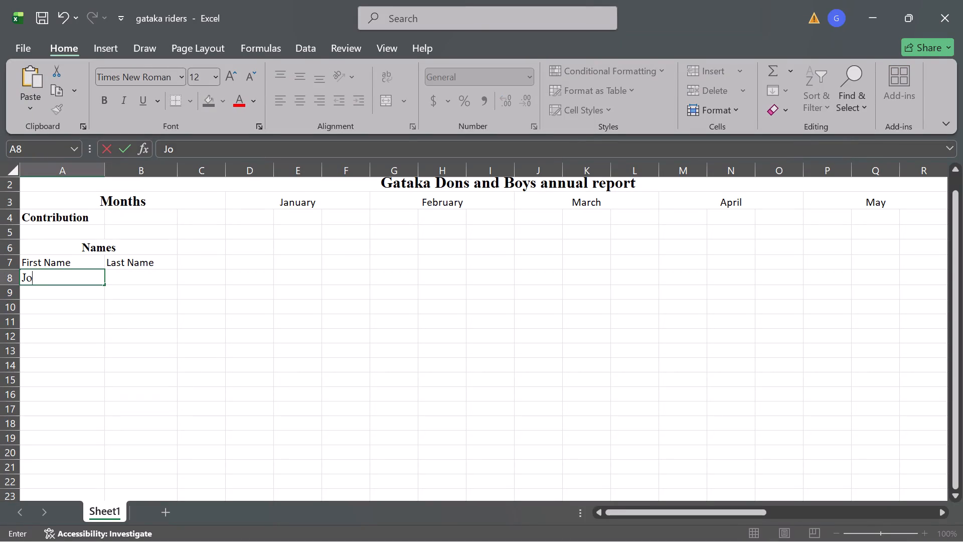
key("Right")
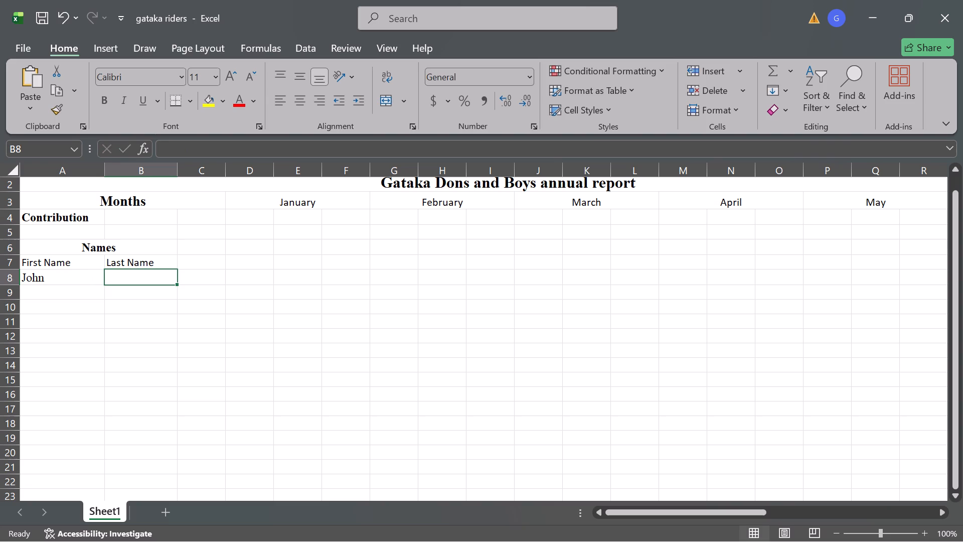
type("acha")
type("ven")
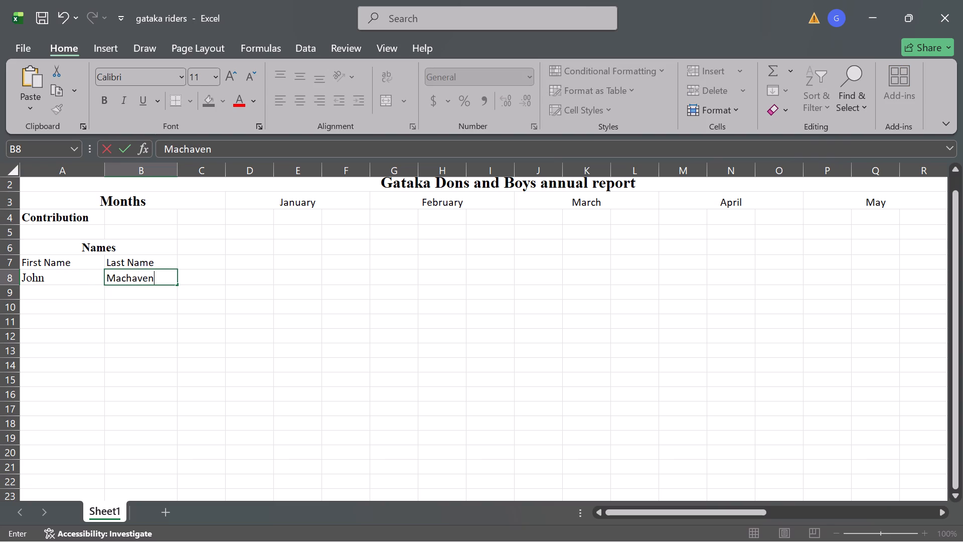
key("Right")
Enter the member's contributions 1000, 1500, 1000 and 2000 in C8:F8, up to the end of January.
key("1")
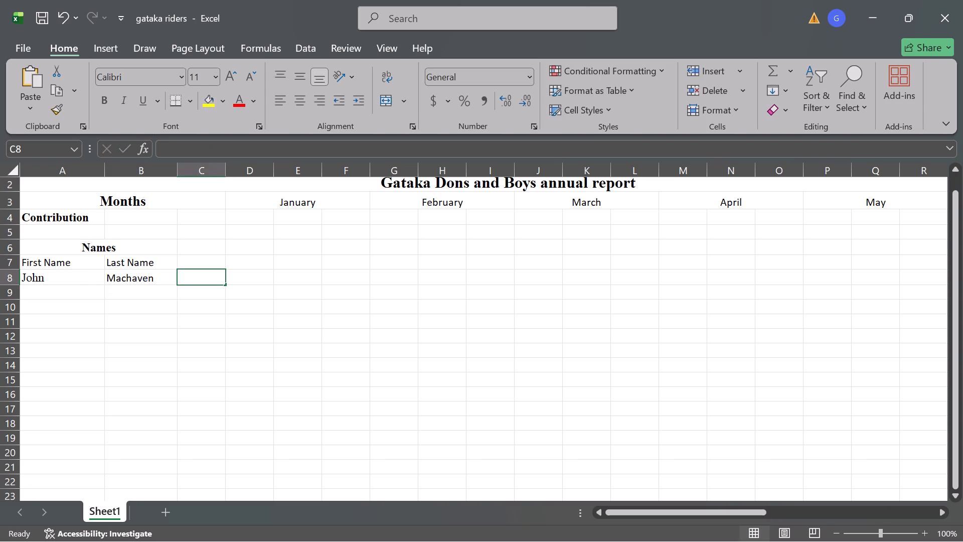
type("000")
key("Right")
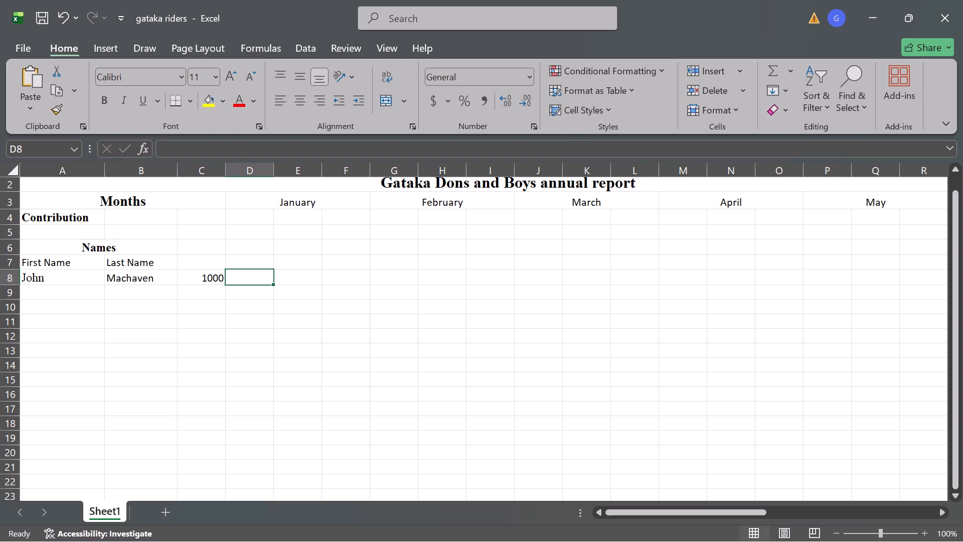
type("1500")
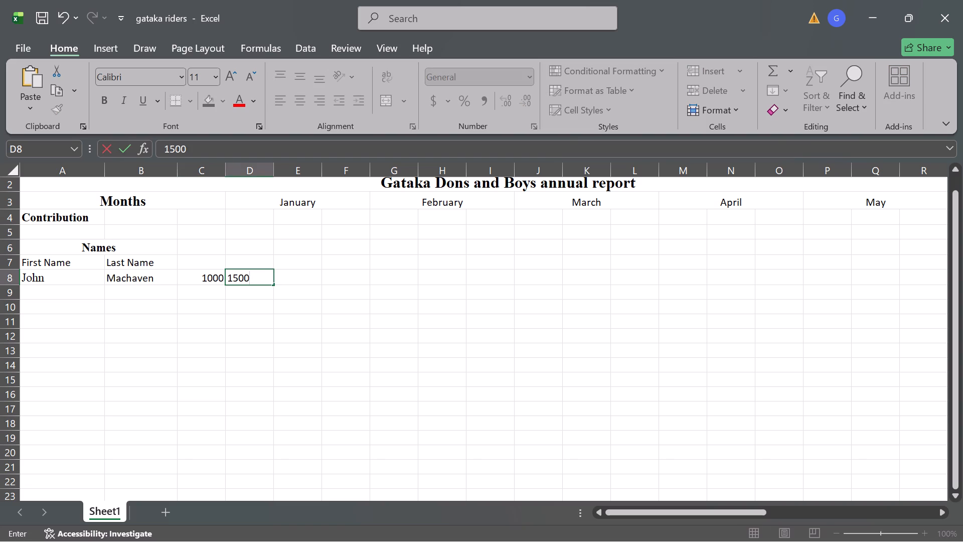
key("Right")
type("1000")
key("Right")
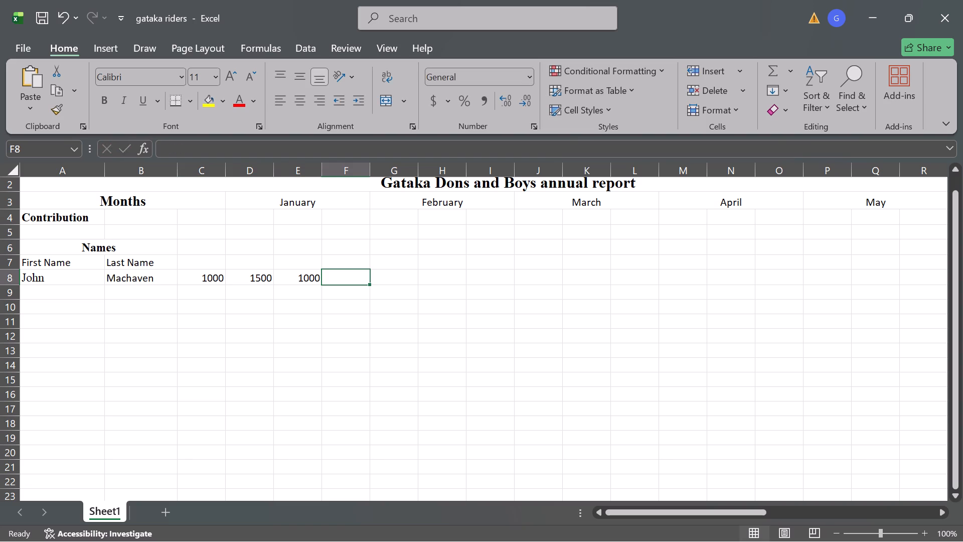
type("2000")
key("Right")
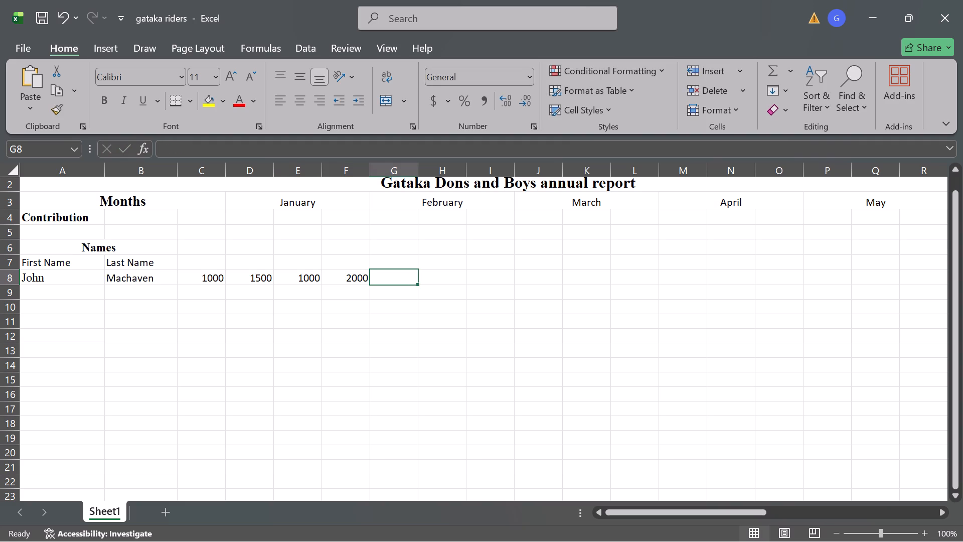
Enter the member's February contributions 2300, 2500 and 1000 in G8:I8.
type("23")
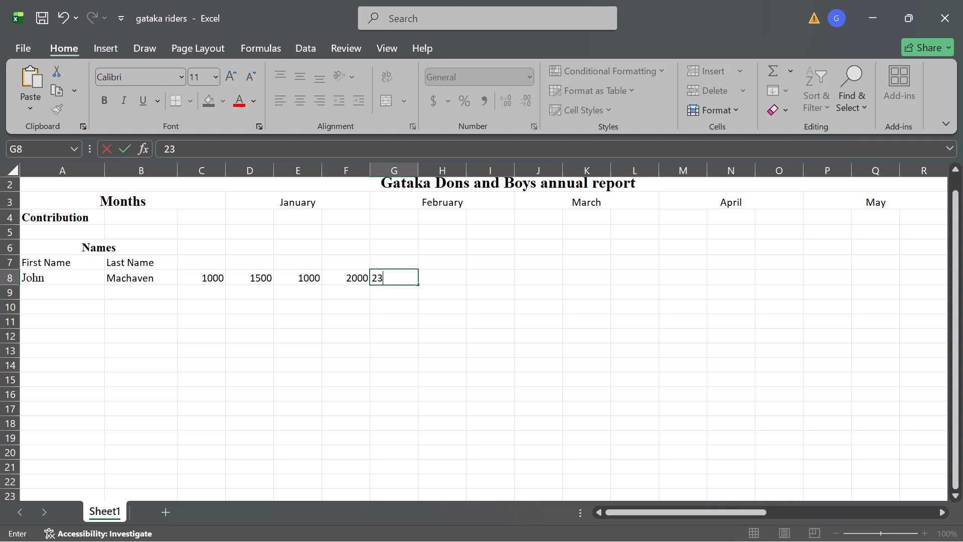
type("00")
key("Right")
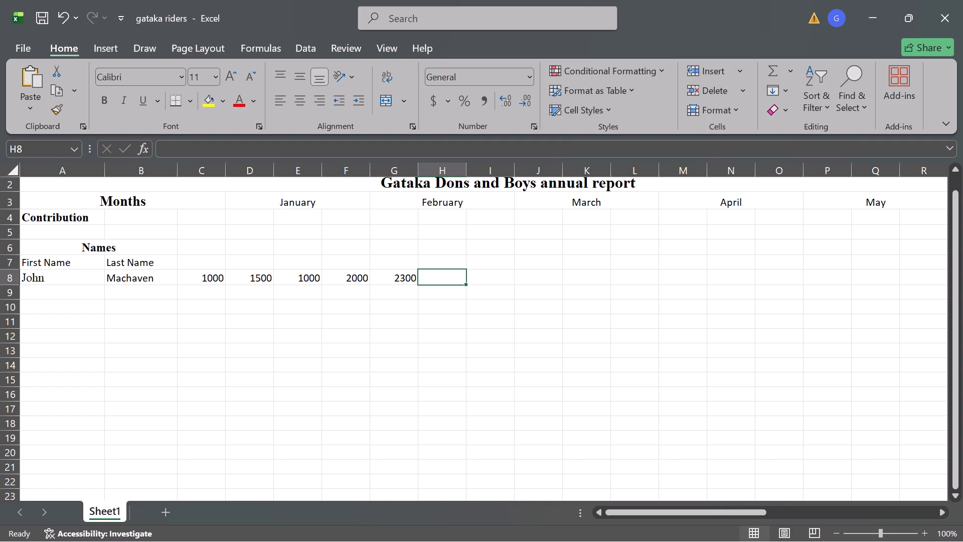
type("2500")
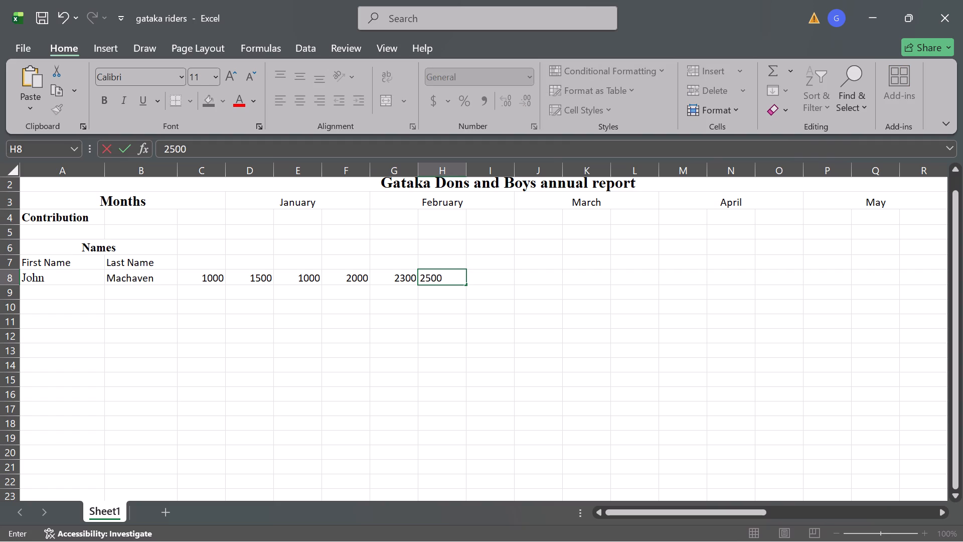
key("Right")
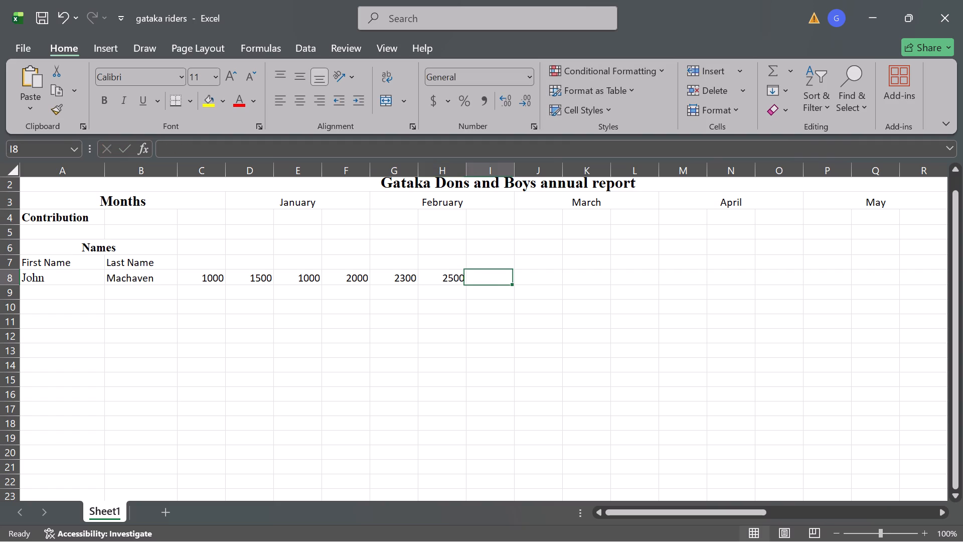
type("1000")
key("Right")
Enter the member's March contributions 1200, 1400 and 1000 in J8:L8.
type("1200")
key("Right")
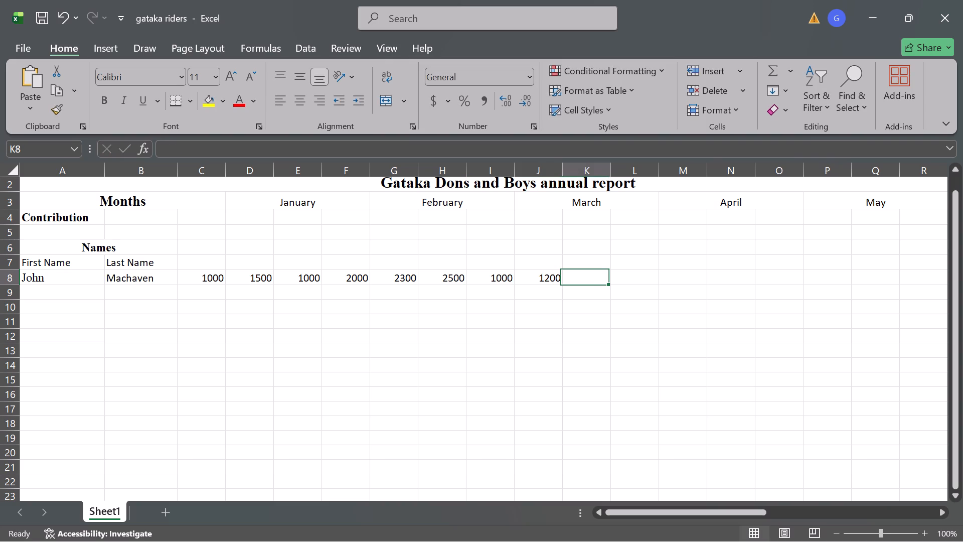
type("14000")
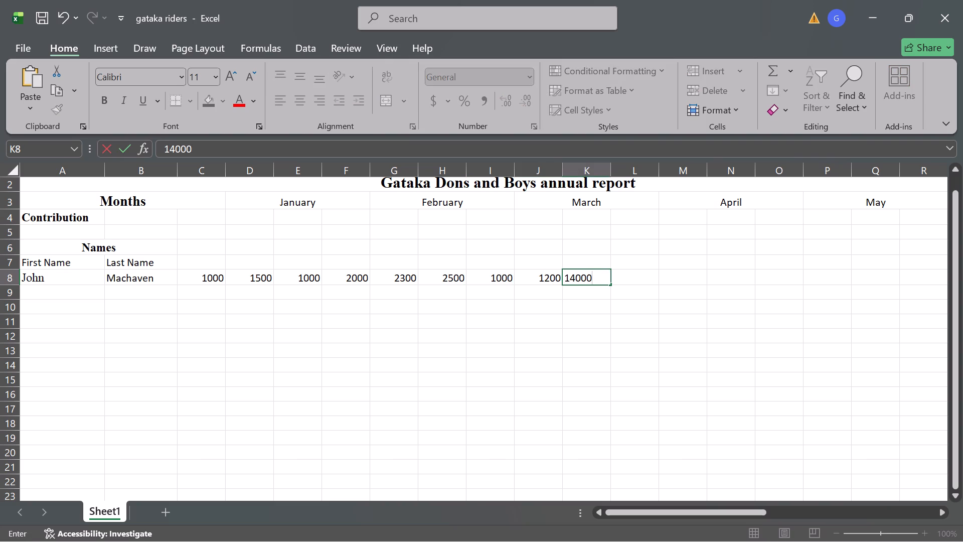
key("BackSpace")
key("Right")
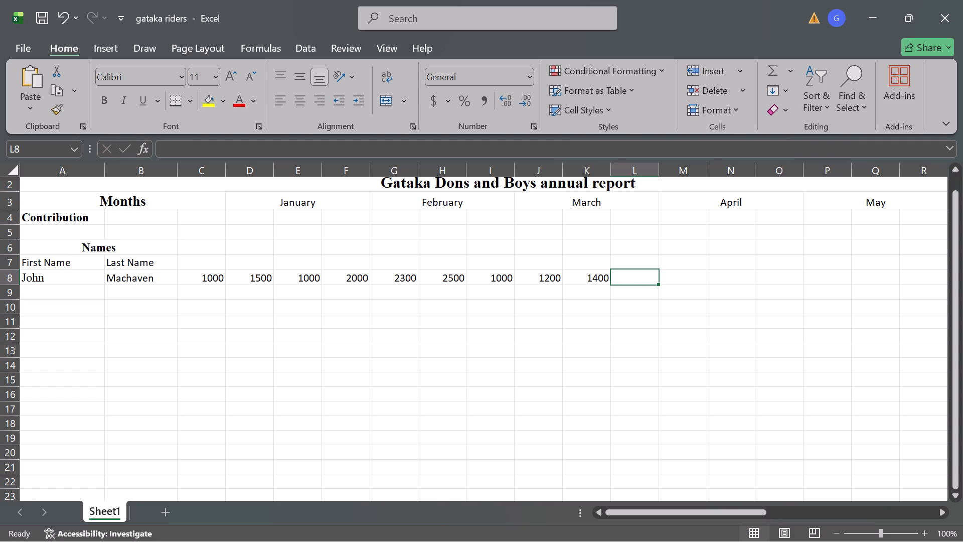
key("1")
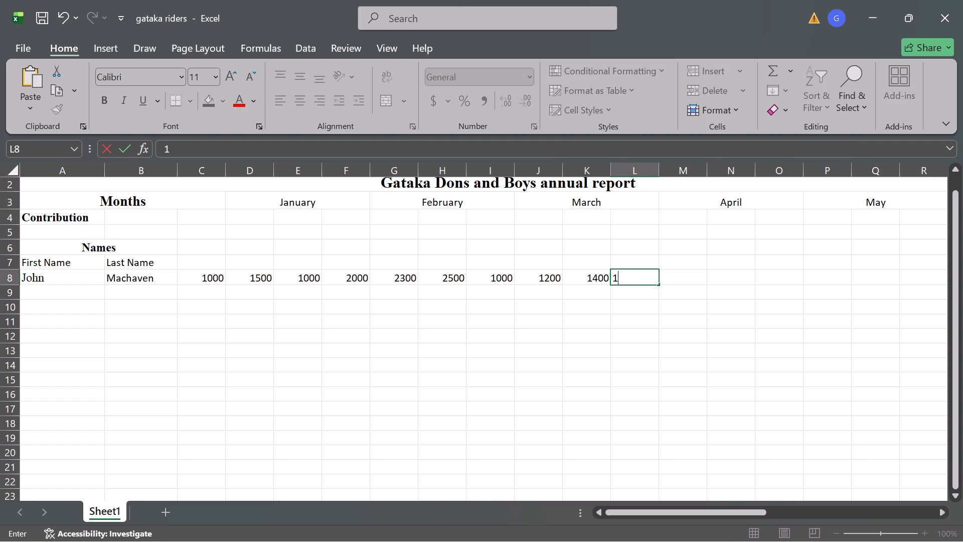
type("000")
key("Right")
Enter the member's April contributions 1100, 1300 and 1400 in M8:O8.
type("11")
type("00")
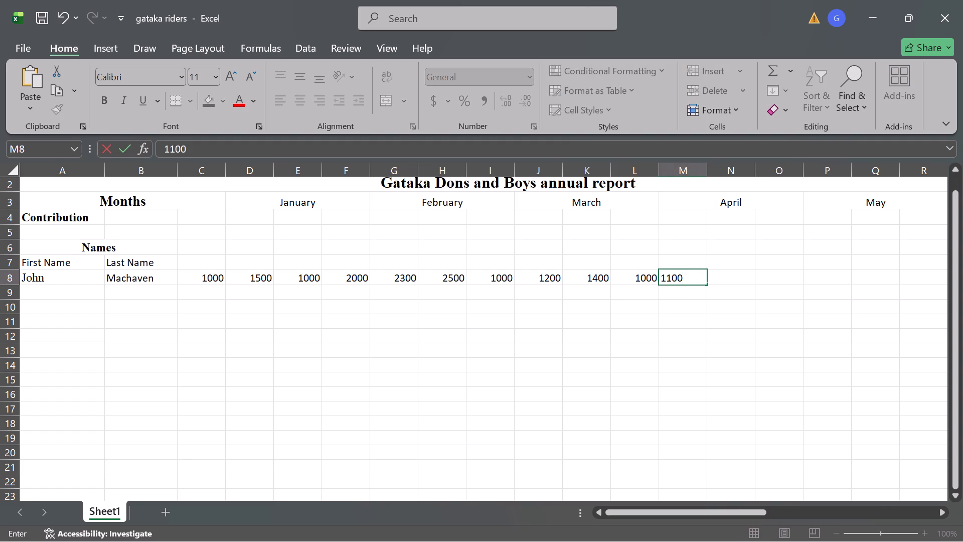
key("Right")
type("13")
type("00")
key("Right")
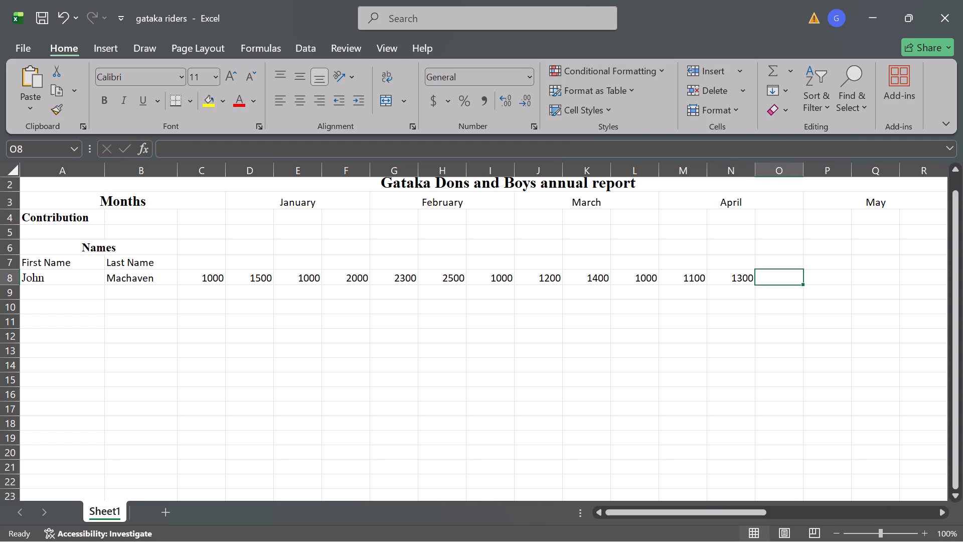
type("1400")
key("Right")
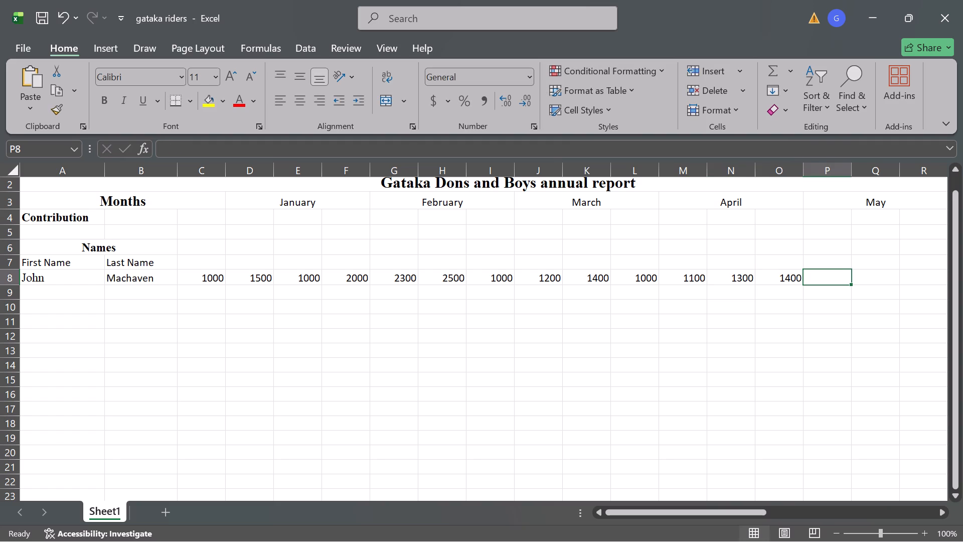
Enter the member's May contributions 3000, 2400 and 2100 in P8:R8.
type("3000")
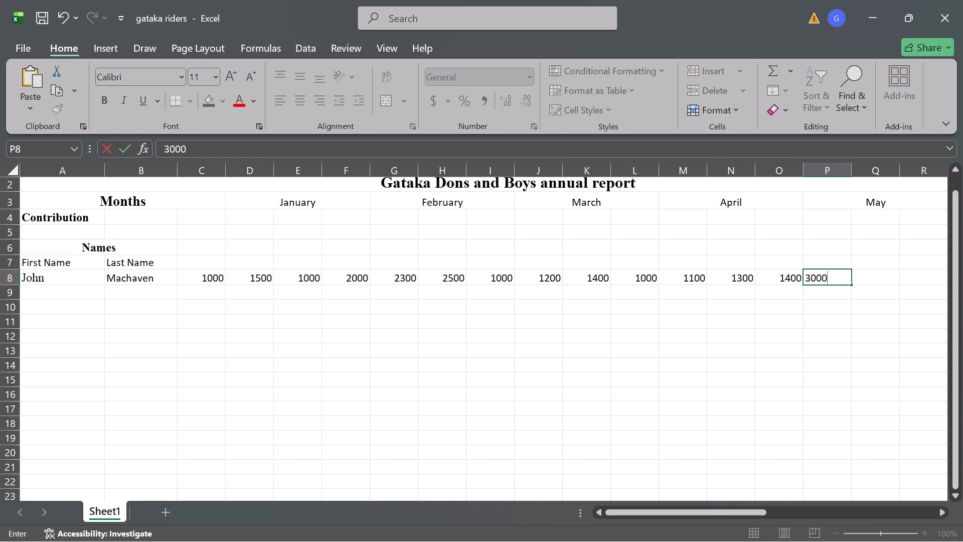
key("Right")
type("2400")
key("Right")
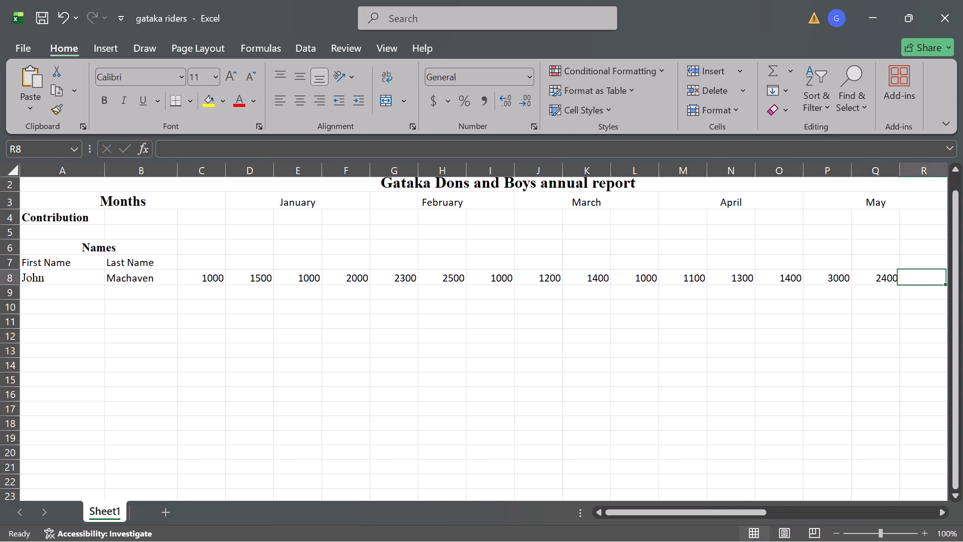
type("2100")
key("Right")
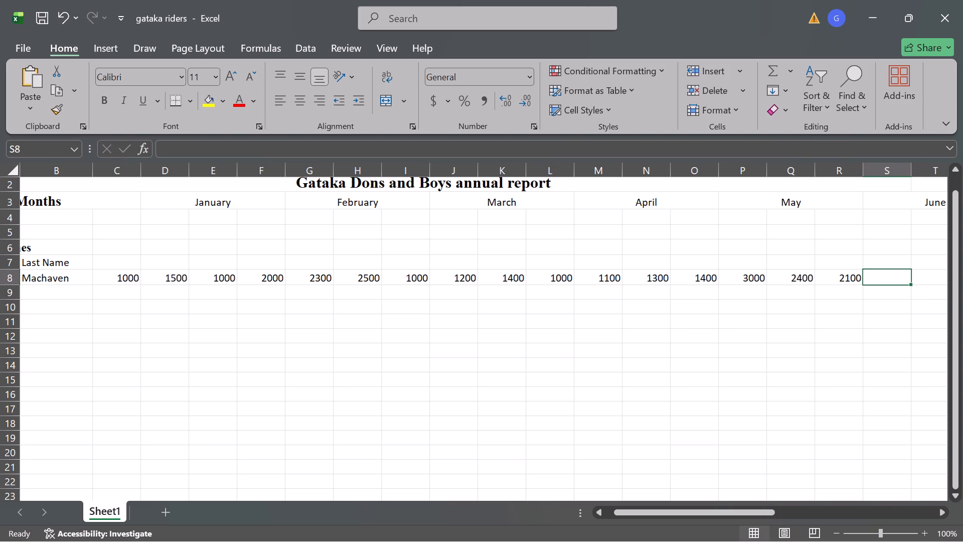
Enter the member's June contributions 2700, 1700 and 500 in S8:U8.
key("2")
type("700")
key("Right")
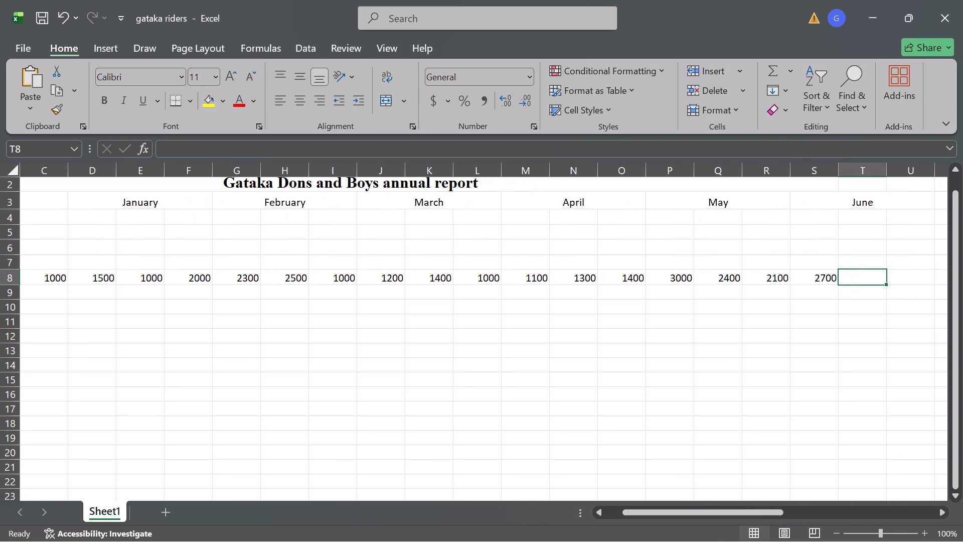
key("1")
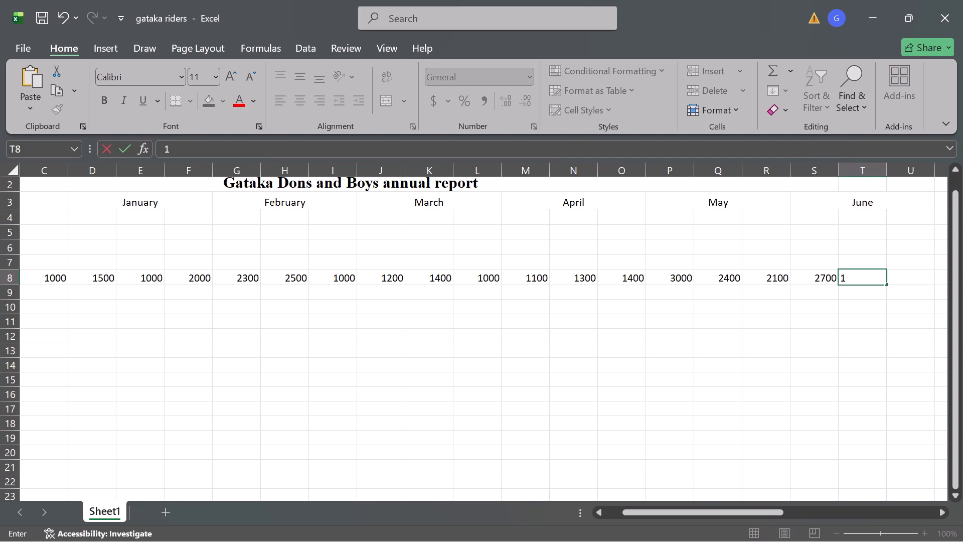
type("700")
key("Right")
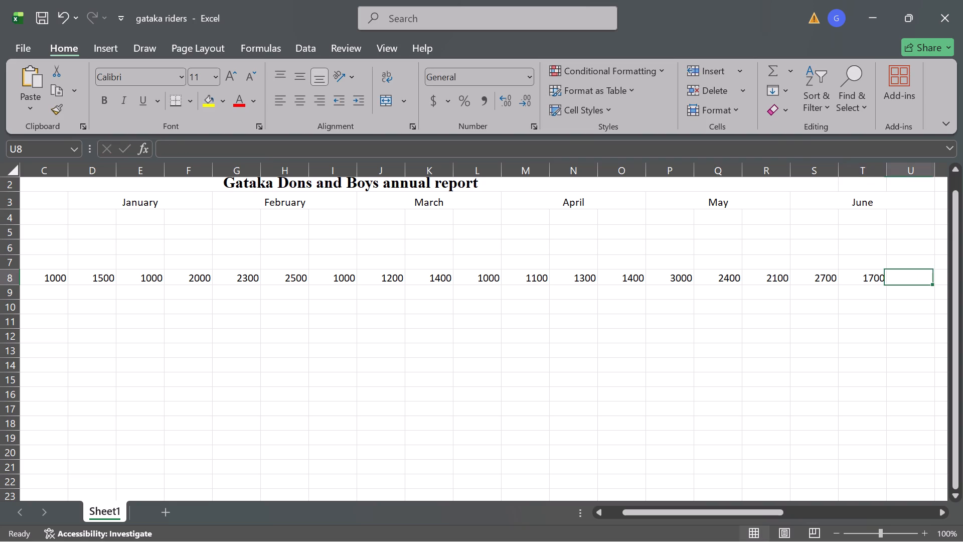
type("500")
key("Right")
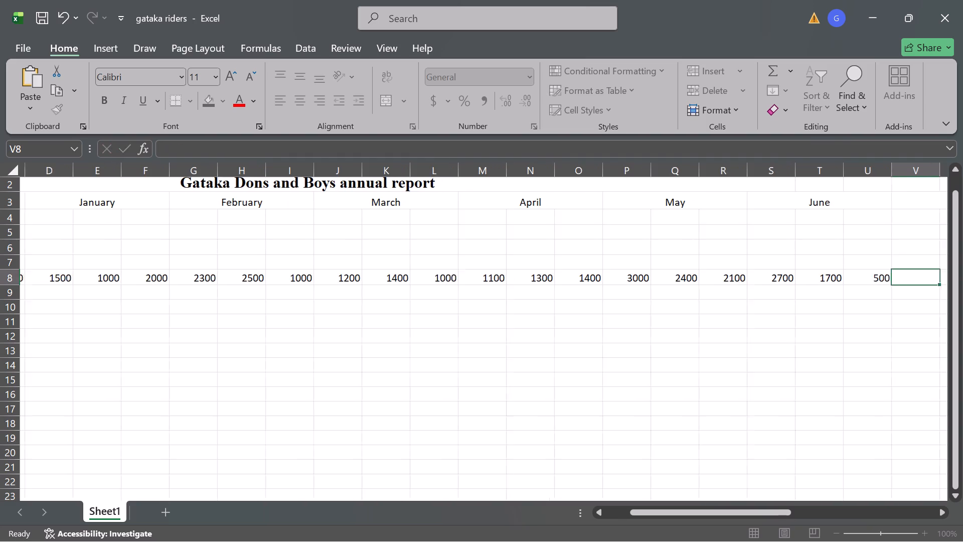
Enter the member's July contributions 800, 3000 and 1245 in V8:X8.
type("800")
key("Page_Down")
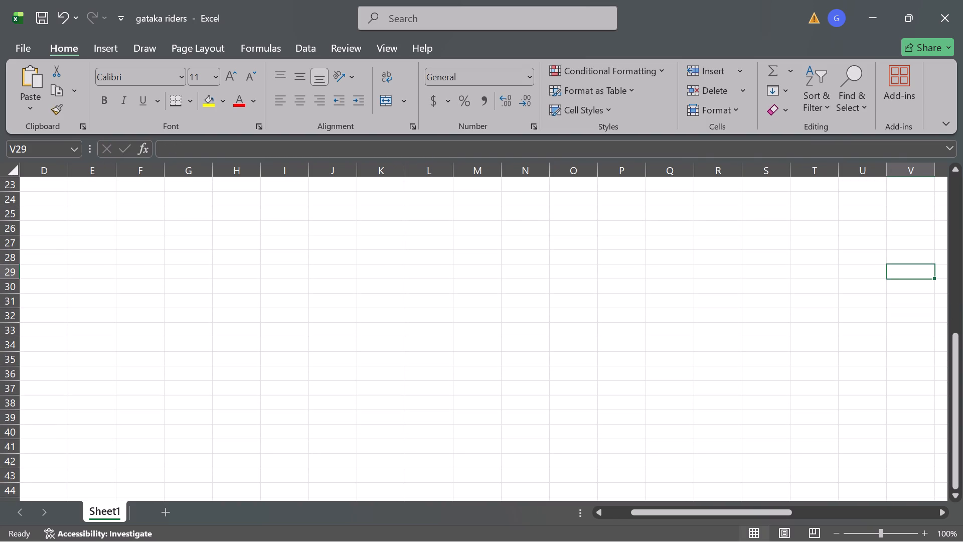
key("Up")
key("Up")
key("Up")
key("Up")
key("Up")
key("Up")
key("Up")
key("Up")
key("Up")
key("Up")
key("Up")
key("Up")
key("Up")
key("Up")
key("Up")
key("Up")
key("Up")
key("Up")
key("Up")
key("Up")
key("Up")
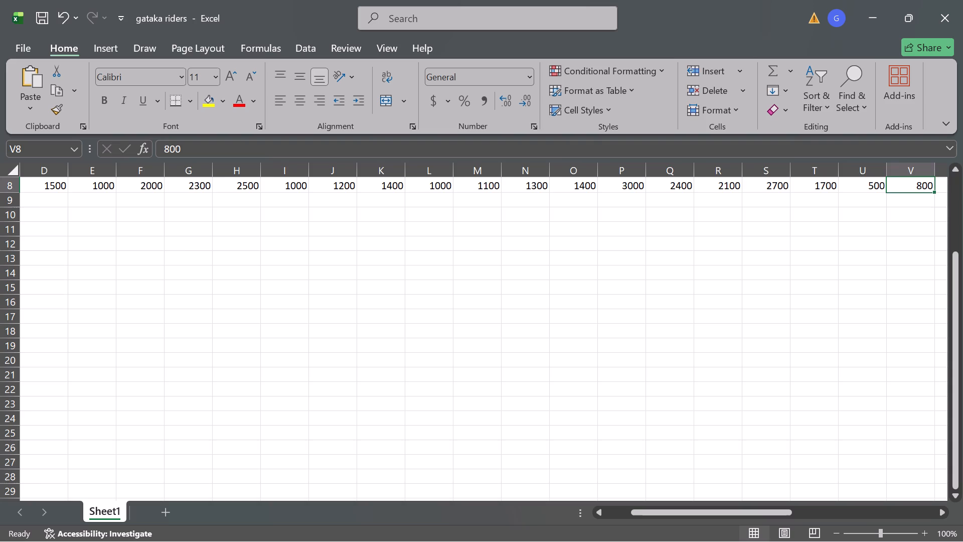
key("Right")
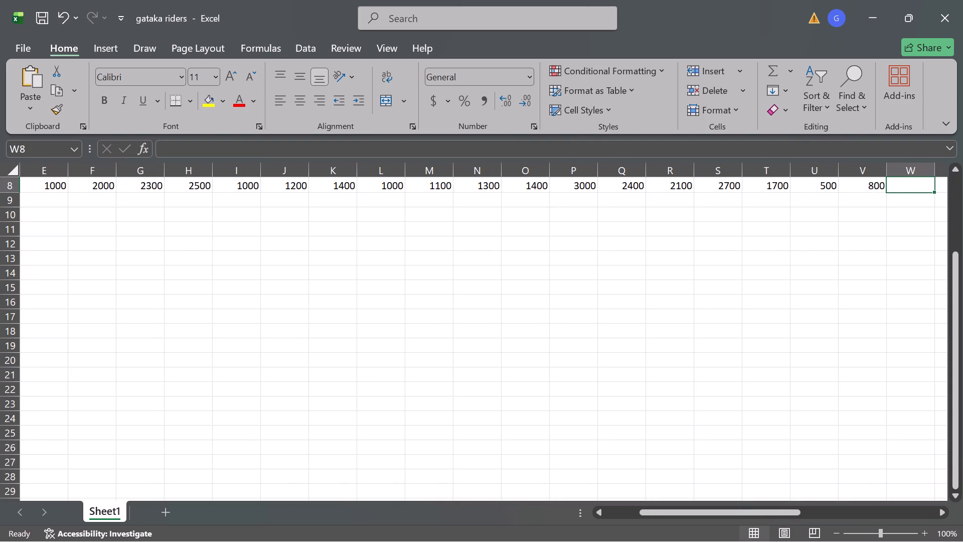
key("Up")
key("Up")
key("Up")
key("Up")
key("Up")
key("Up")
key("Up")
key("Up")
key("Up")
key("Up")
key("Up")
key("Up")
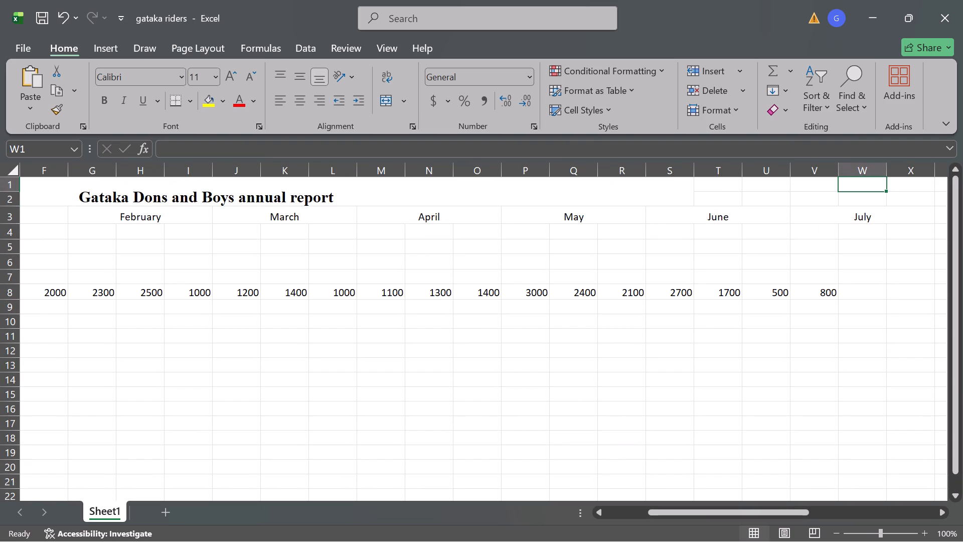
left_click(855, 294)
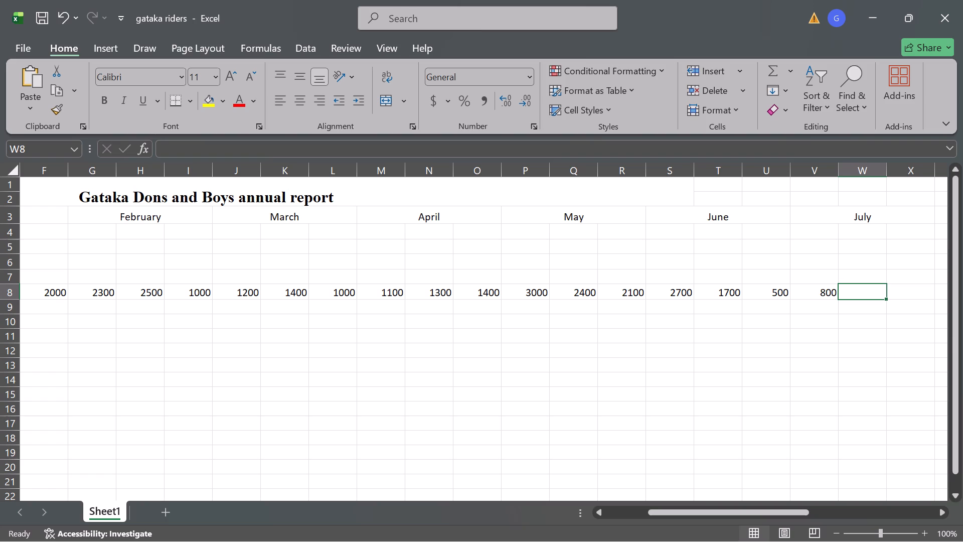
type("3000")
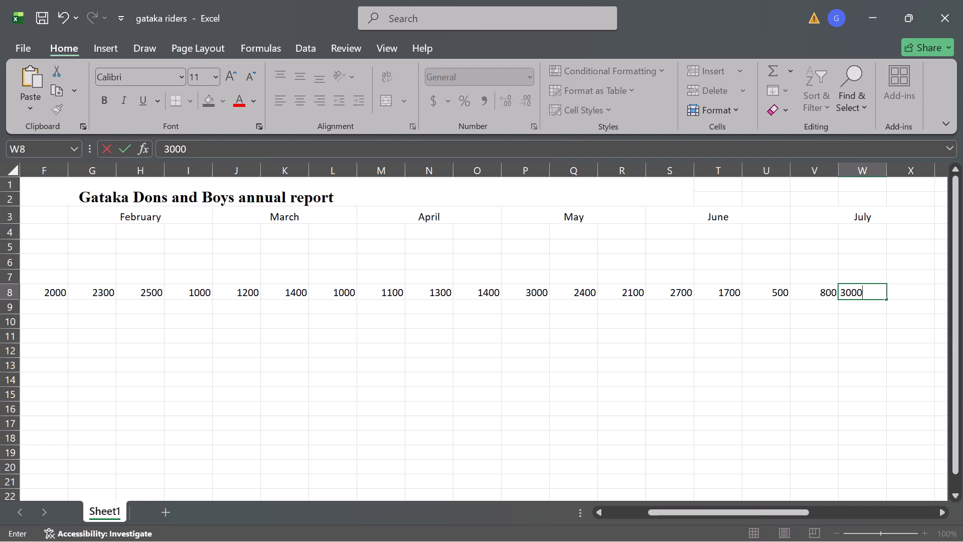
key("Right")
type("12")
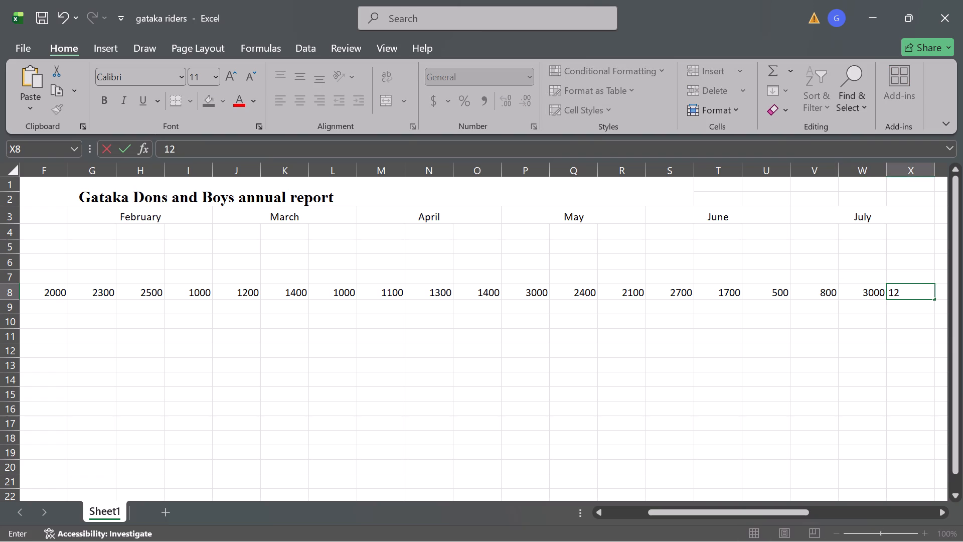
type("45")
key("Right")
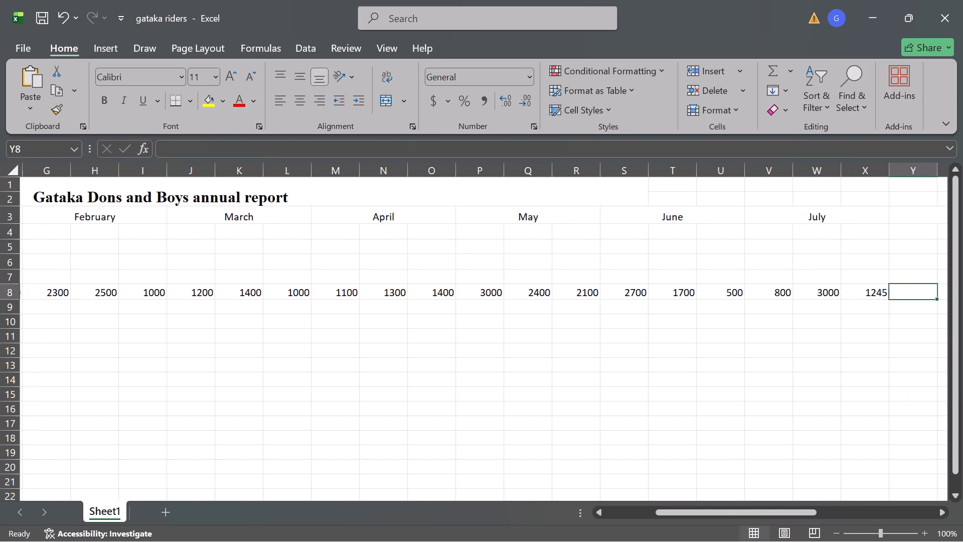
Enter the member's August contributions 5650, 2315 and 2510 in Y8:AA8.
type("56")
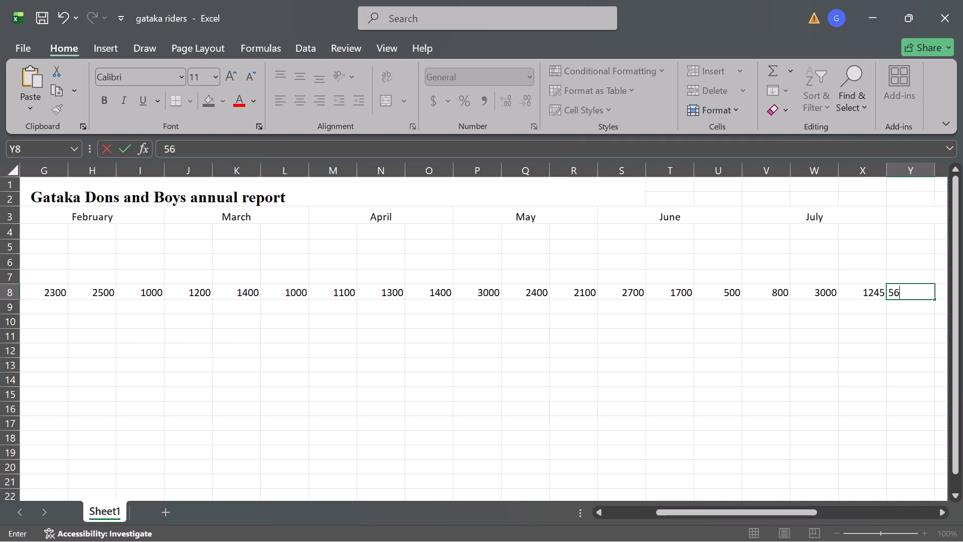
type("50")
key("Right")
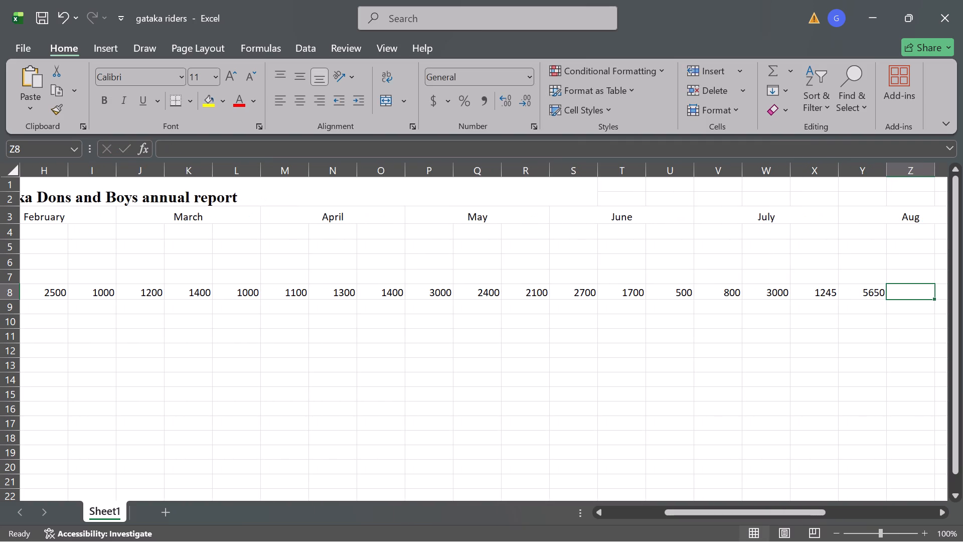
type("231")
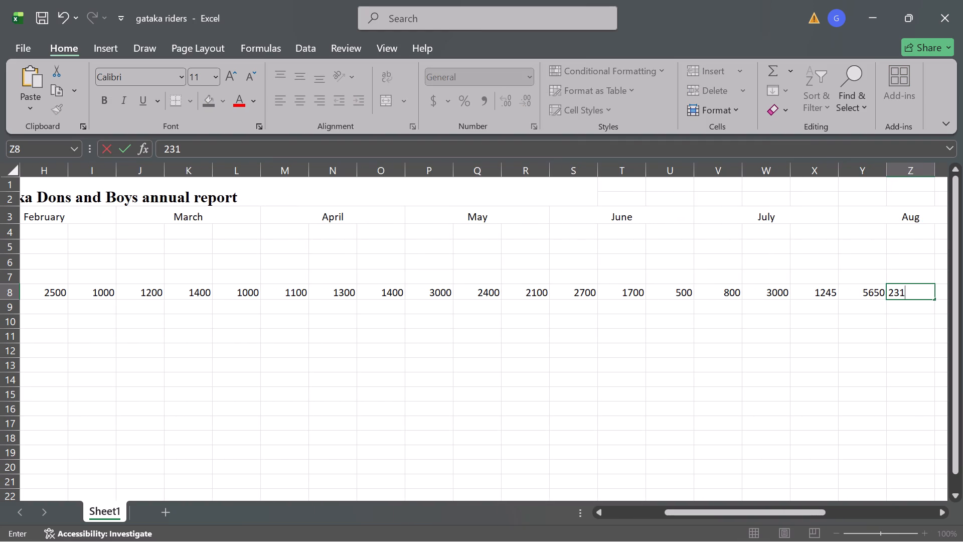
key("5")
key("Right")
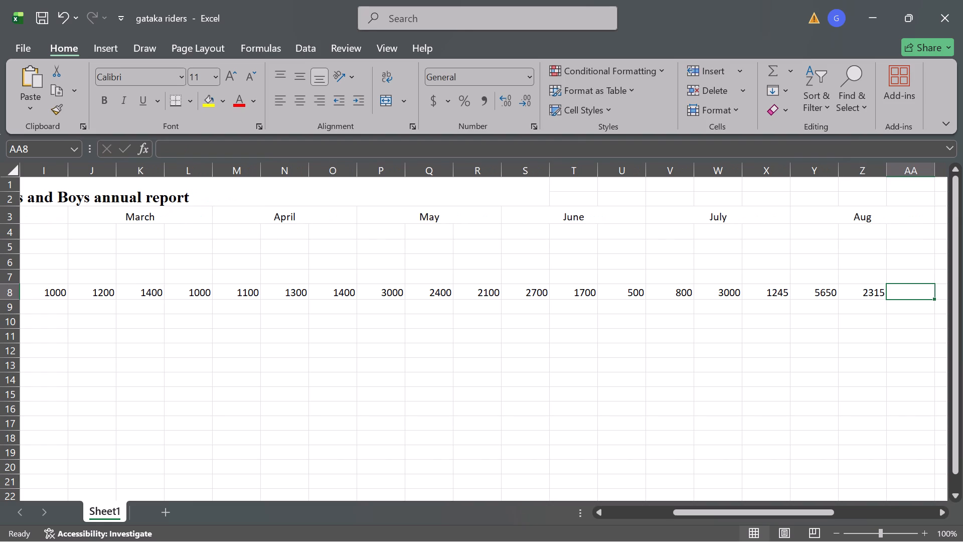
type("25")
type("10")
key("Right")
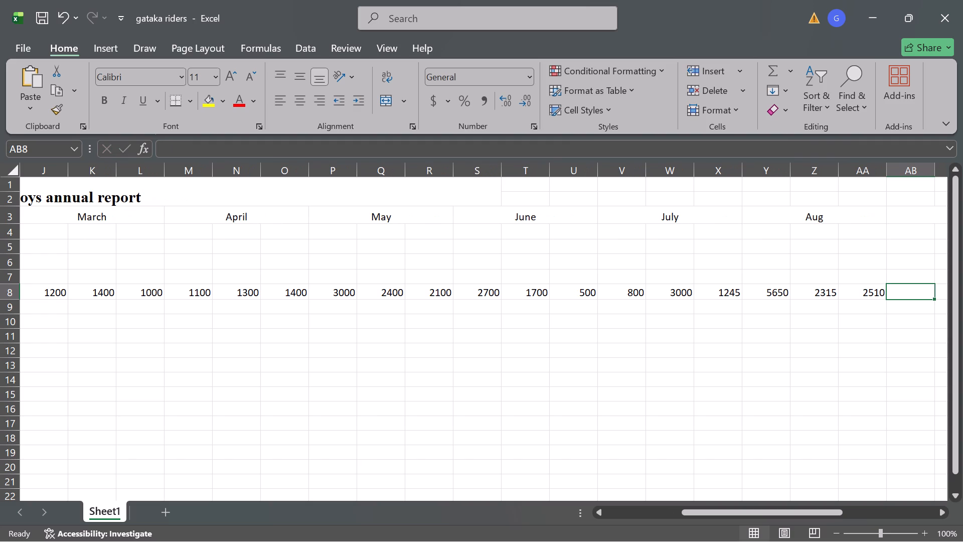
Enter the member's September contributions 1200, 1300 and 1400 in AB8:AD8.
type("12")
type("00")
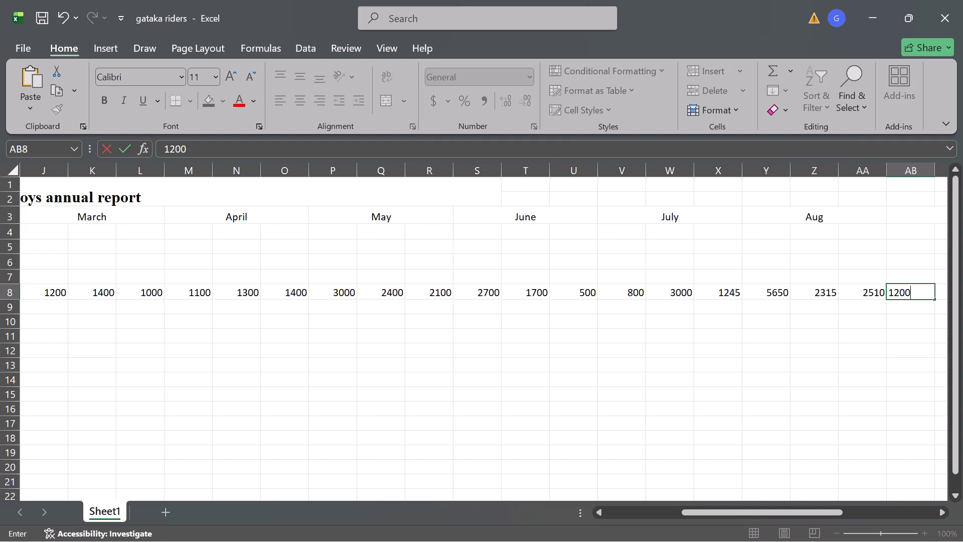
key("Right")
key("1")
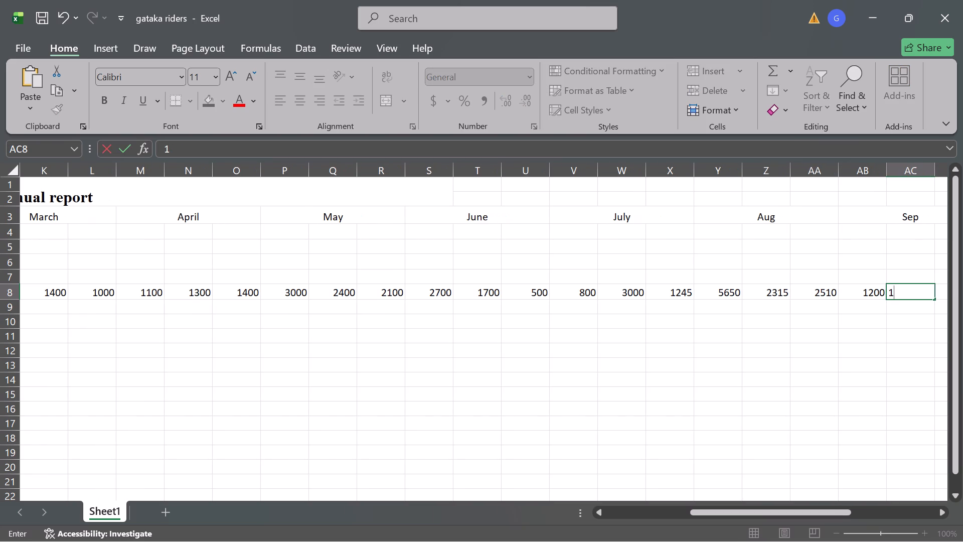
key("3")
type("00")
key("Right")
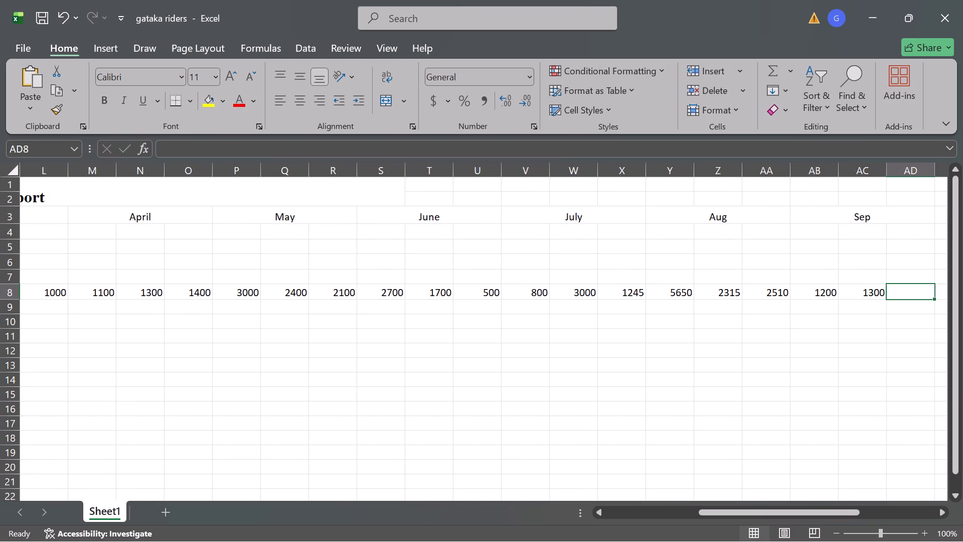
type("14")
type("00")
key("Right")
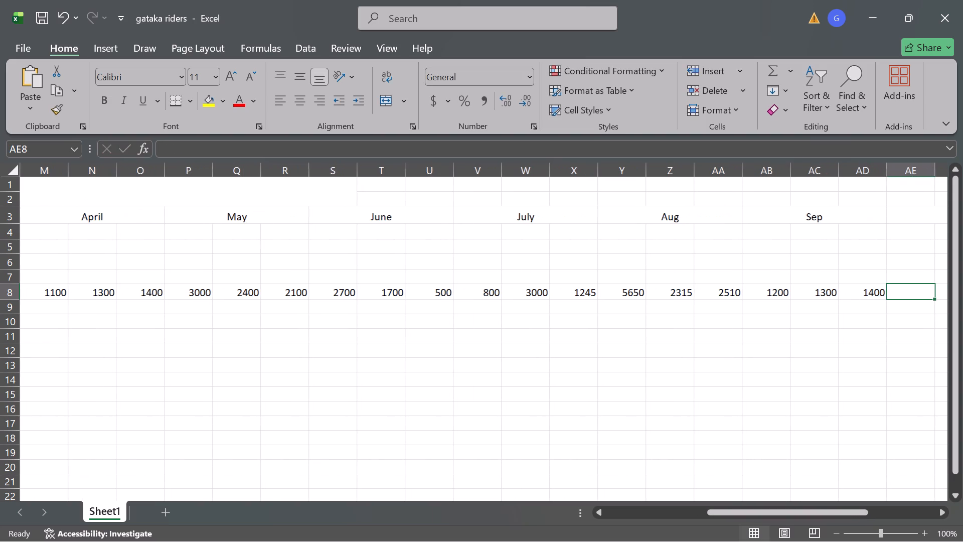
Enter the member's October contributions 0, 2135 and 3000 in AE8:AG8.
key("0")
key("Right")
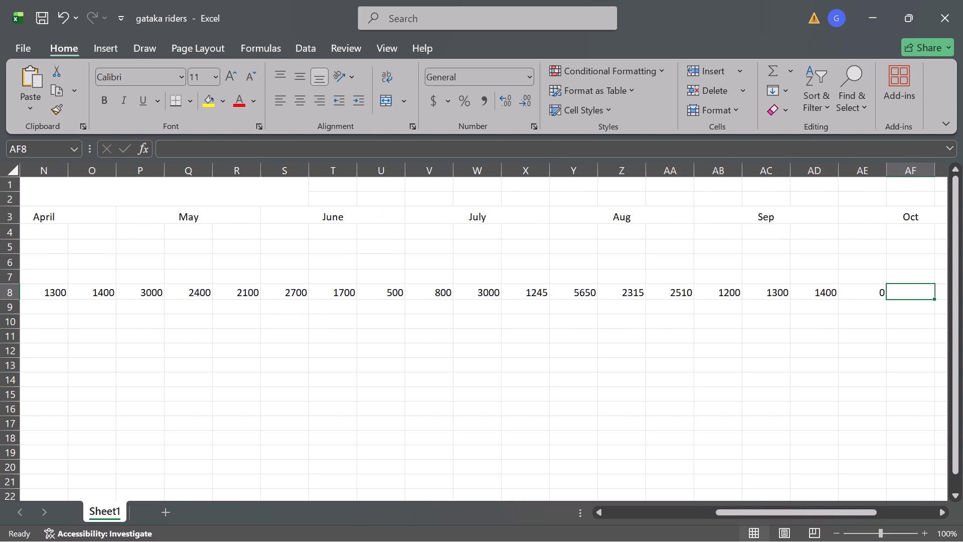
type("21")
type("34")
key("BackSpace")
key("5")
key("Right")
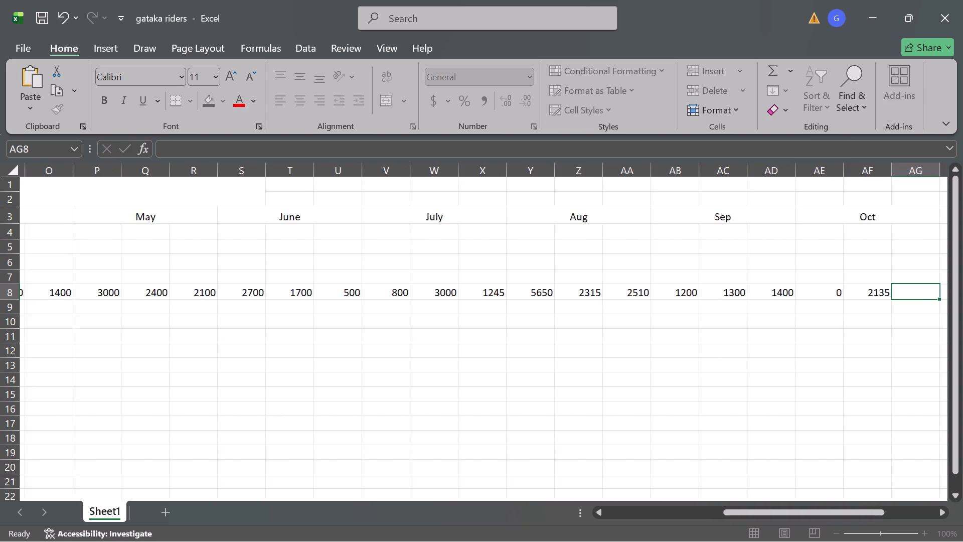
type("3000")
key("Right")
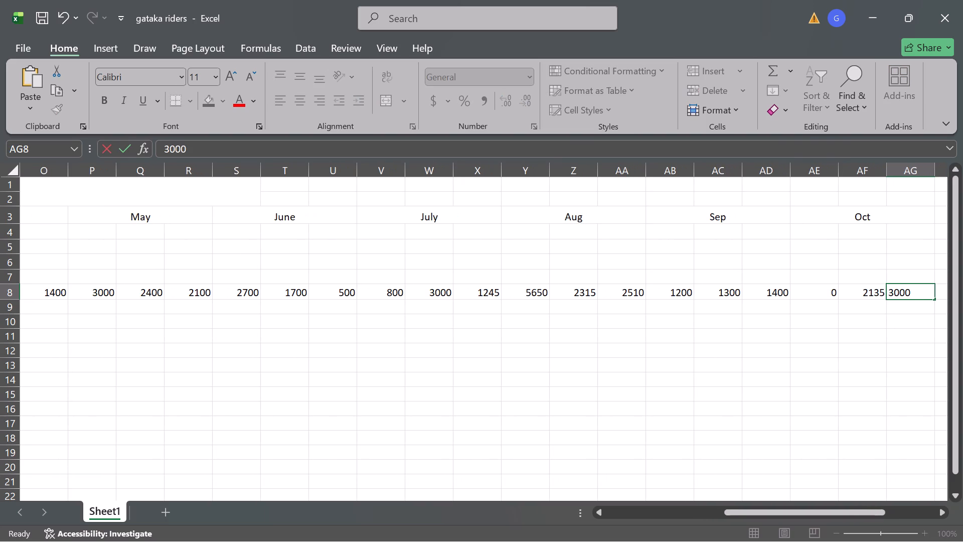
Enter the member's November contributions 1234, 2500 and 2300 in AH8:AJ8.
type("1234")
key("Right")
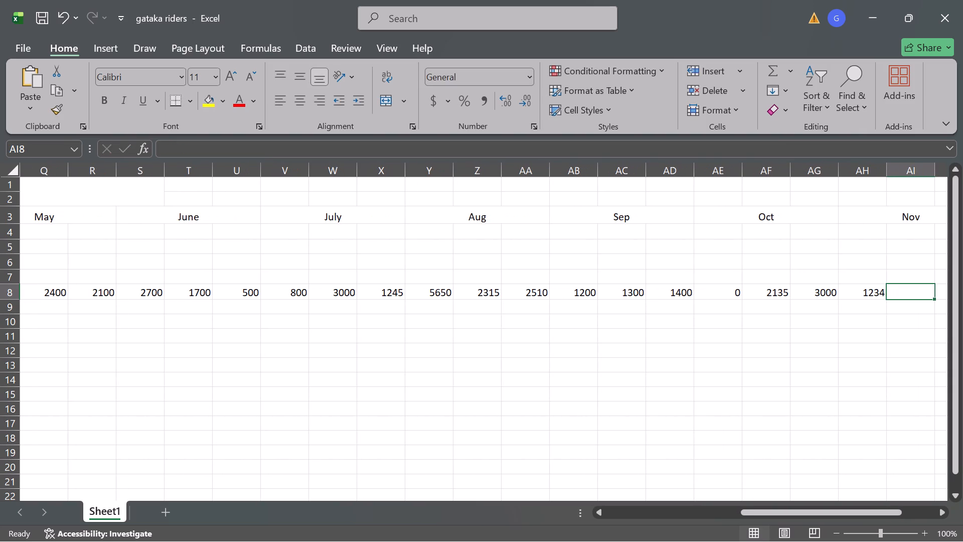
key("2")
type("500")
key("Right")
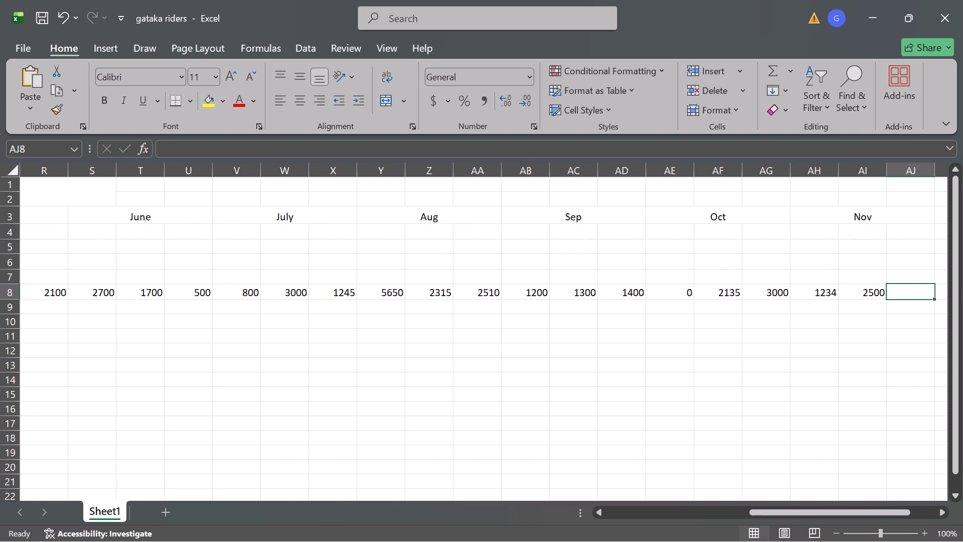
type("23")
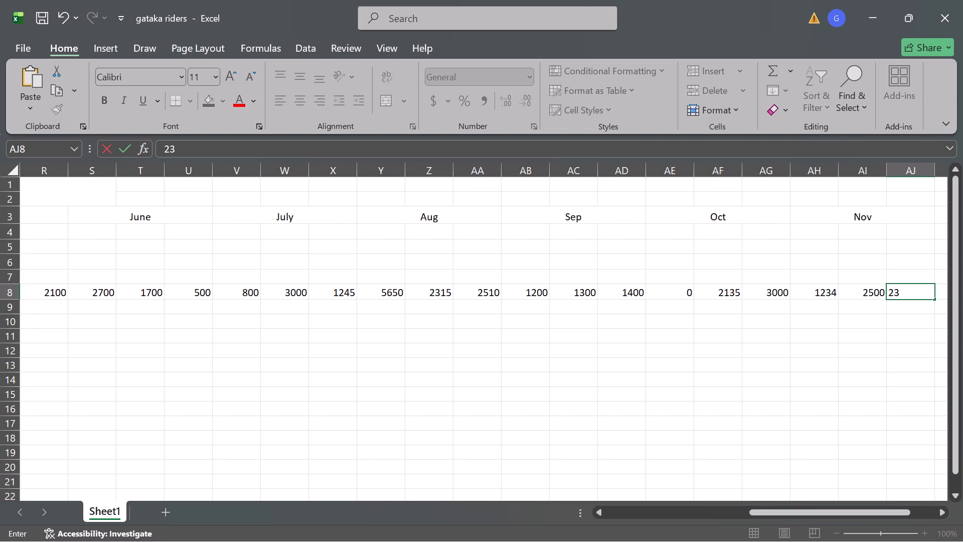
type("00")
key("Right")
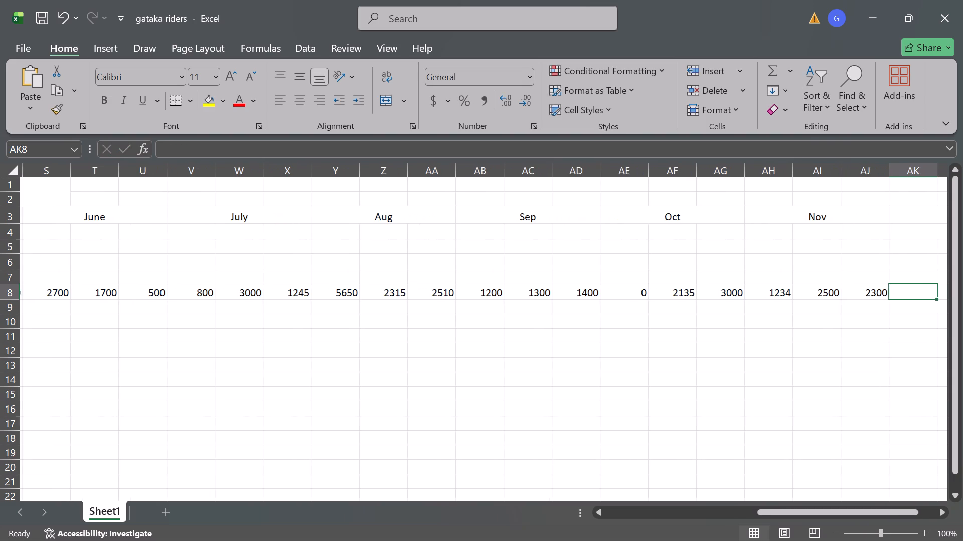
Enter the member's contributions for the month after November, 1200 and 700, in AK8:AL8, leaving AM8 blank.
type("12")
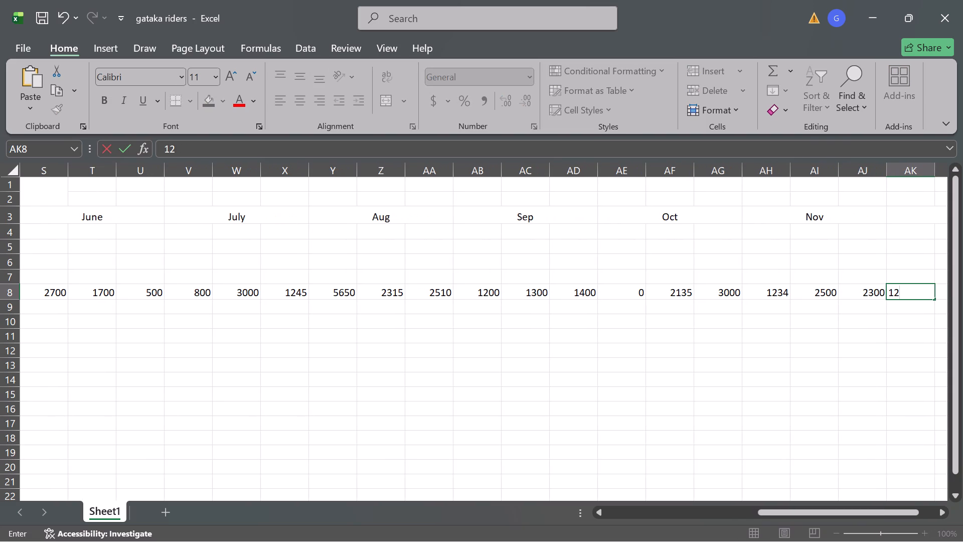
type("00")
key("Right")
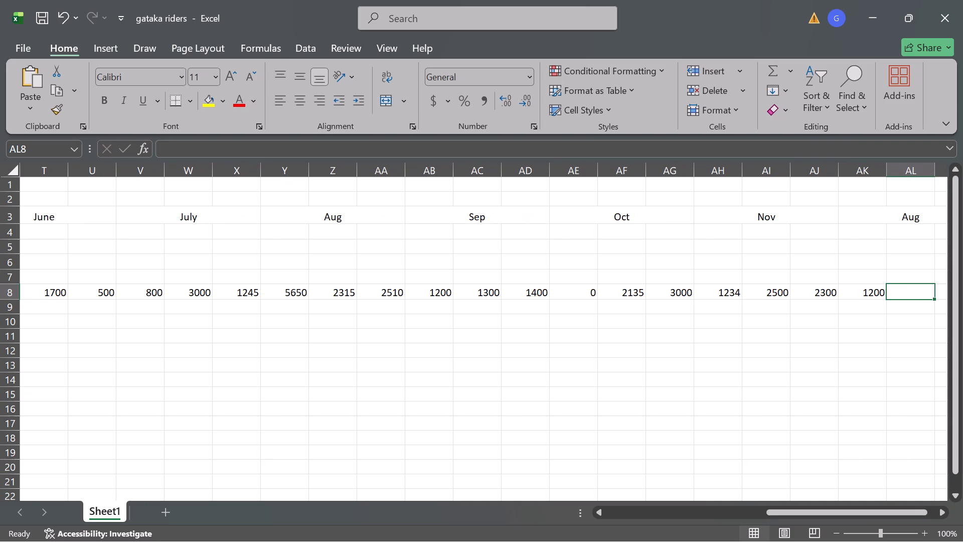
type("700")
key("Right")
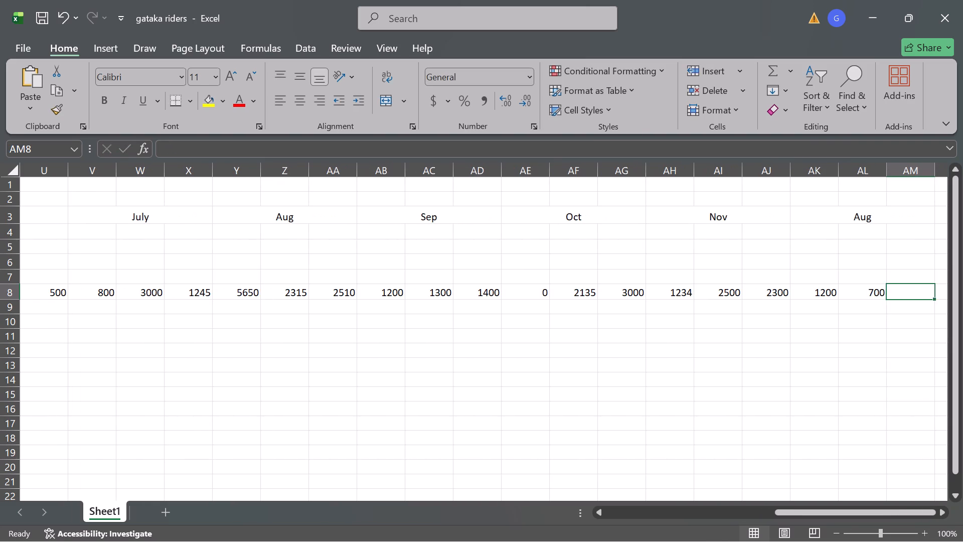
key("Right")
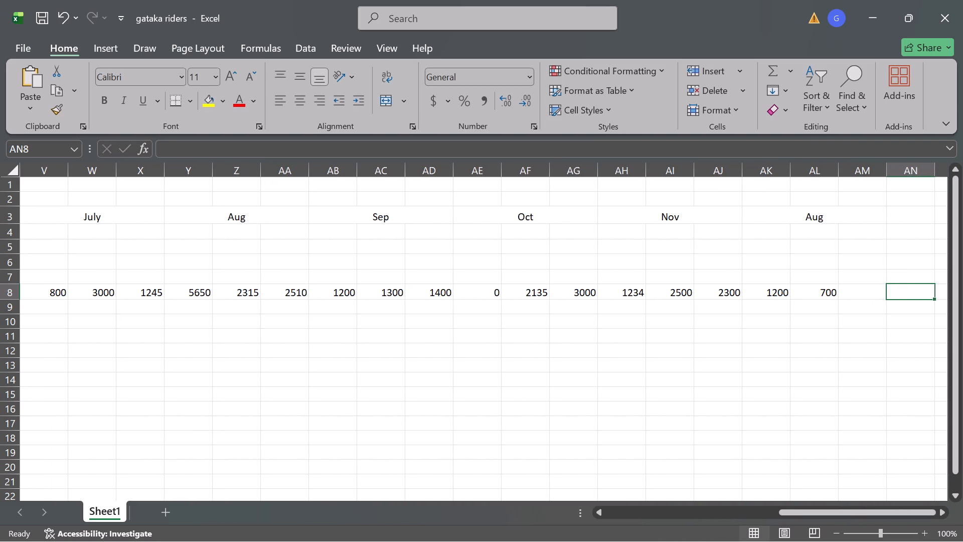
Replace the duplicate Aug heading in merged cell AK3, following November, with Dec.
left_click(834, 225)
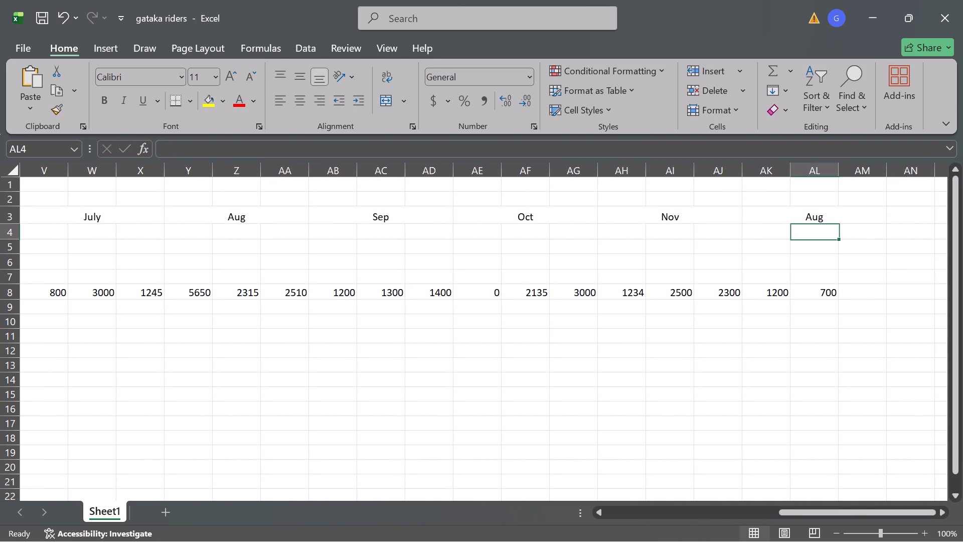
left_click(818, 216)
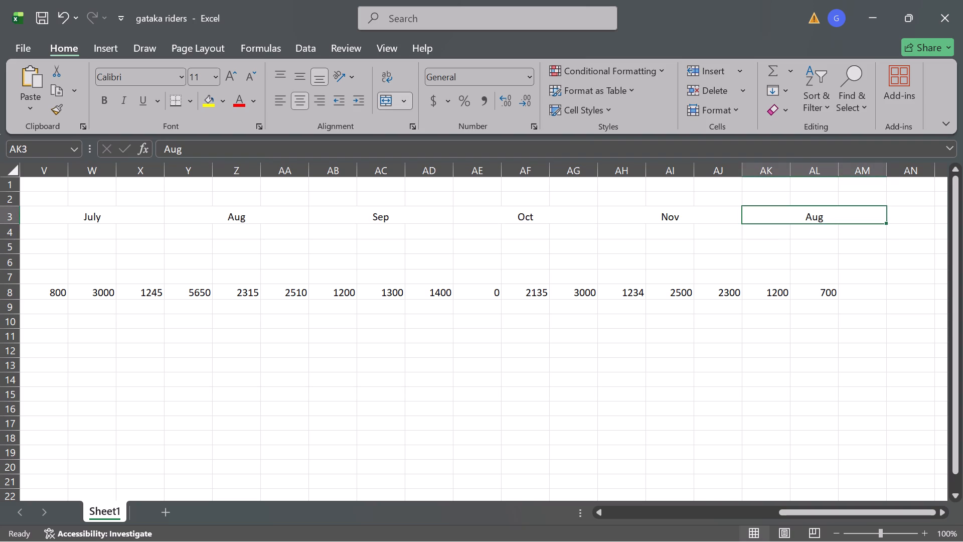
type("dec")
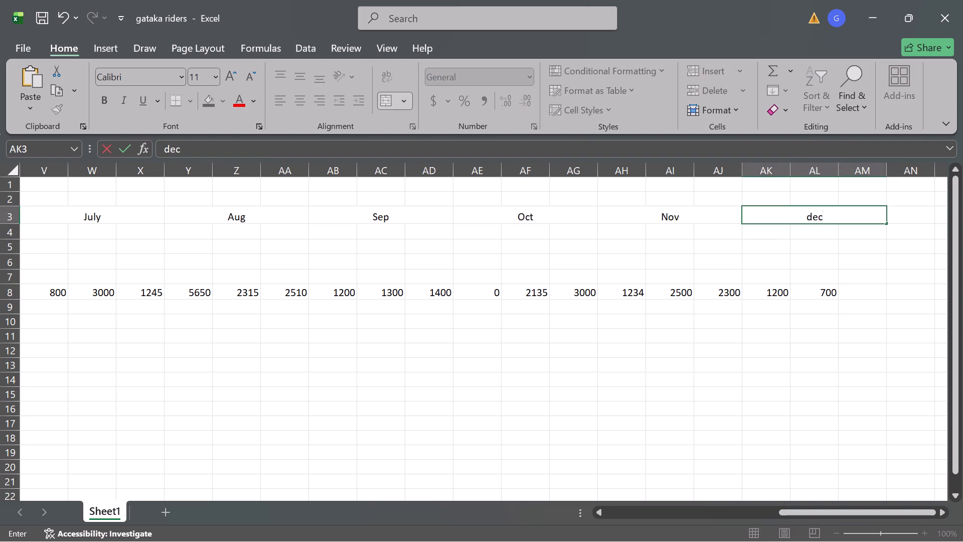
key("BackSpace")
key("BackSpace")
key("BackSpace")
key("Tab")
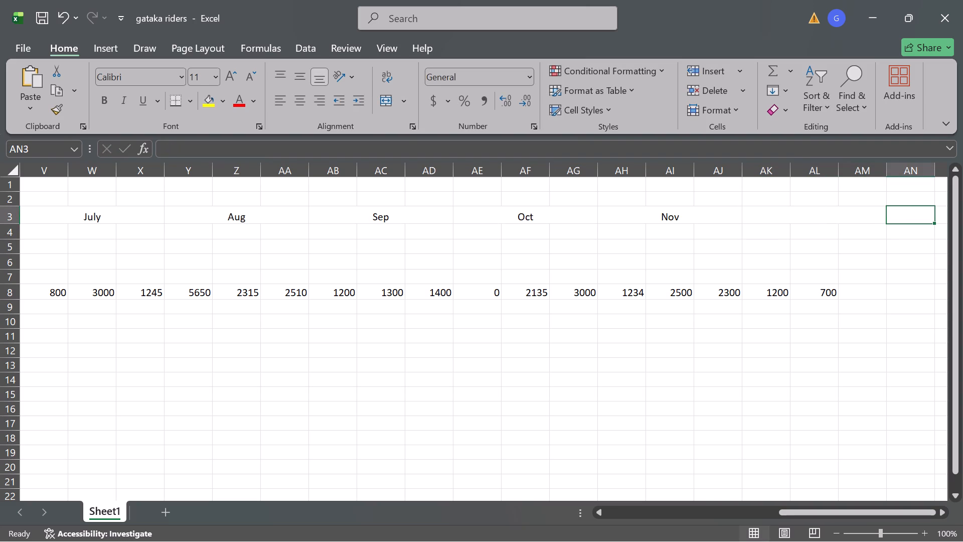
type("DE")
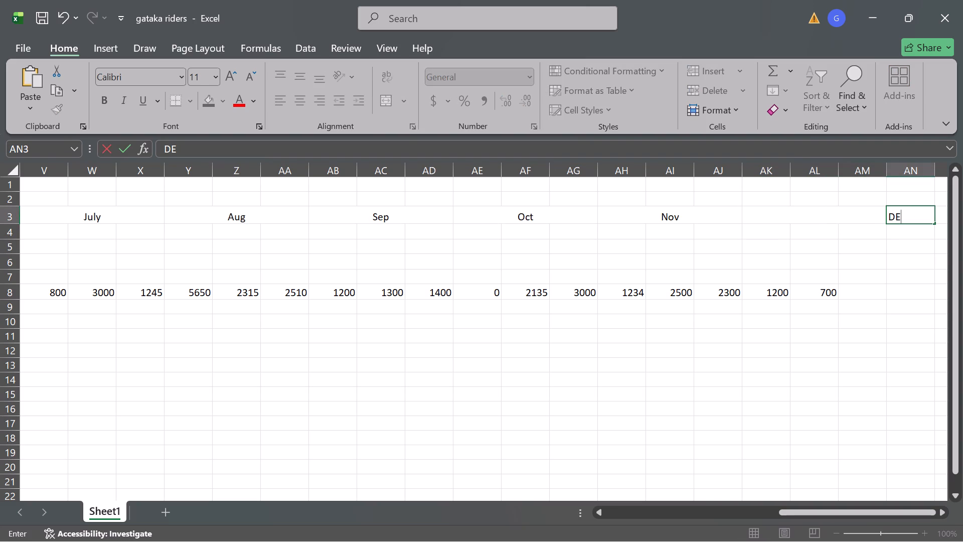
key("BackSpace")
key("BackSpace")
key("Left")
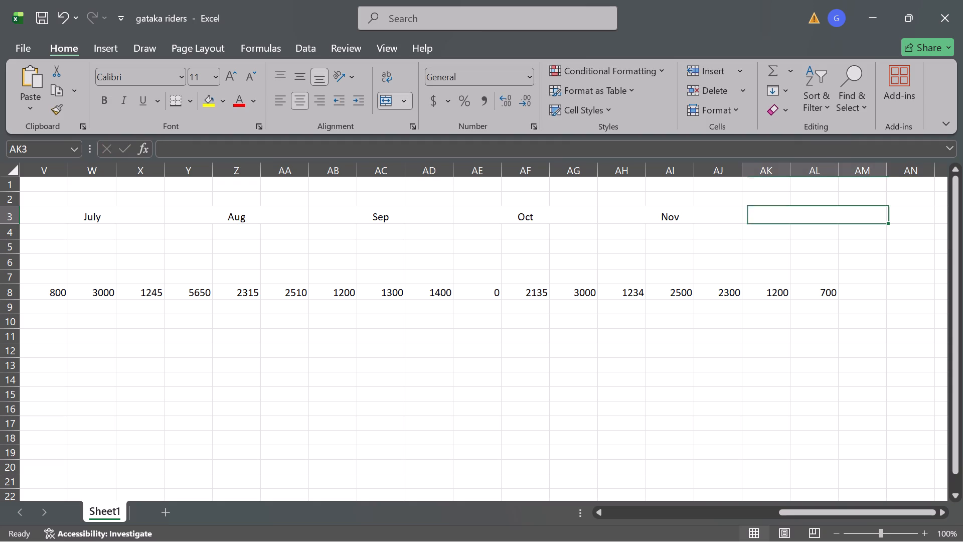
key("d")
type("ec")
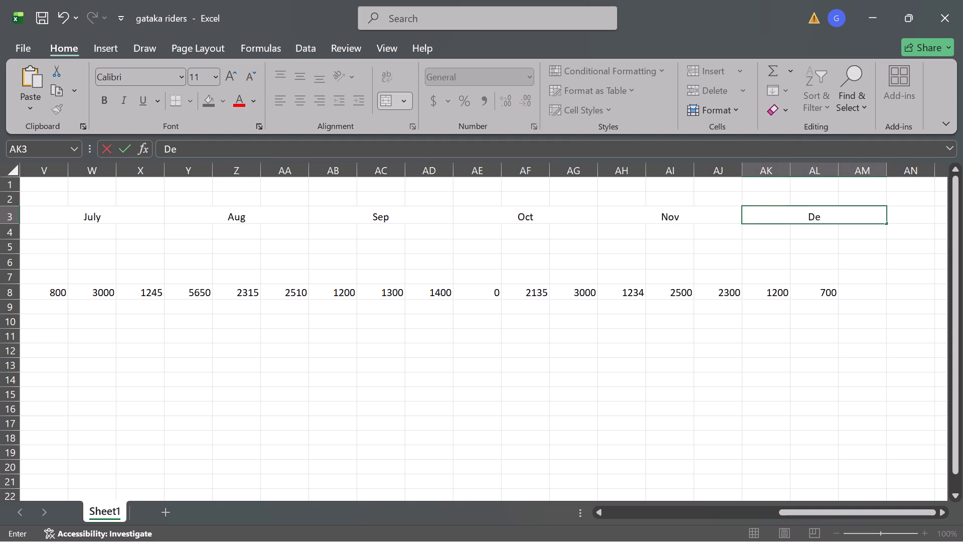
Enter 300 in AM8 as the member's remaining December contribution.
left_click(868, 291)
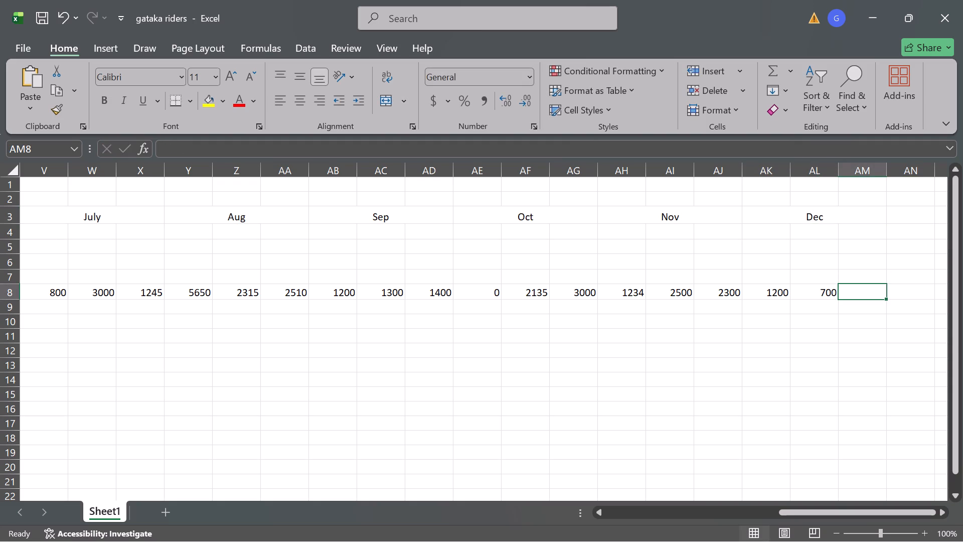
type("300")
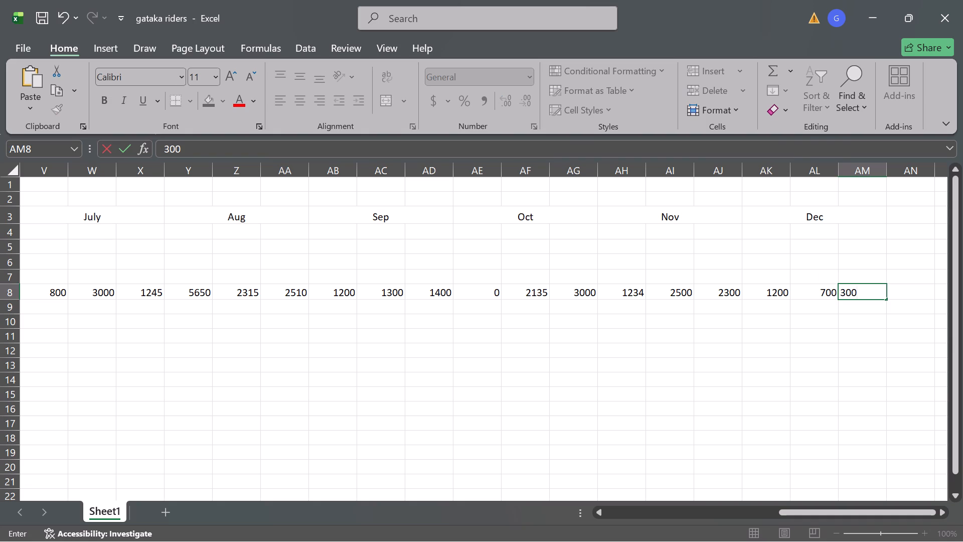
Add a Total column heading in AN3, directly after the December heading.
scroll(859, 260, "left", 1)
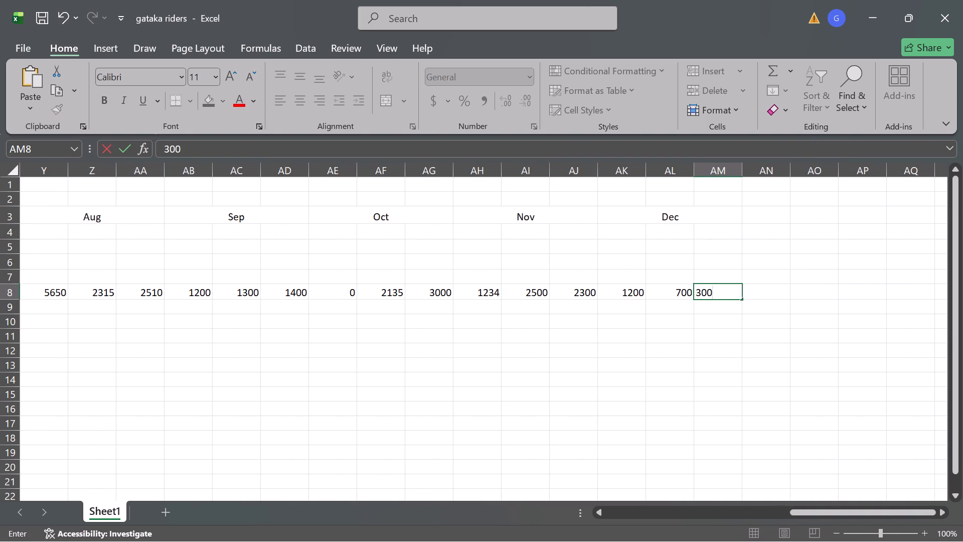
left_click(765, 218)
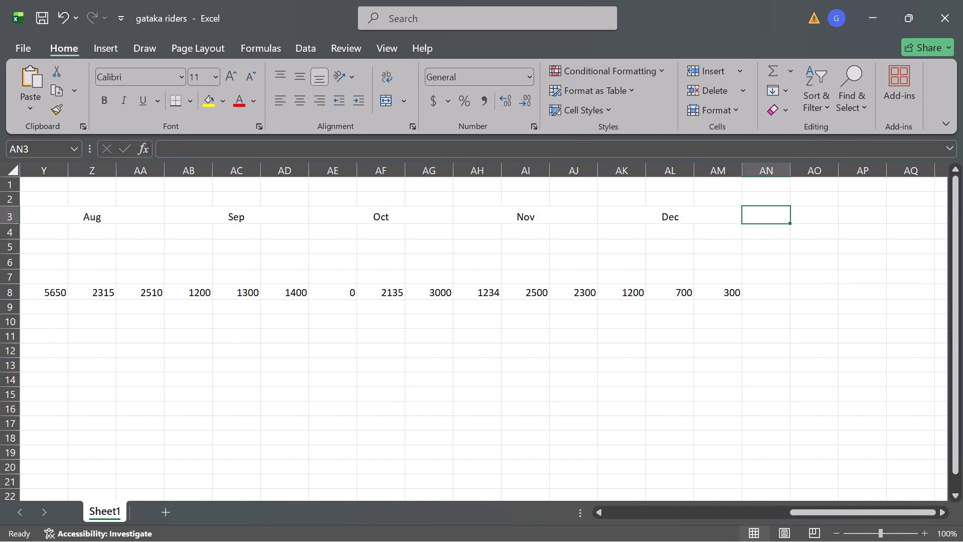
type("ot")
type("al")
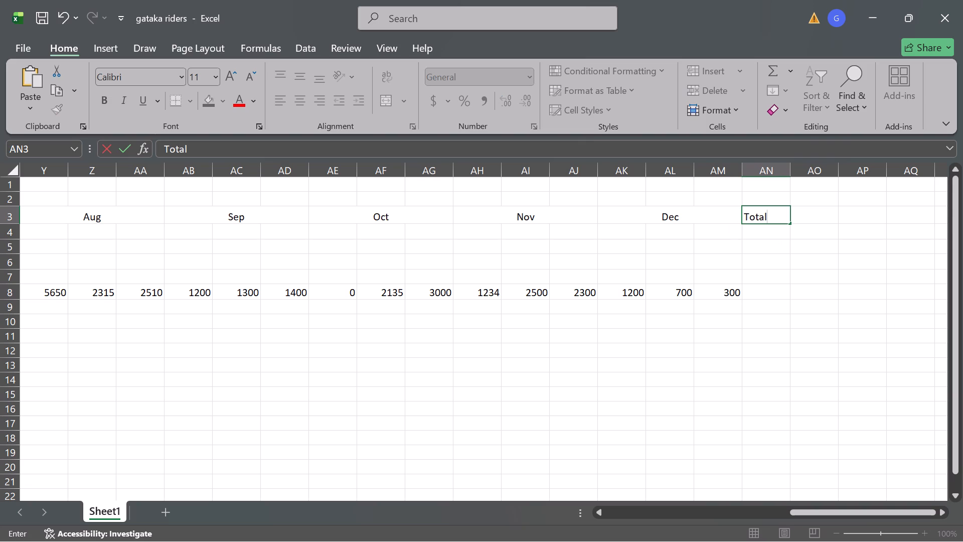
Enter the second member's first name in A9 and last name in B9, below the first member's row.
scroll(326, 288, "right", 2)
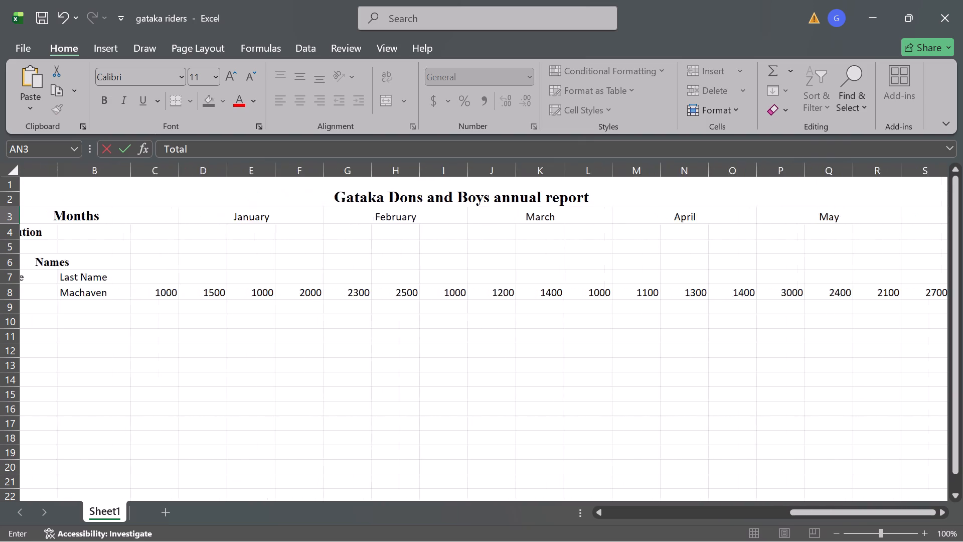
scroll(326, 288, "right", 1)
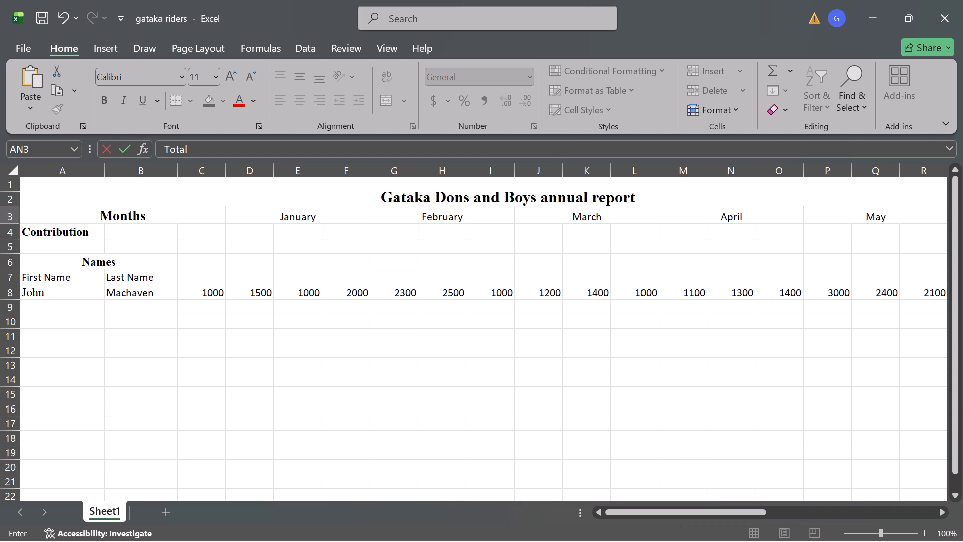
left_click(58, 303)
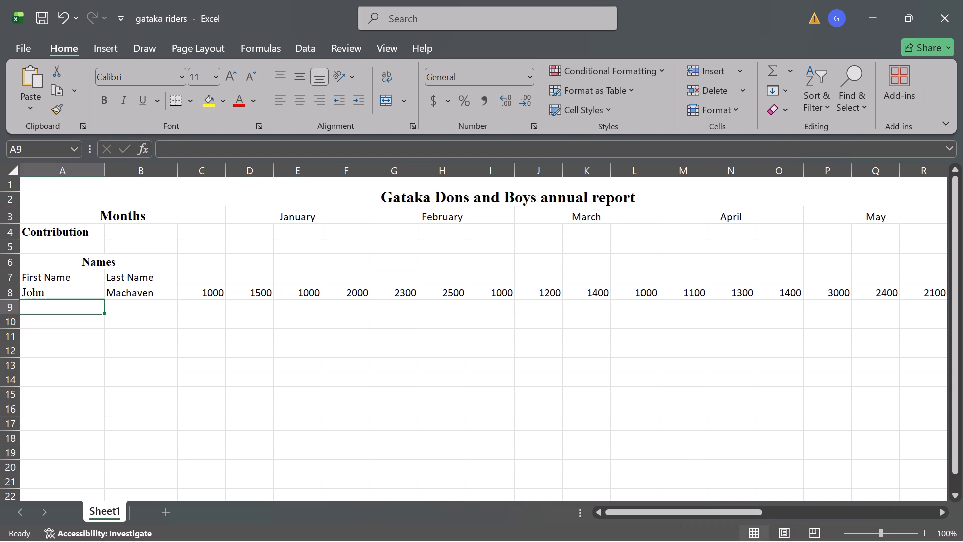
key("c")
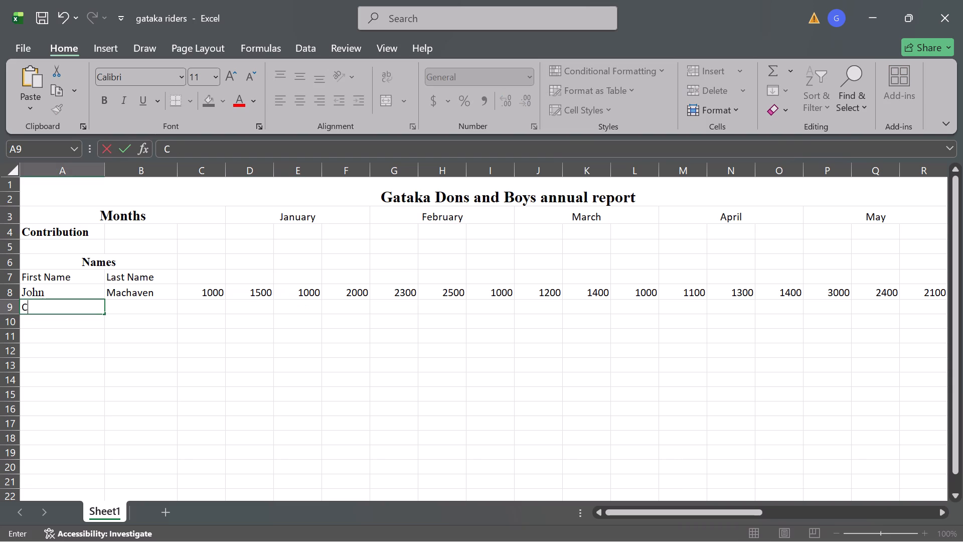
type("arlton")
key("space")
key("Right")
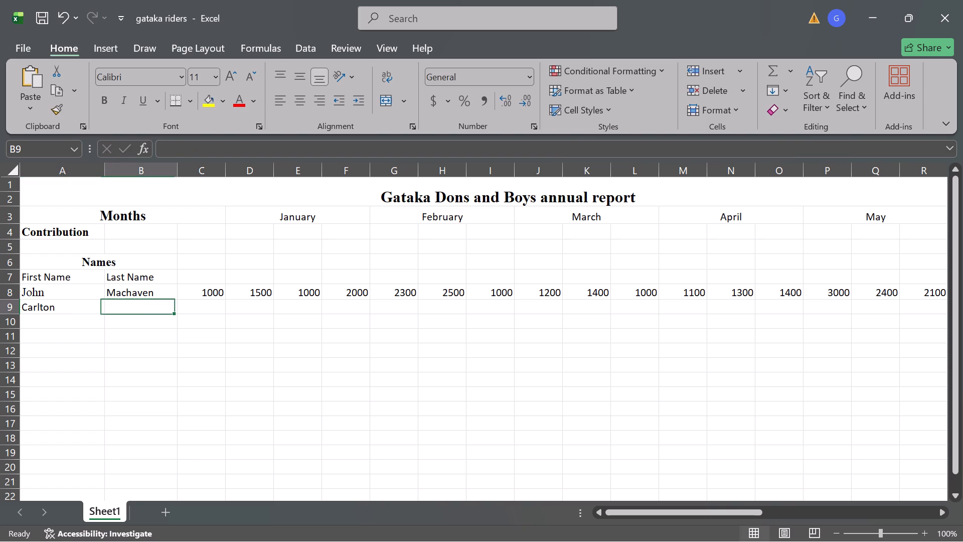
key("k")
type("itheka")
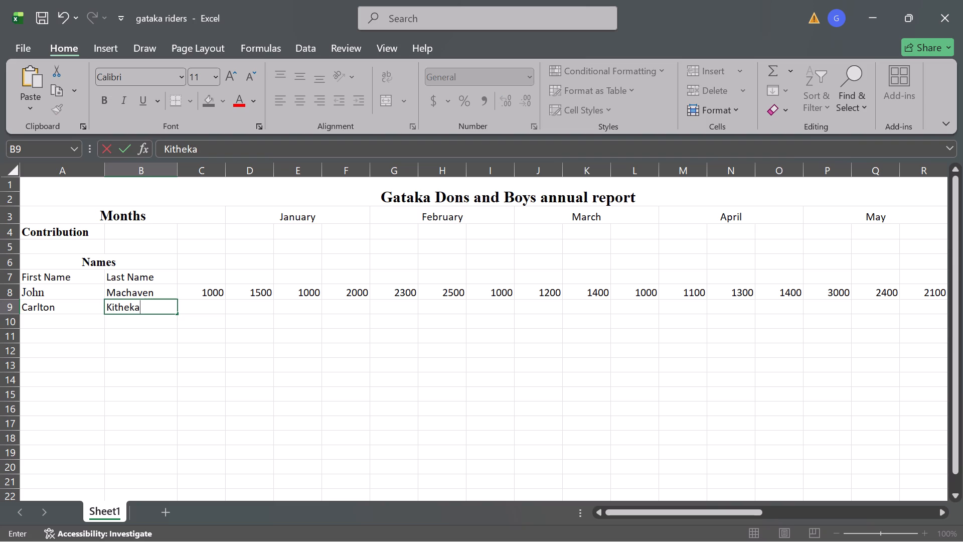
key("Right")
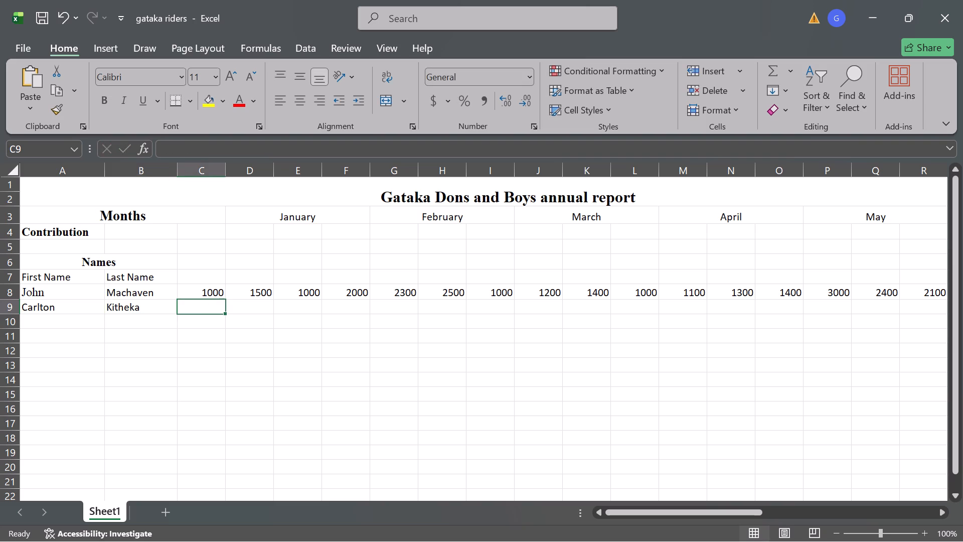
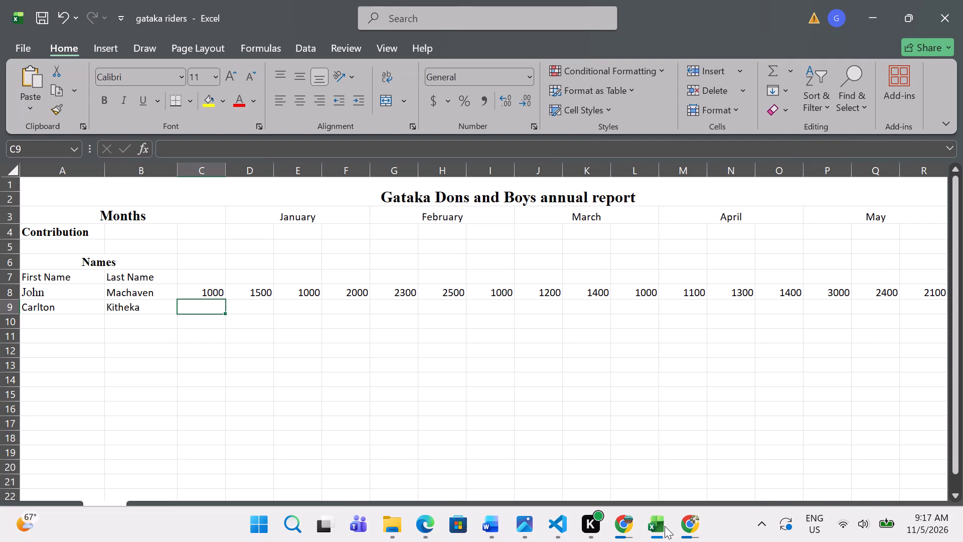
Enter the second member's first contributions through January in C9 to F9: 2990, 3450, 2340 and 345.
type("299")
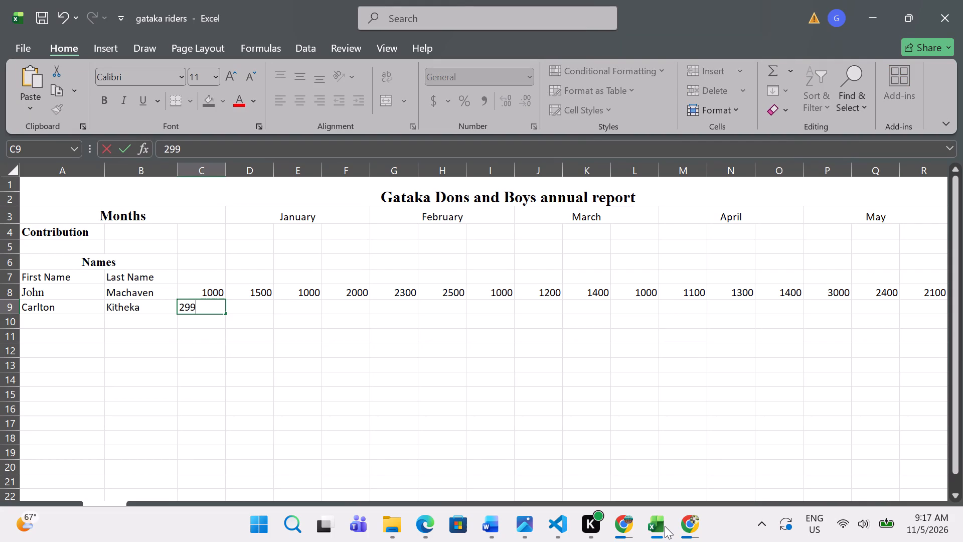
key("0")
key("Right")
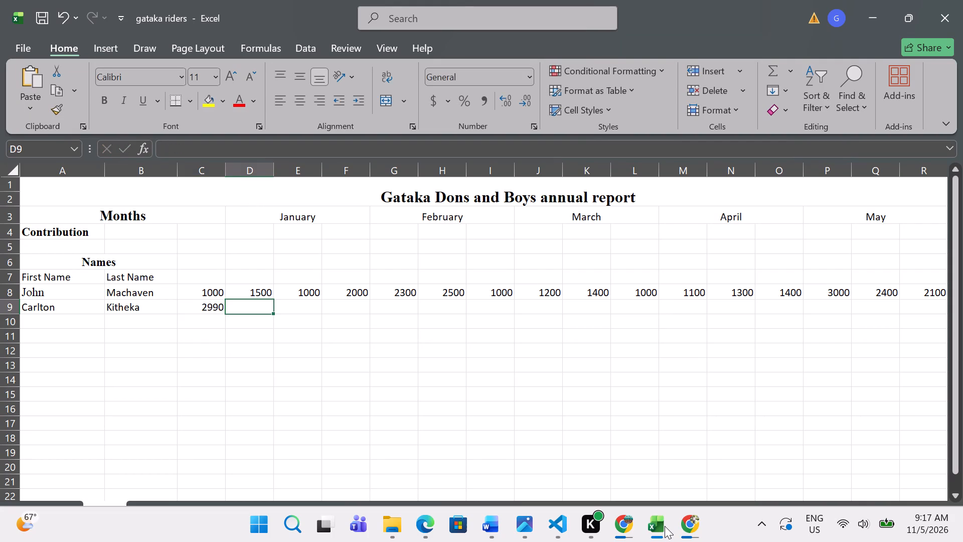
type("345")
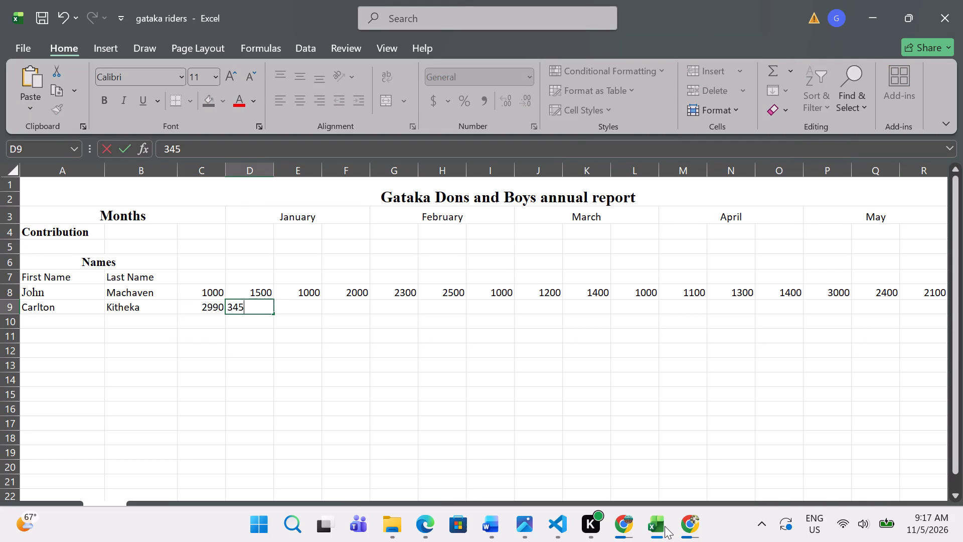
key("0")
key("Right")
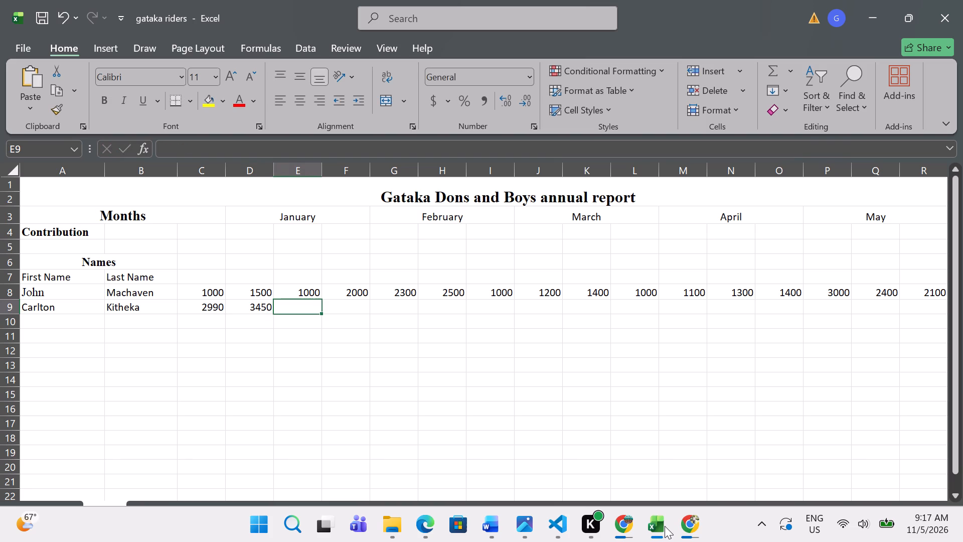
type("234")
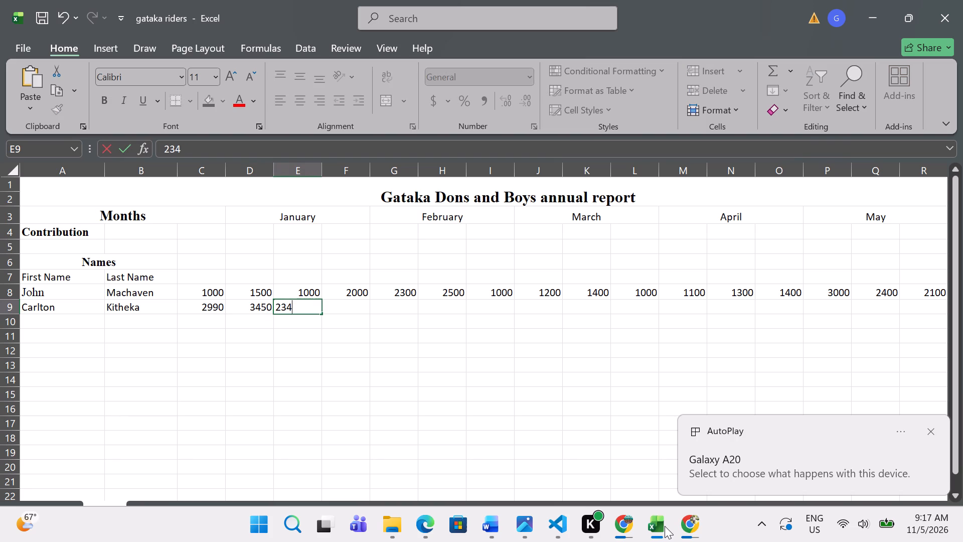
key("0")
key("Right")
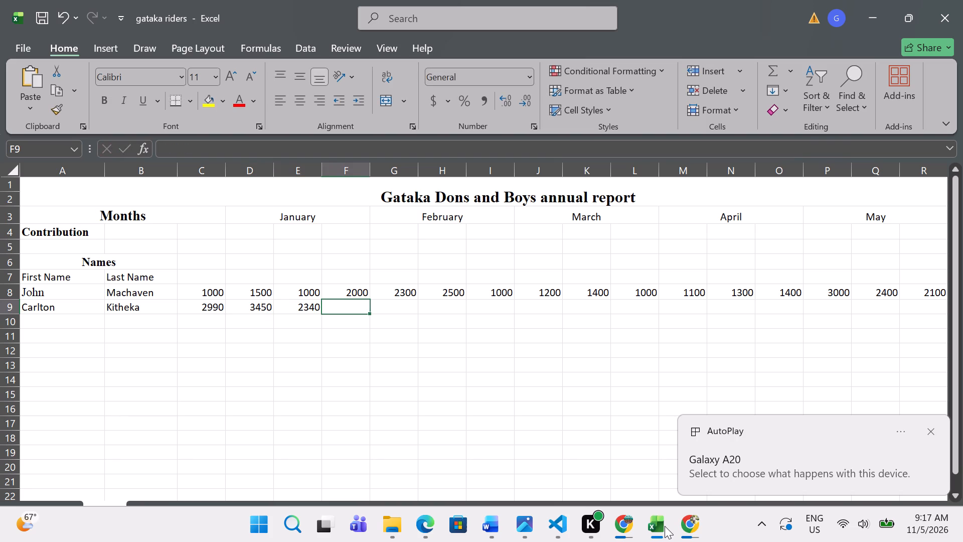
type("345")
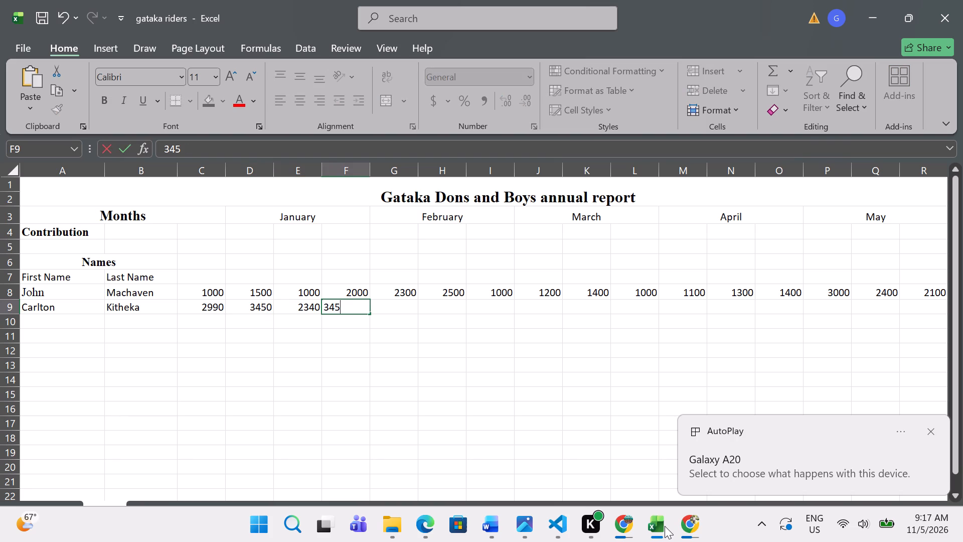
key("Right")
Enter the second member's February contributions in G9 to I9: 7990, 5720 and 1100.
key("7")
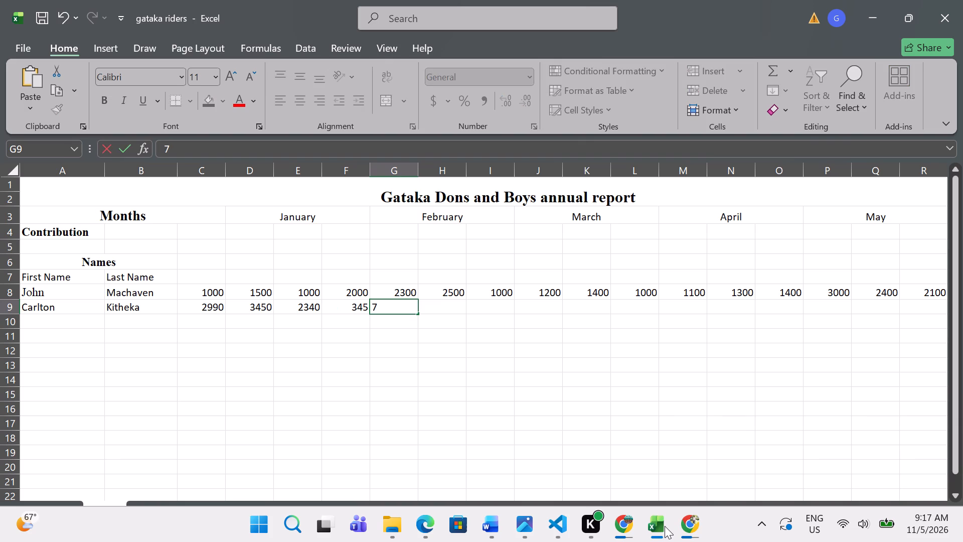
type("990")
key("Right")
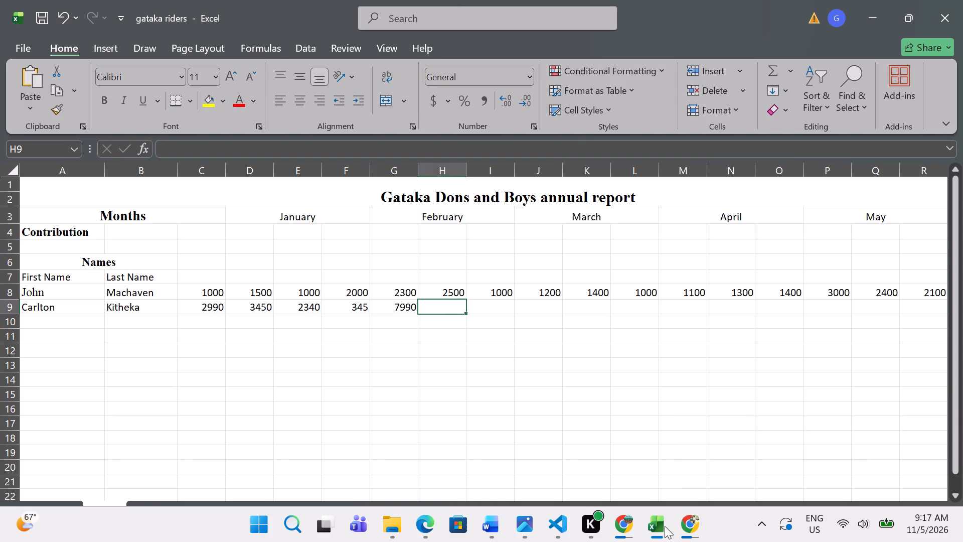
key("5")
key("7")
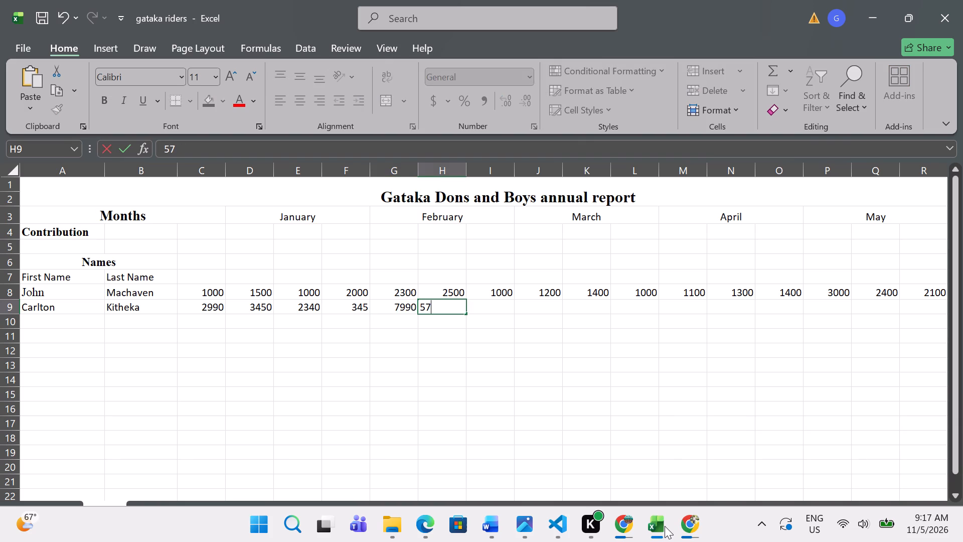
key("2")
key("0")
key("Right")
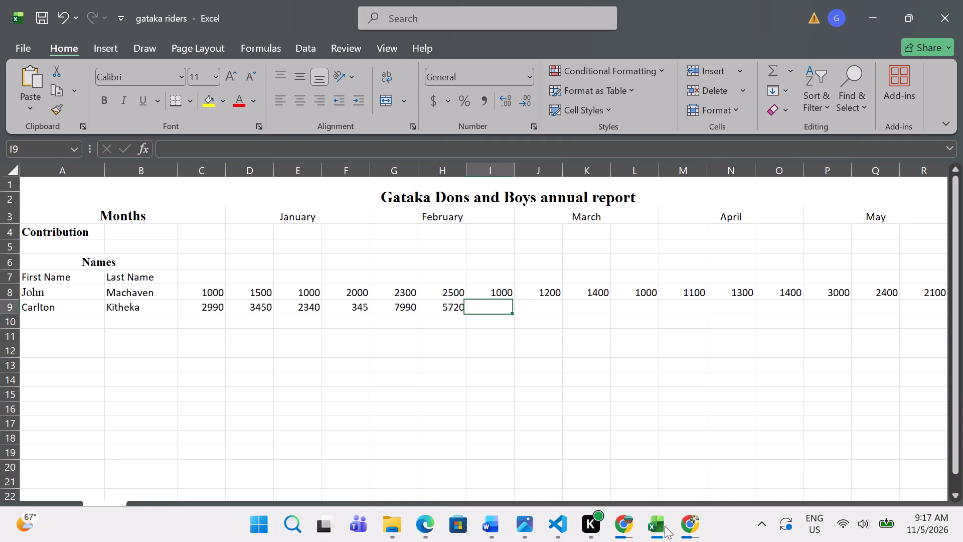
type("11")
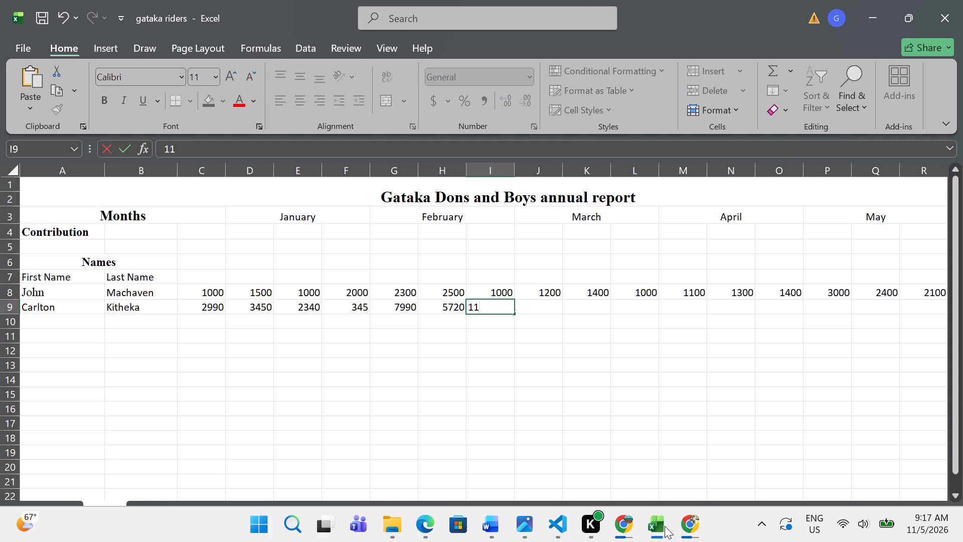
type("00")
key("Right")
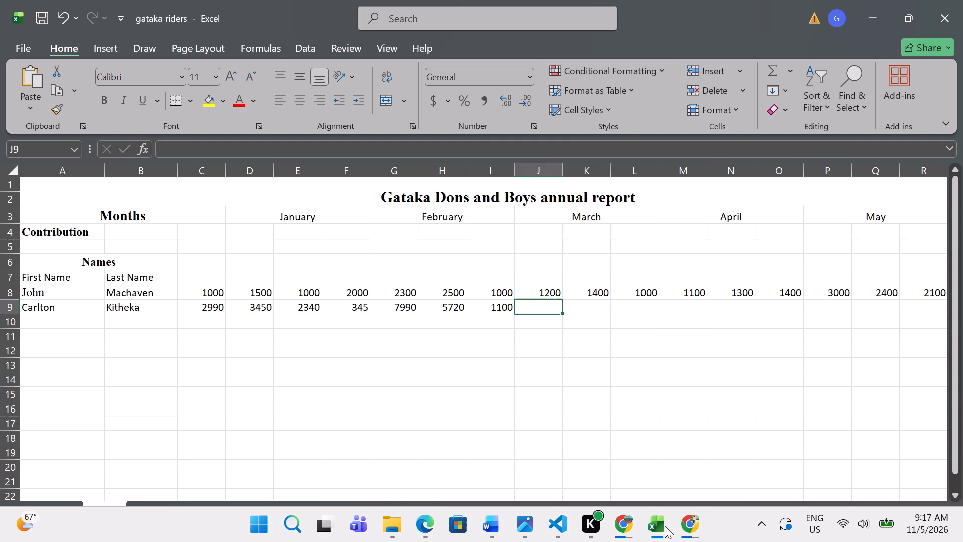
Enter the second member's March contributions in J9 to L9: 2000, 2300 and 1600.
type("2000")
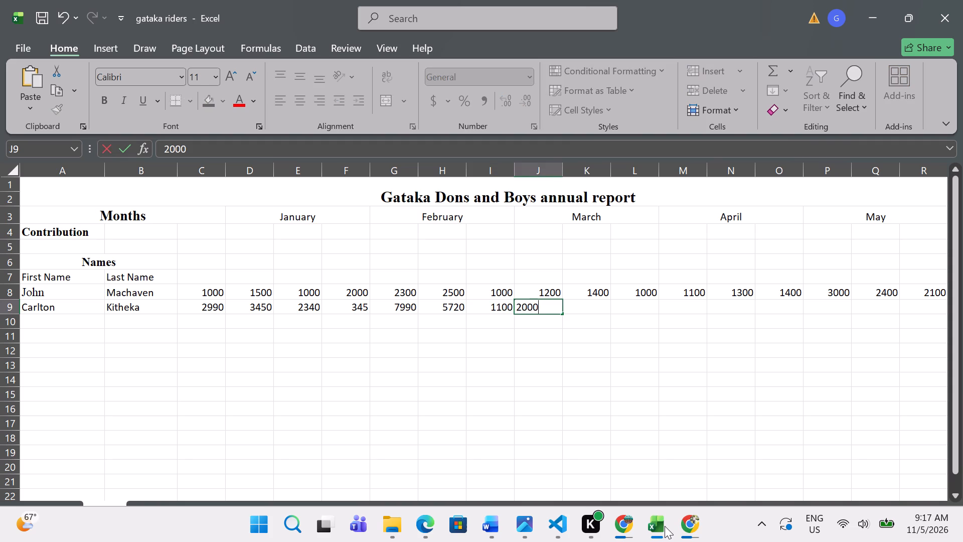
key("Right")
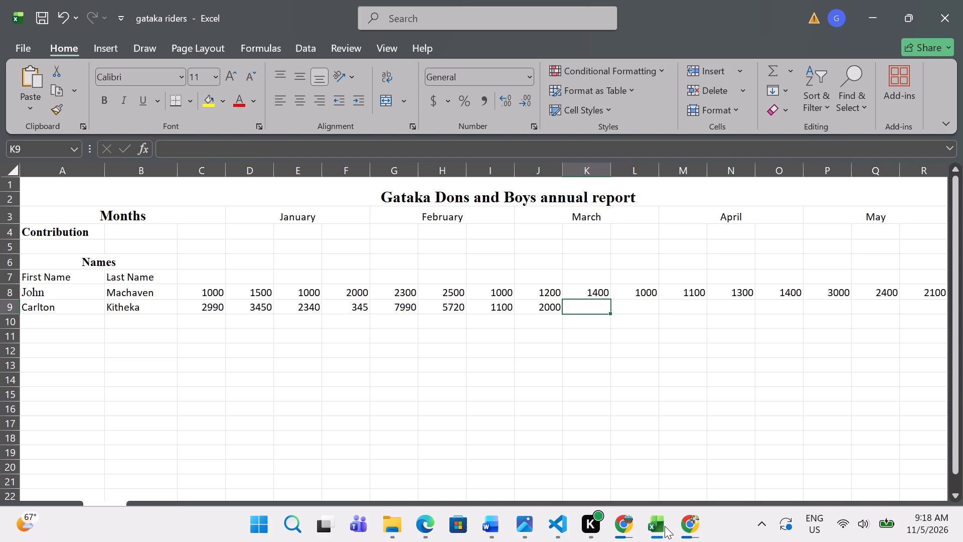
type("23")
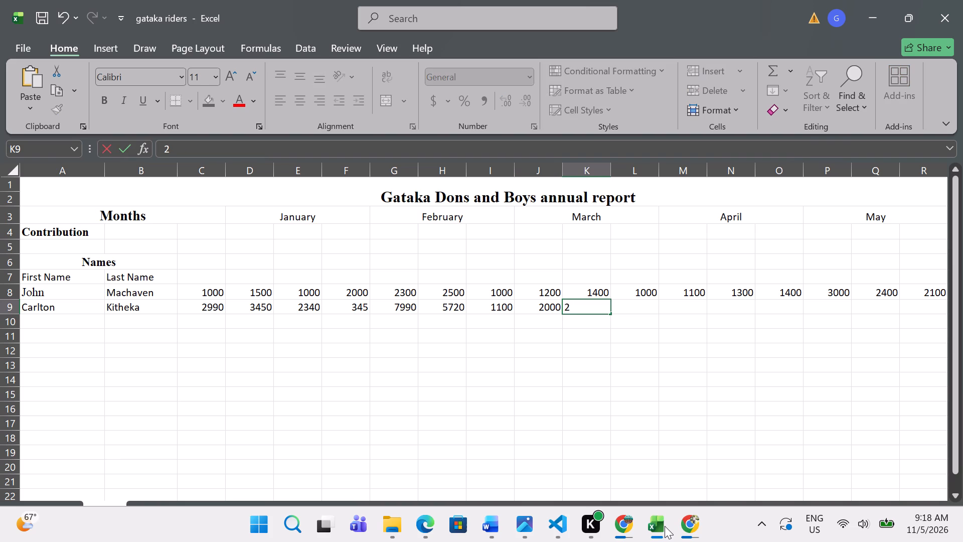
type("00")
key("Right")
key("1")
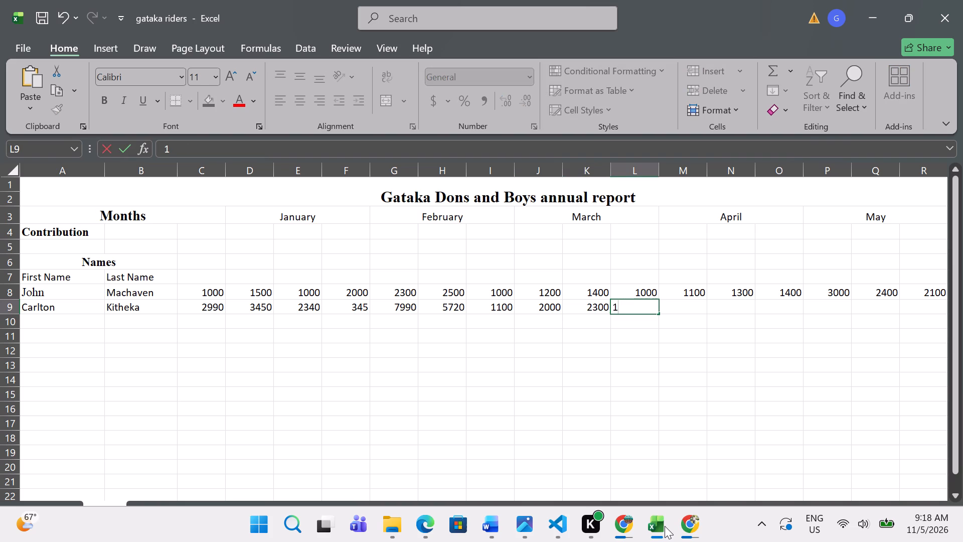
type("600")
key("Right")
Enter the second member's April contributions in M9 to O9: 1100, 4100 and 3400.
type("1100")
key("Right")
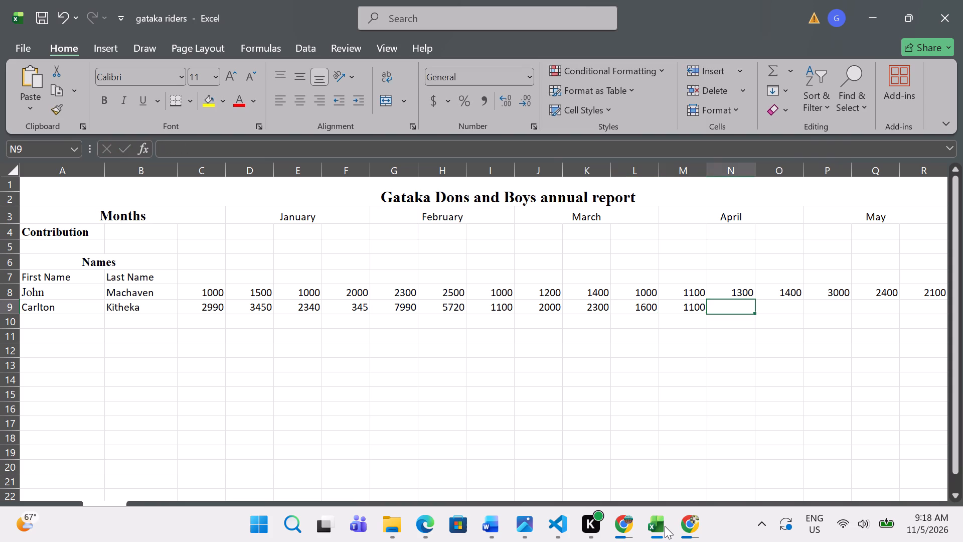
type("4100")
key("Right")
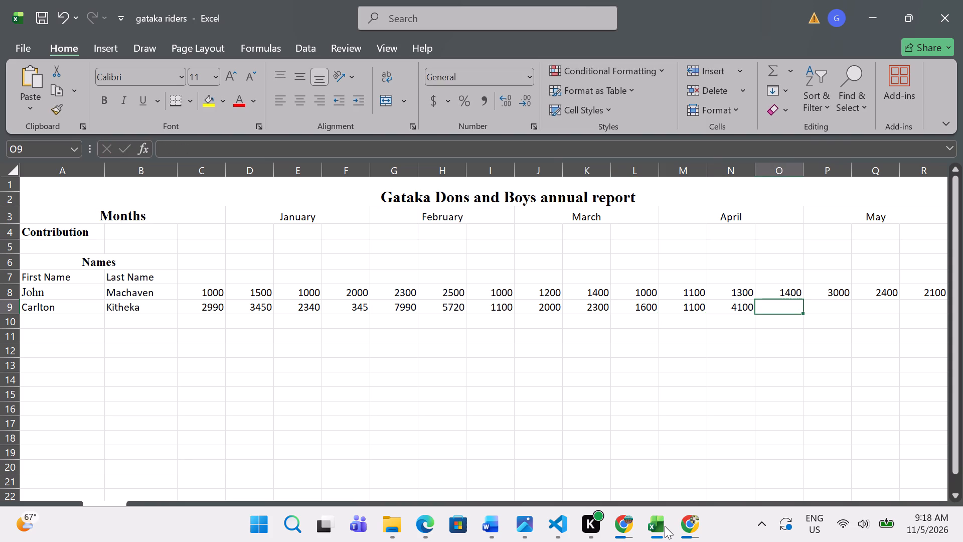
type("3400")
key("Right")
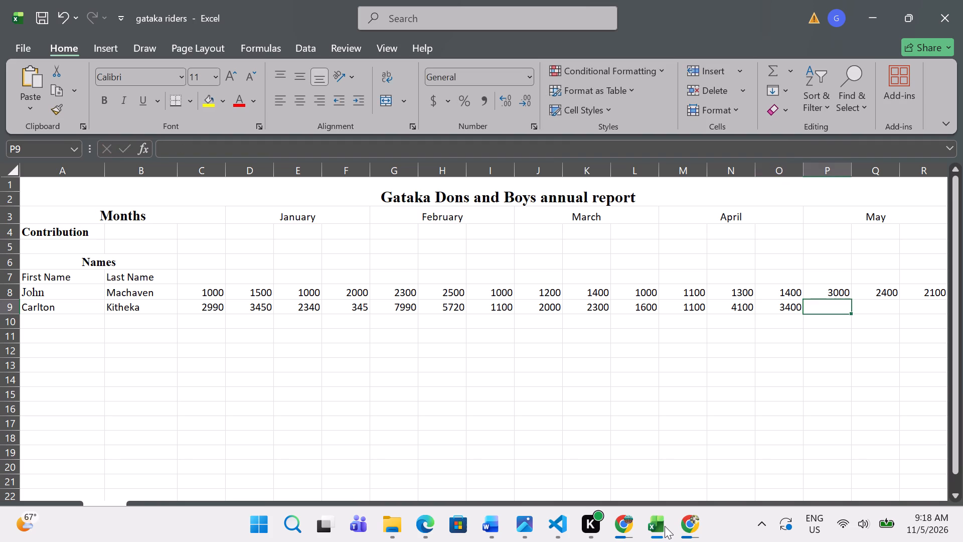
Enter the second member's May contributions in P9 to R9: 3550, 4500 and 1000.
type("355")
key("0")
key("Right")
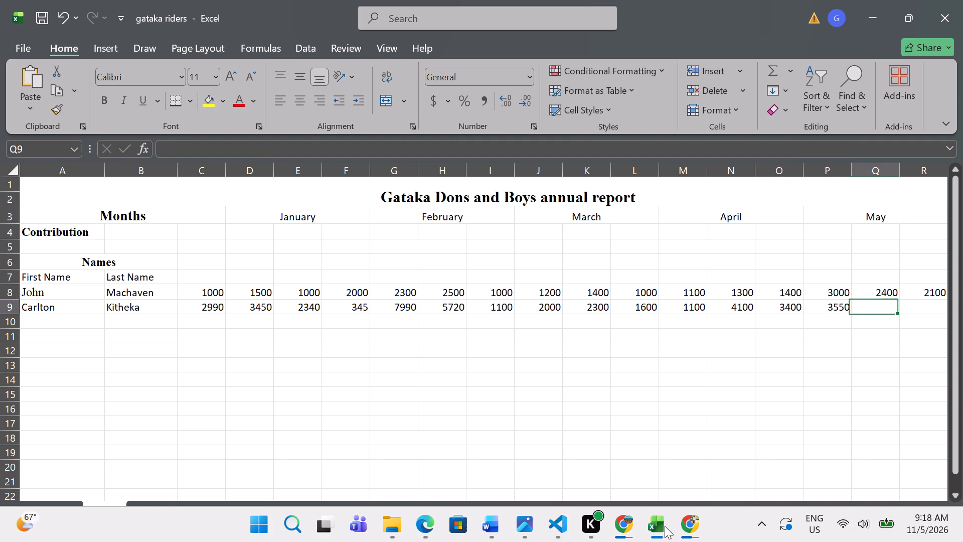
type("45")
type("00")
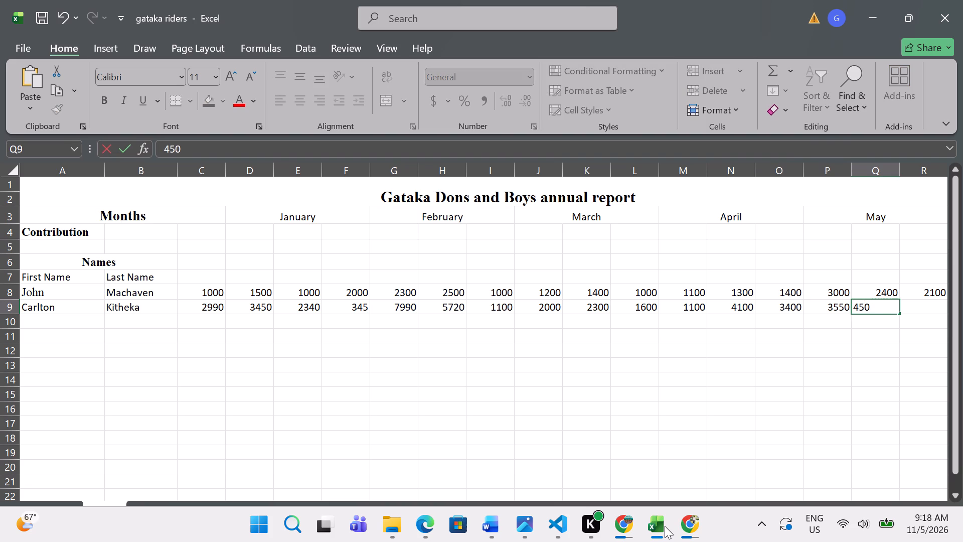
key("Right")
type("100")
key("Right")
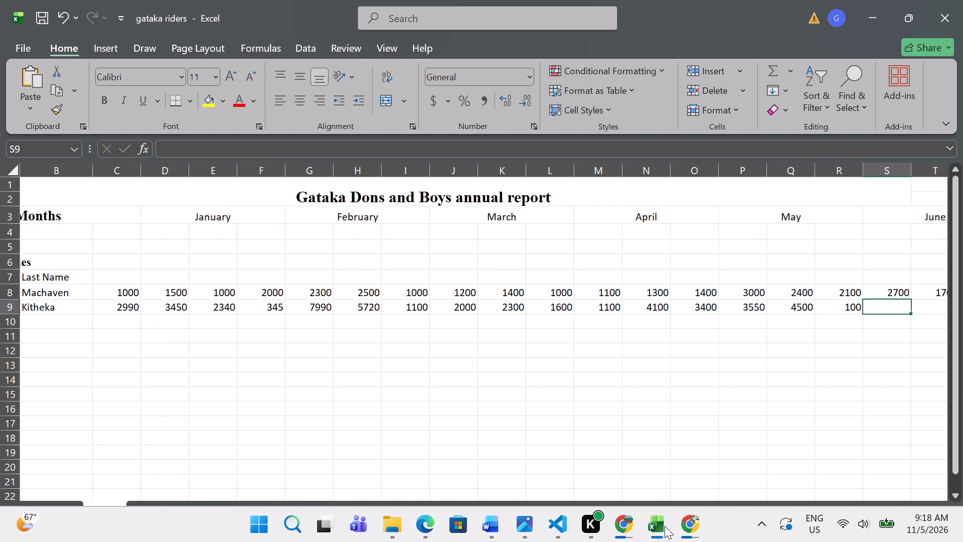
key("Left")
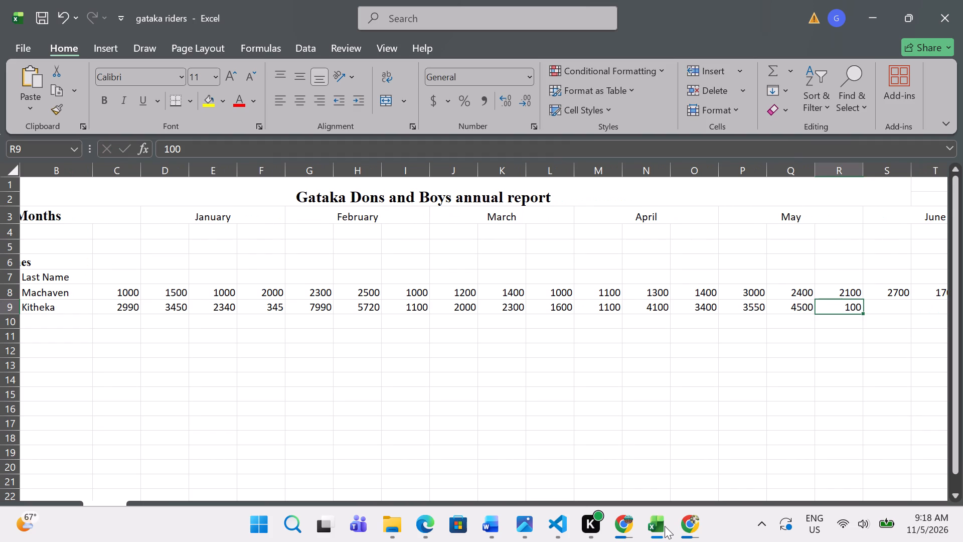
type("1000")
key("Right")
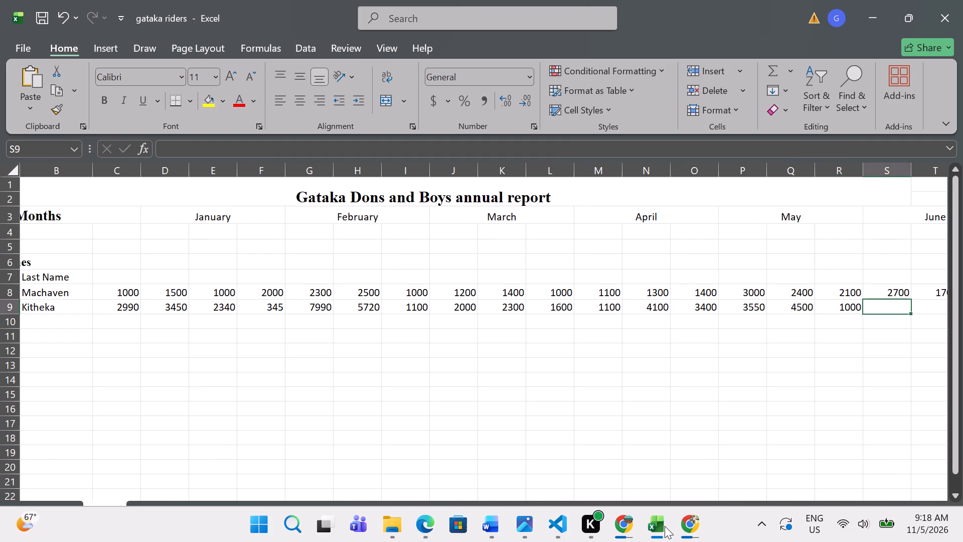
Enter the second member's June contributions in S9 to U9: 2000, 10000 and 400.
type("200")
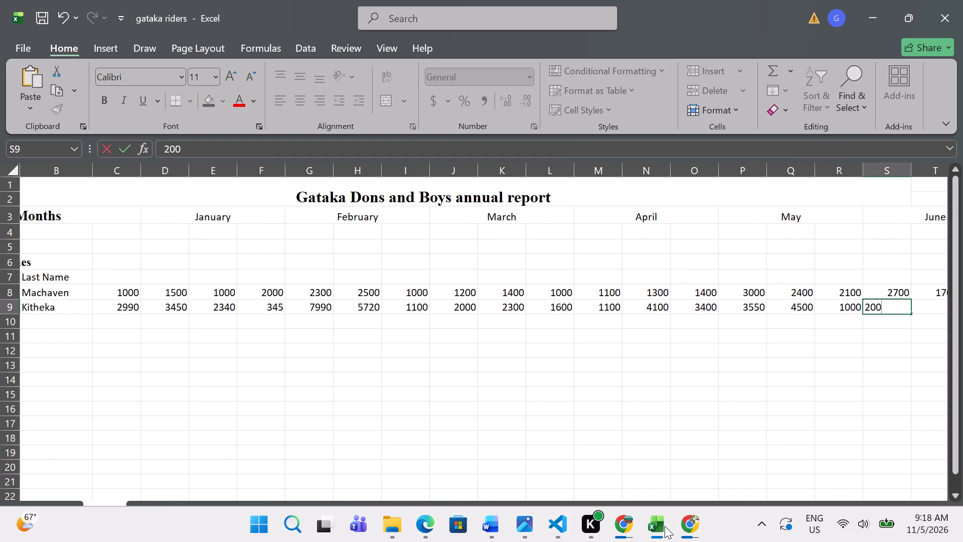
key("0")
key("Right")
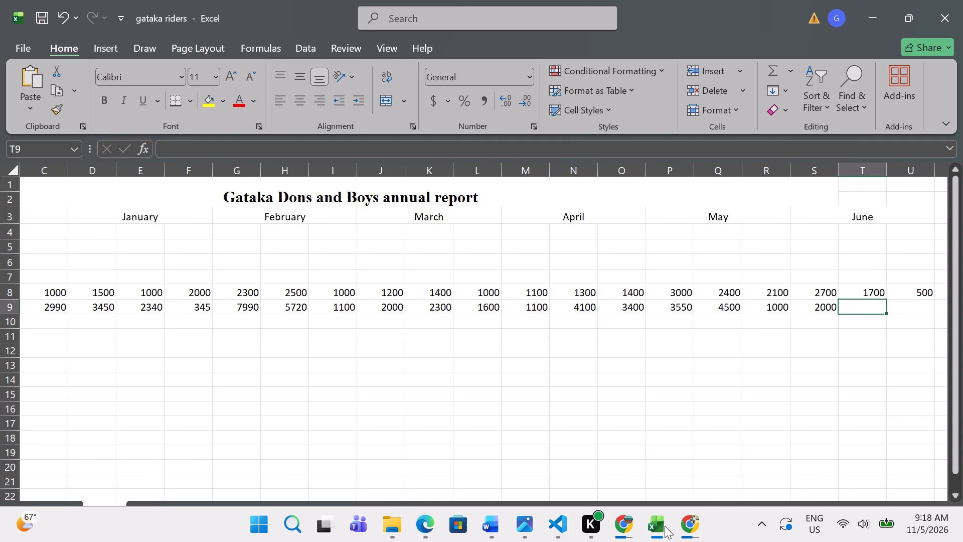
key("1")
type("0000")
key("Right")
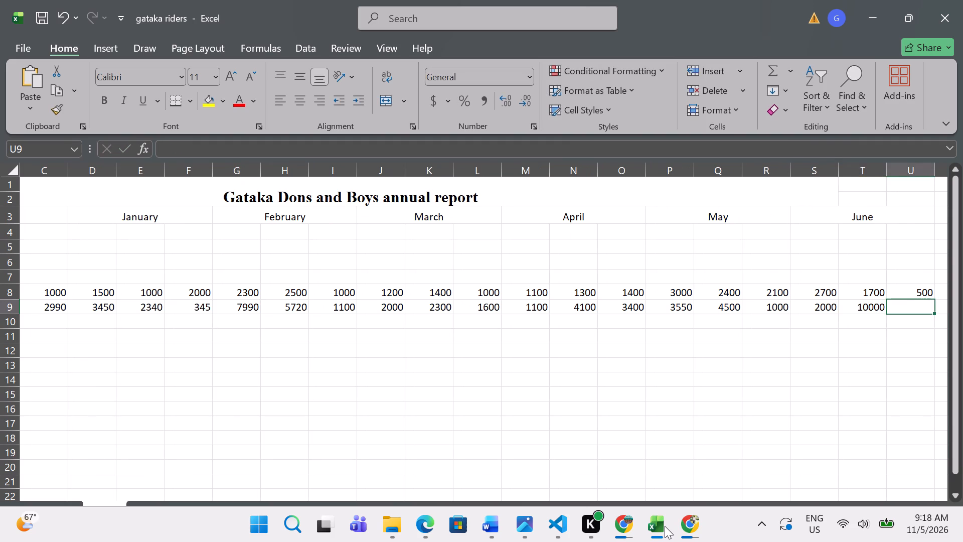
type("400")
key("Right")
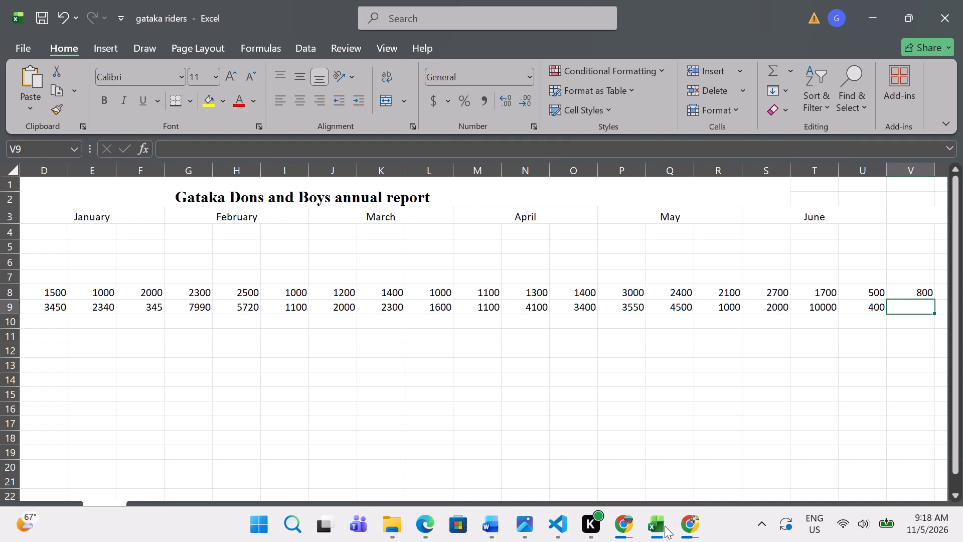
Enter the second member's July contributions in V9 to X9: 700, 800 and 350.
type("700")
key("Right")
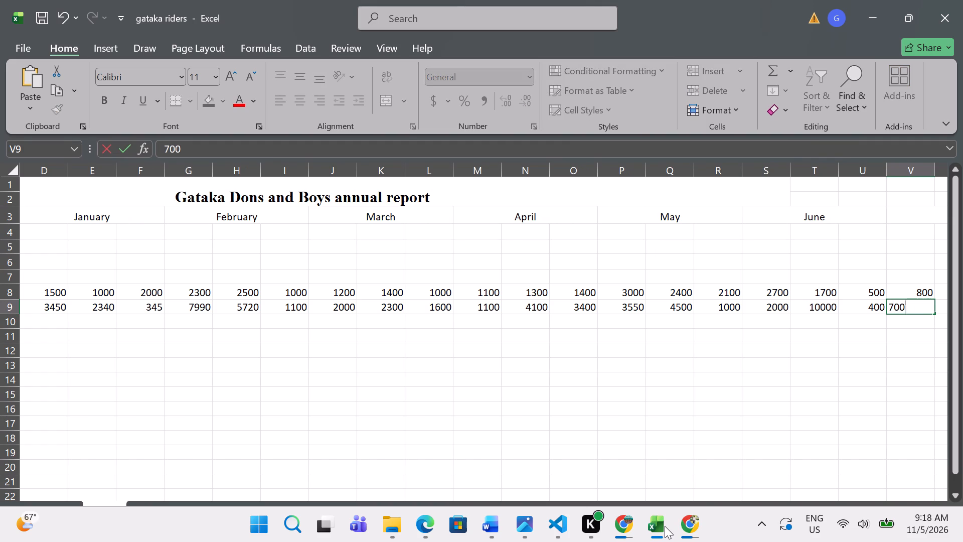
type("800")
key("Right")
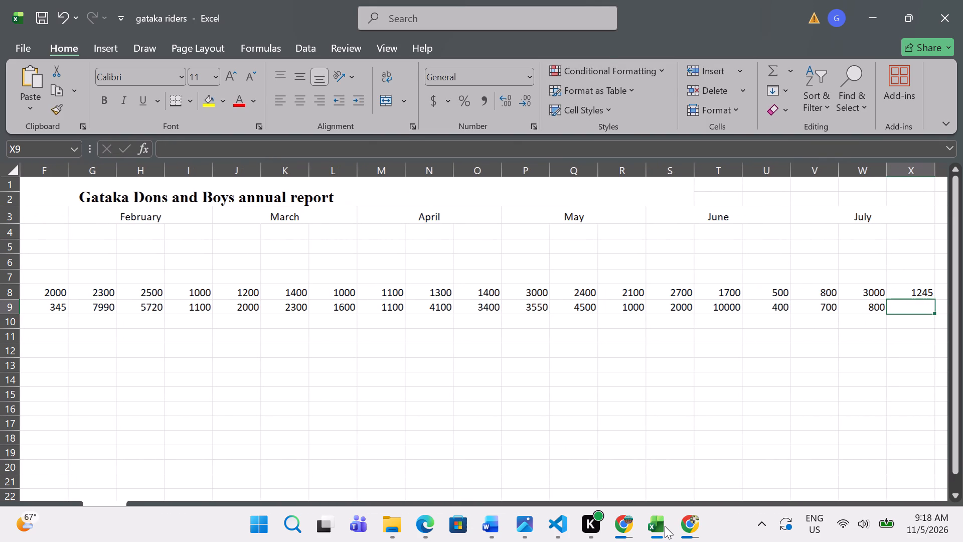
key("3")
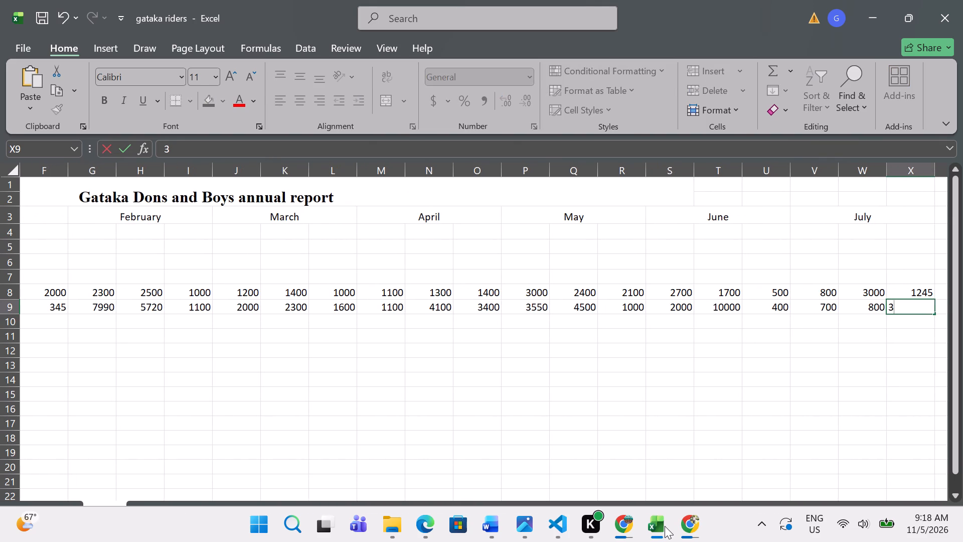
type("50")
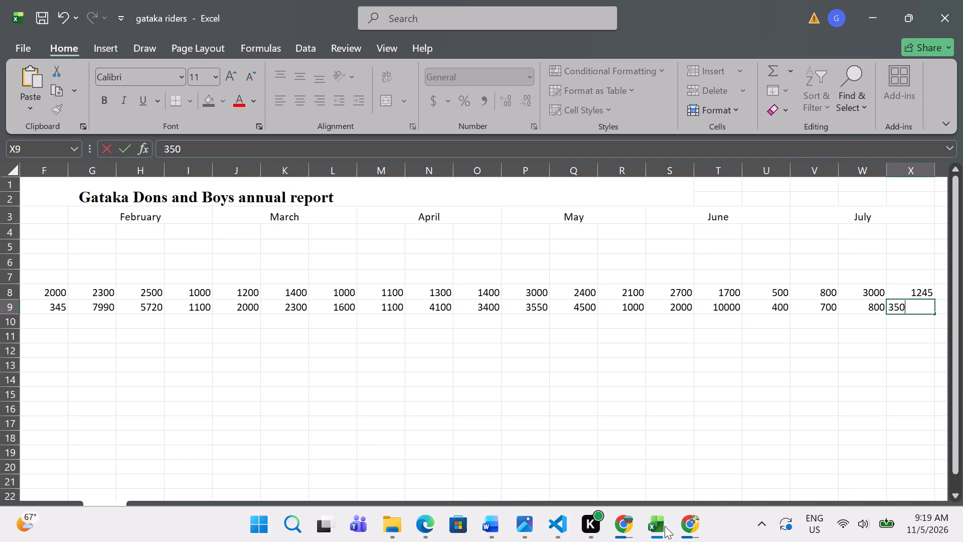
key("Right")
Enter the second member's August contributions in Y9 to AA9: 610, 1000 and 1900.
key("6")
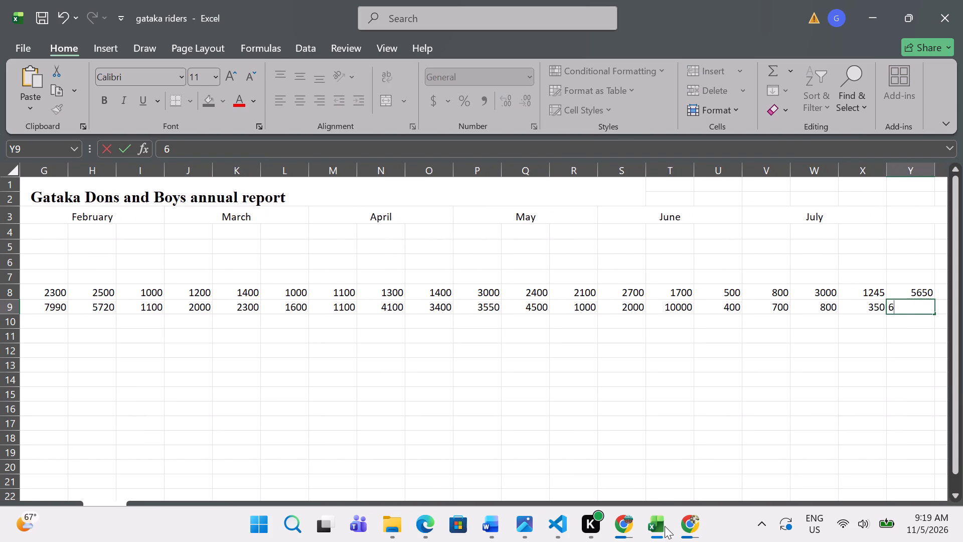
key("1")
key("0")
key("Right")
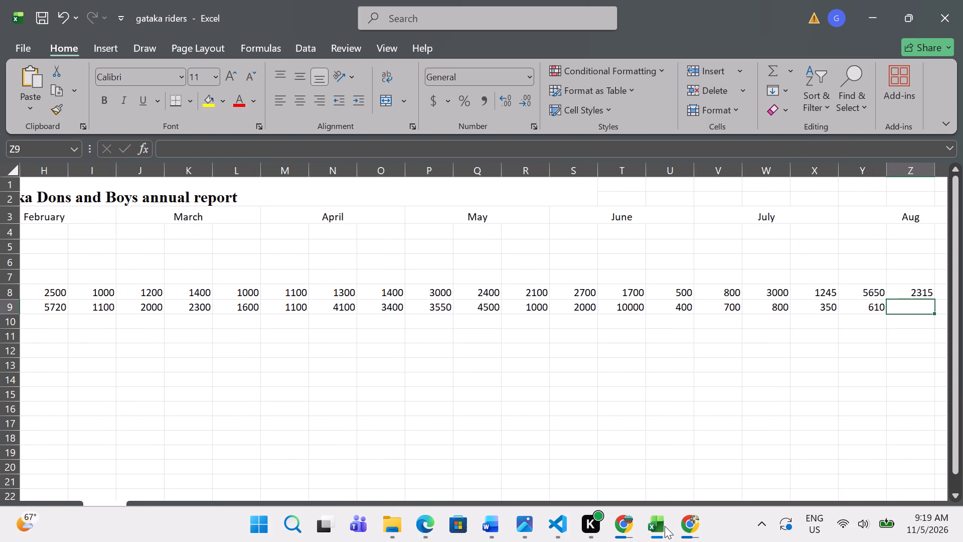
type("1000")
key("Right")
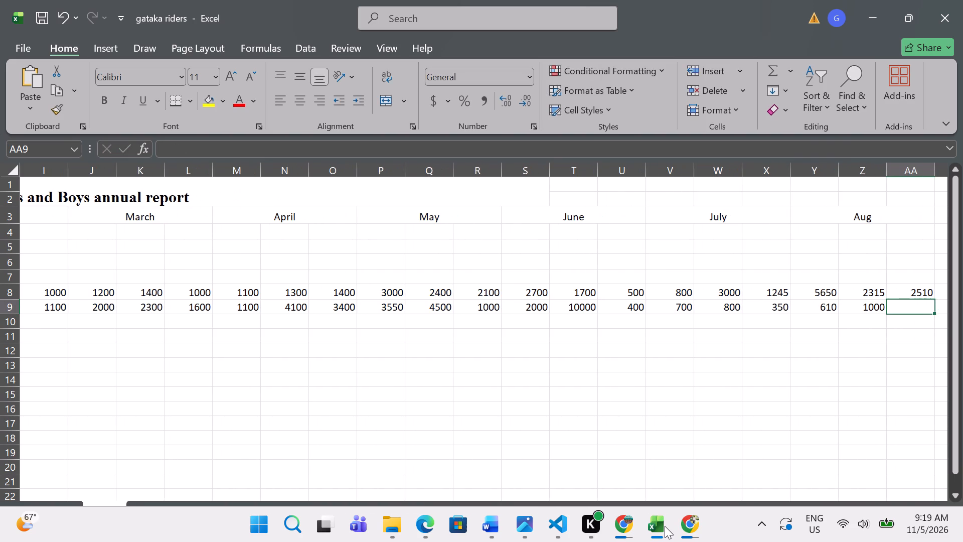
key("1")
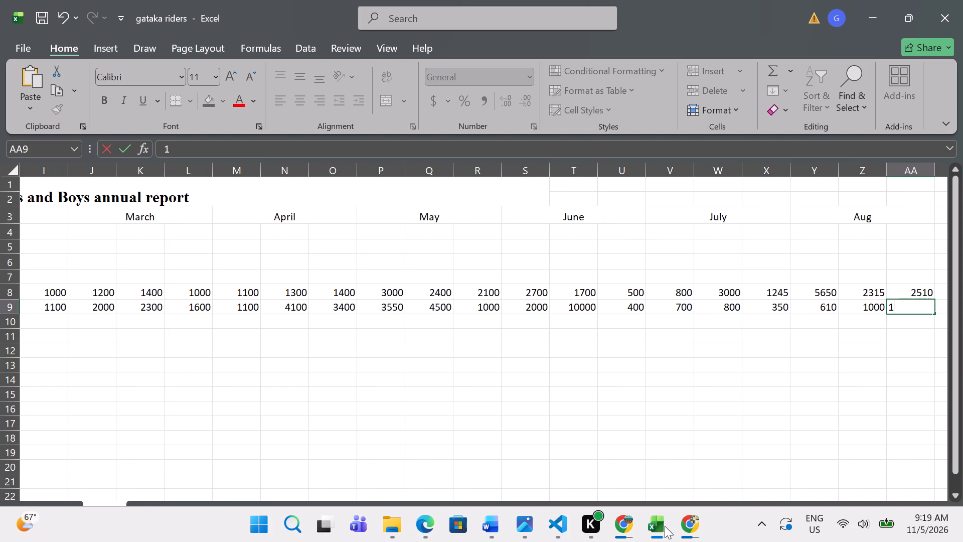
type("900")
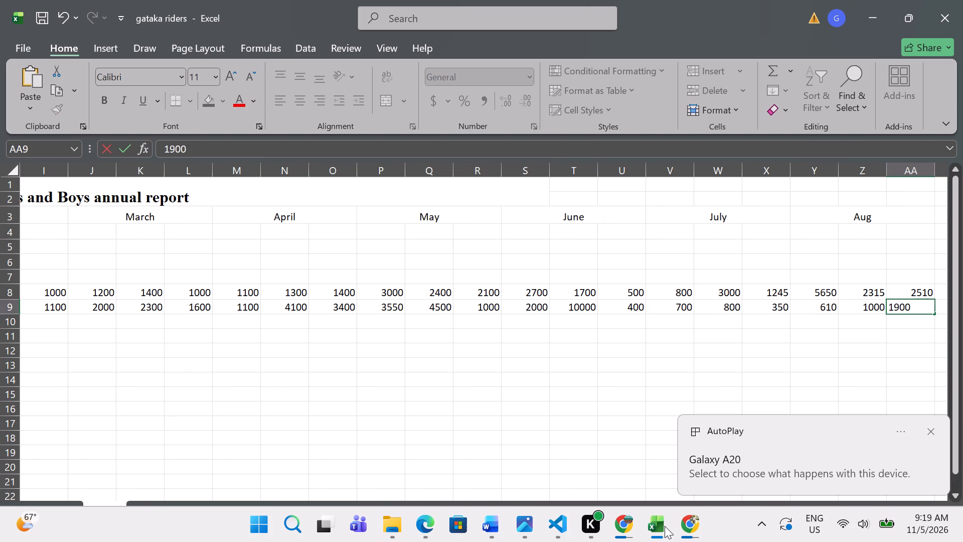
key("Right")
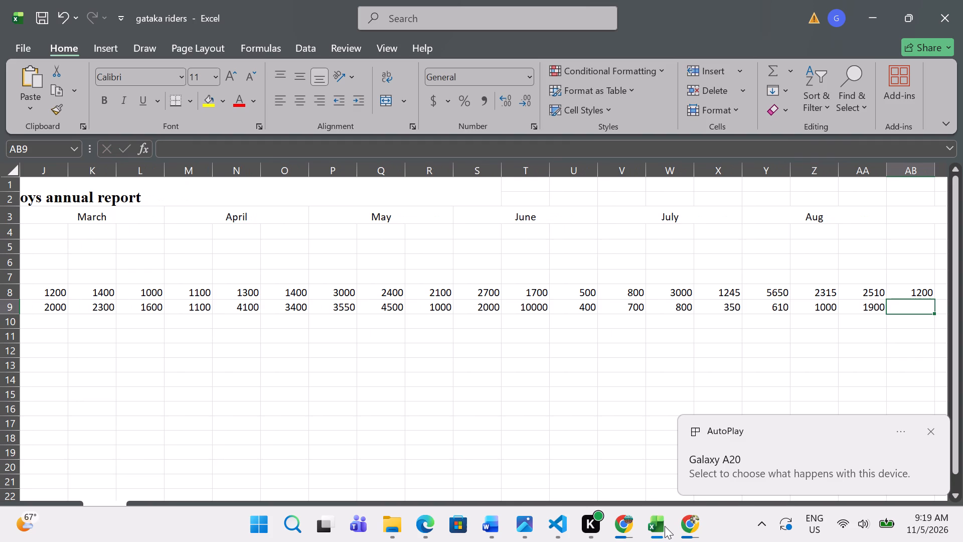
Enter the second member's September contributions in AB9 to AD9: 2340, 3120 and 3750.
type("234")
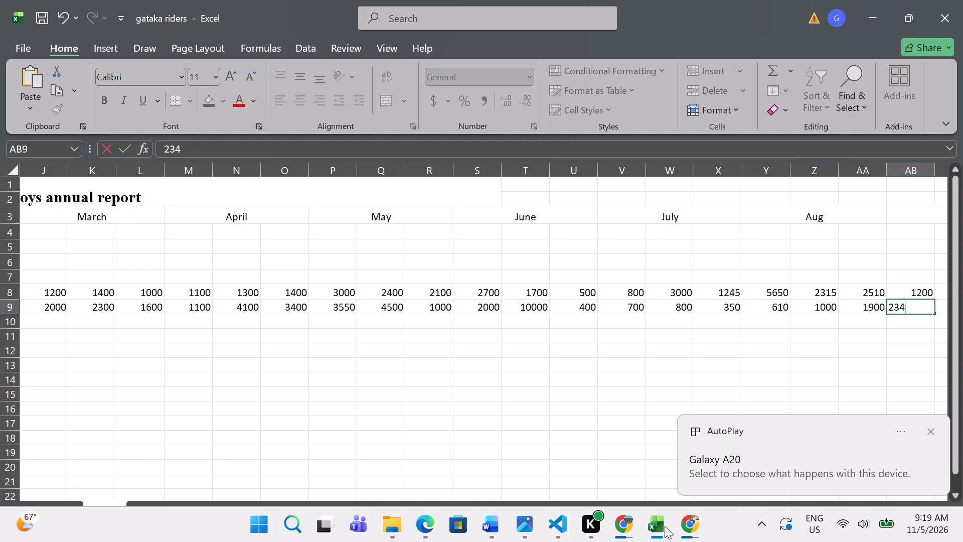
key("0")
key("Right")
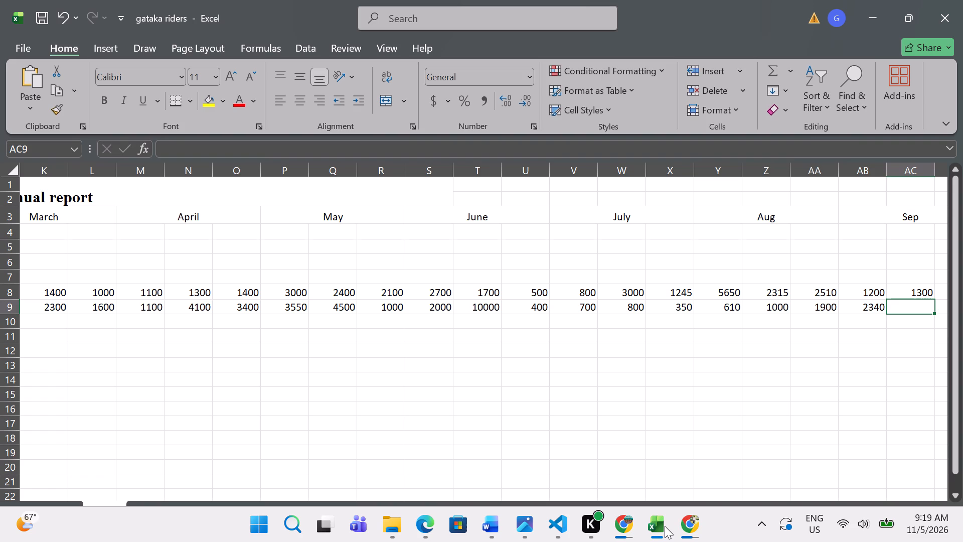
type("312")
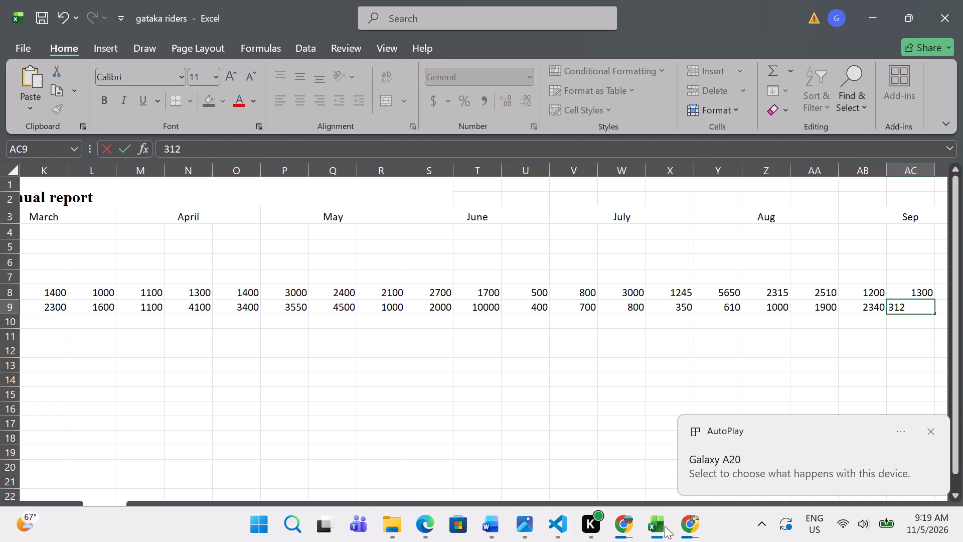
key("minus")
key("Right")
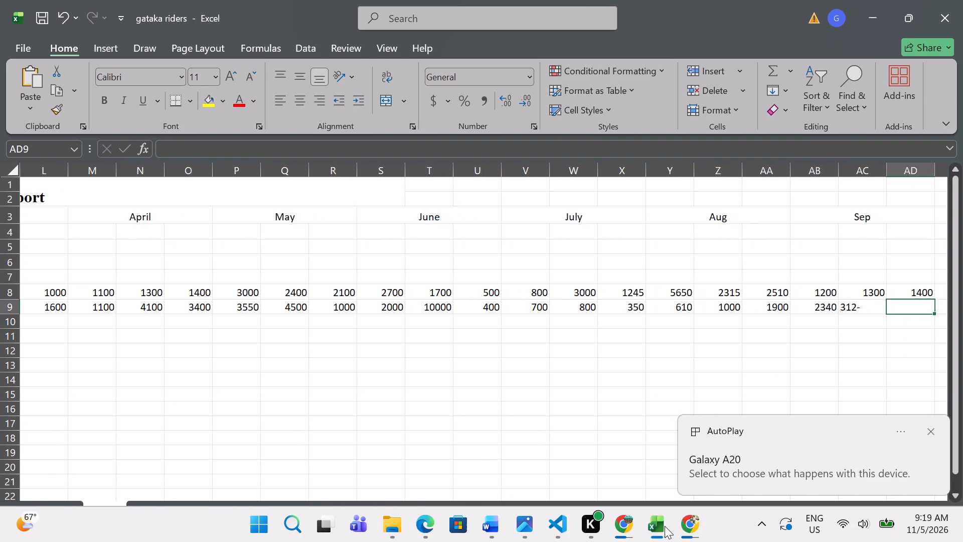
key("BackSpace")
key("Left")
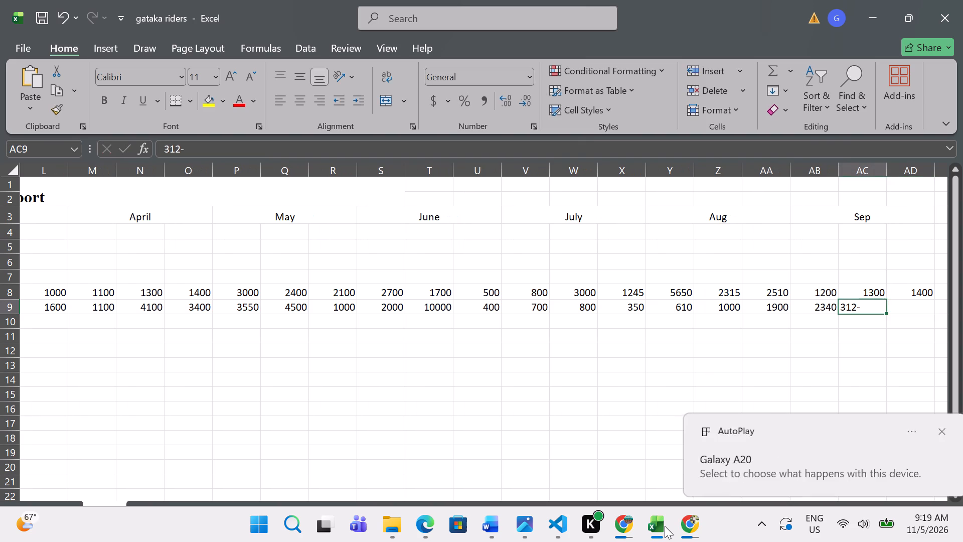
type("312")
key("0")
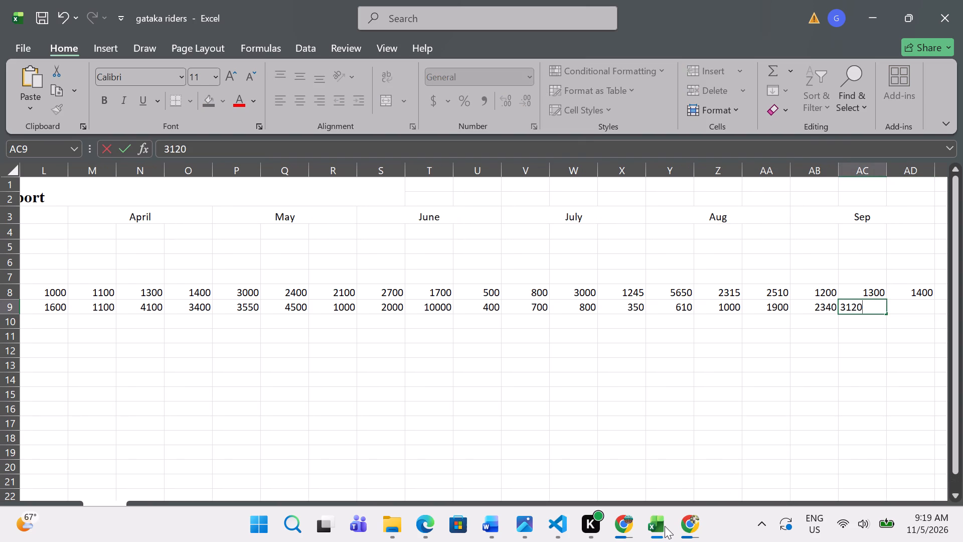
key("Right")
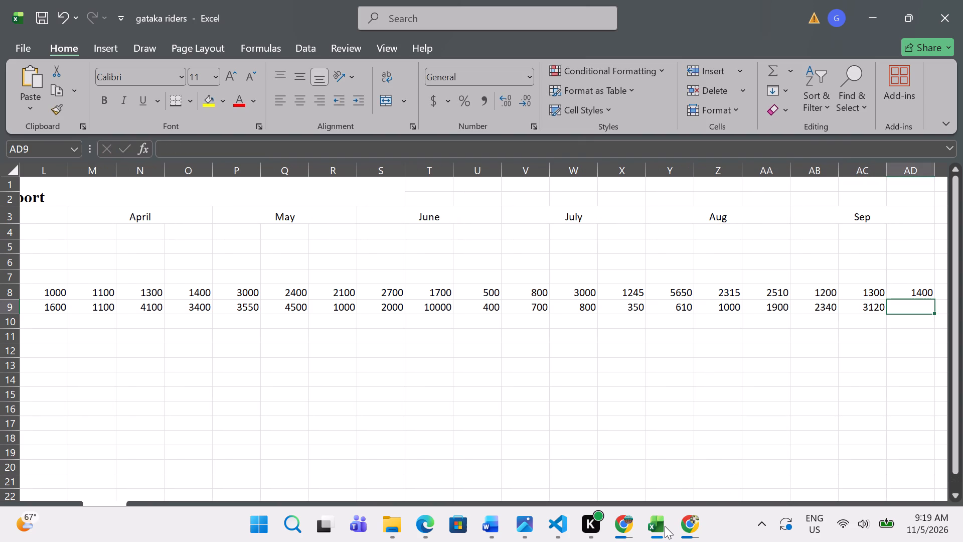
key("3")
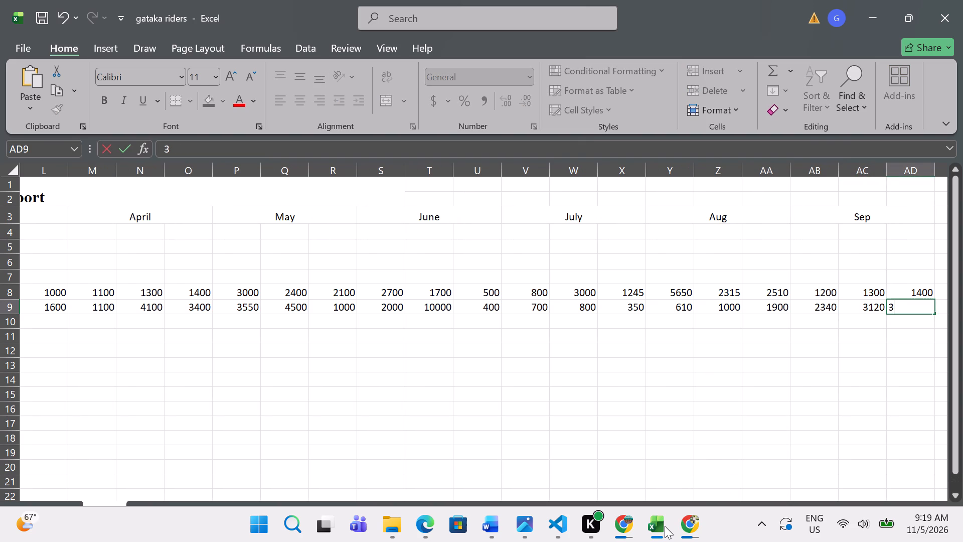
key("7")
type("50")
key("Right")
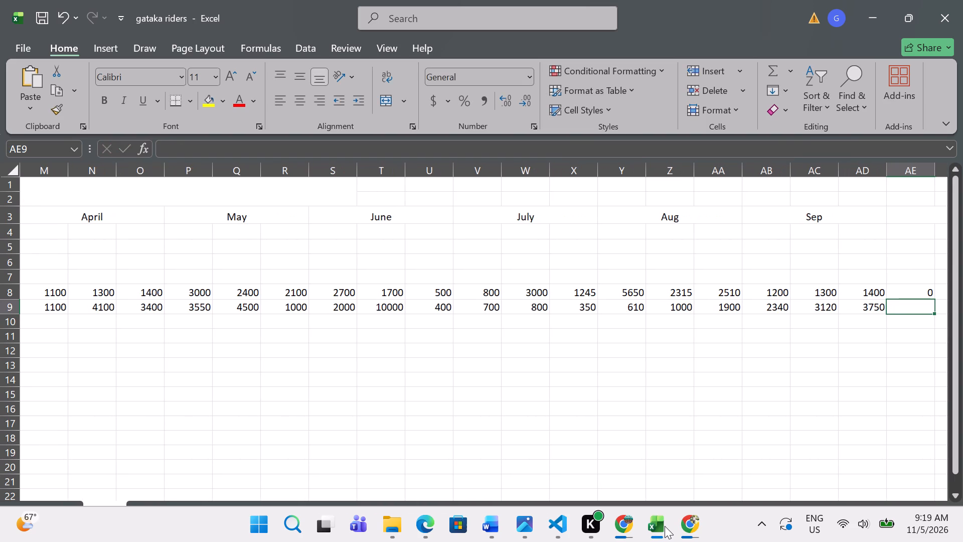
Enter the second member's October contributions in AE9 to AG9: 400, 1880 and 2650.
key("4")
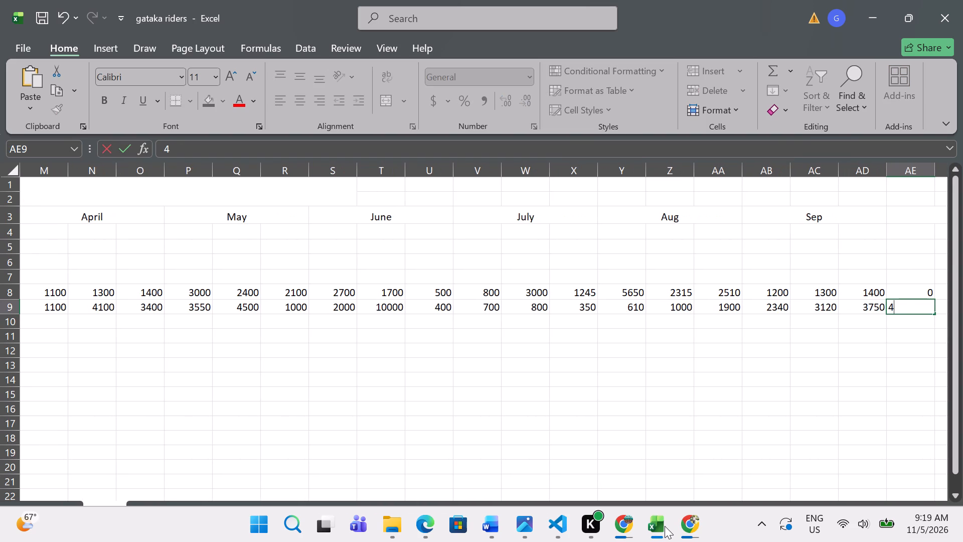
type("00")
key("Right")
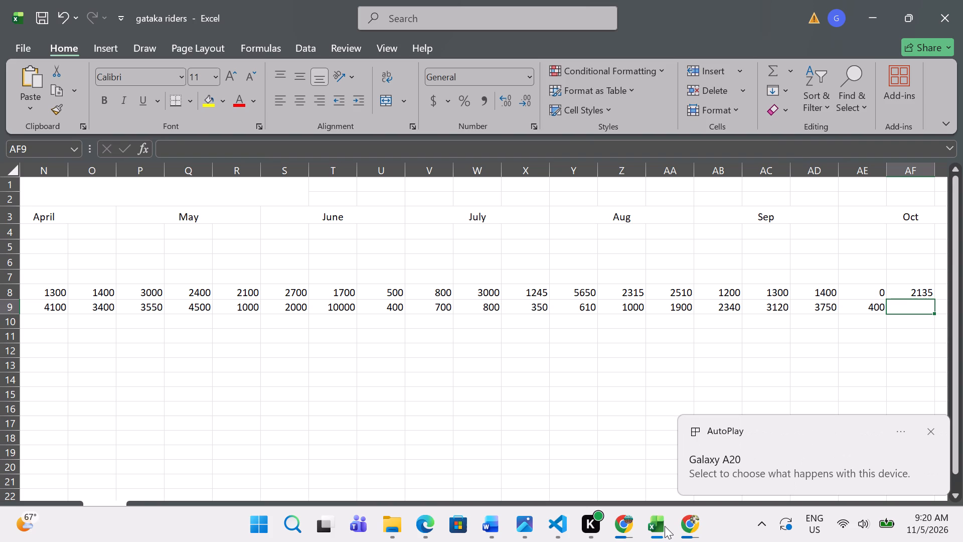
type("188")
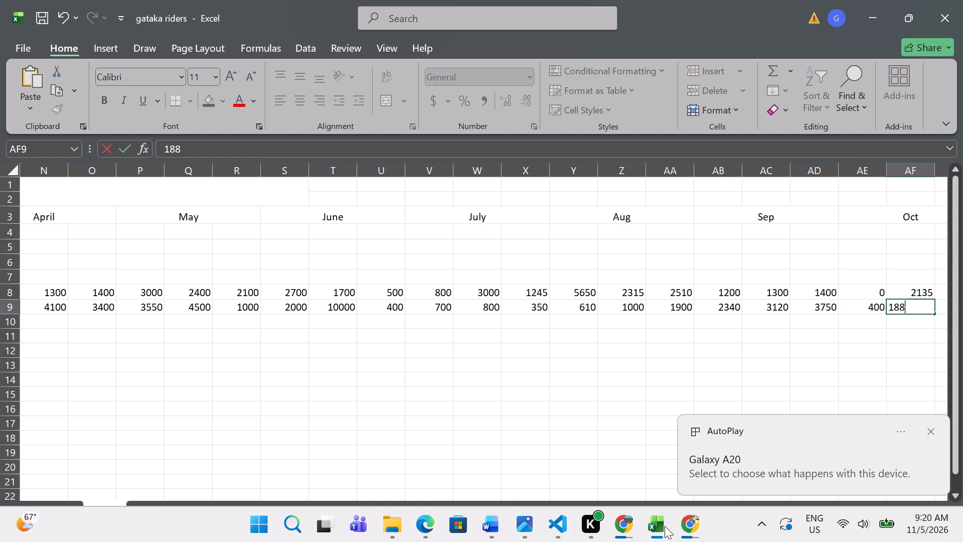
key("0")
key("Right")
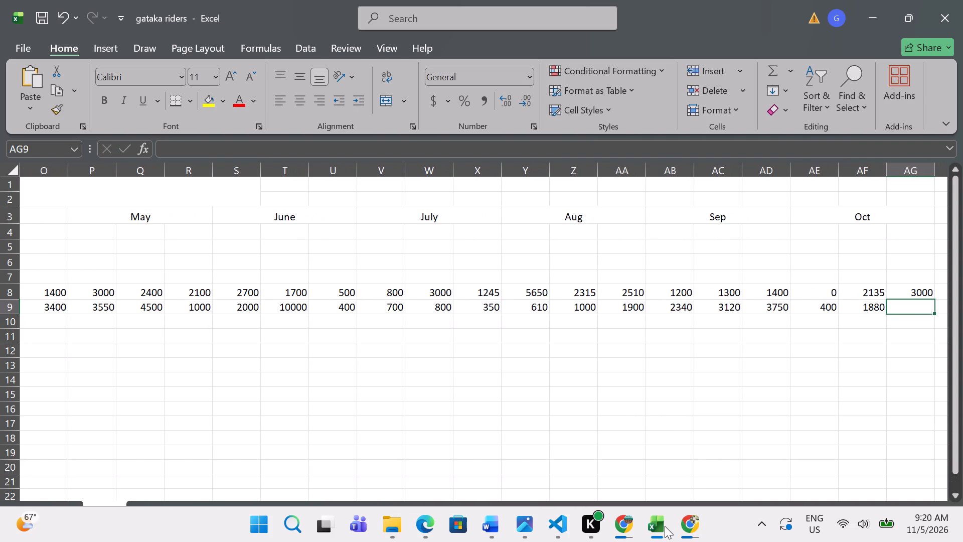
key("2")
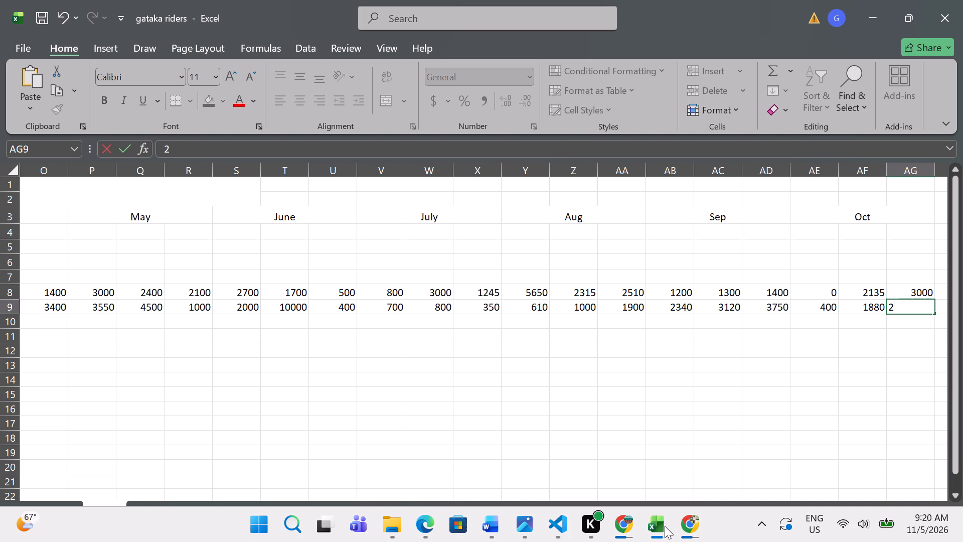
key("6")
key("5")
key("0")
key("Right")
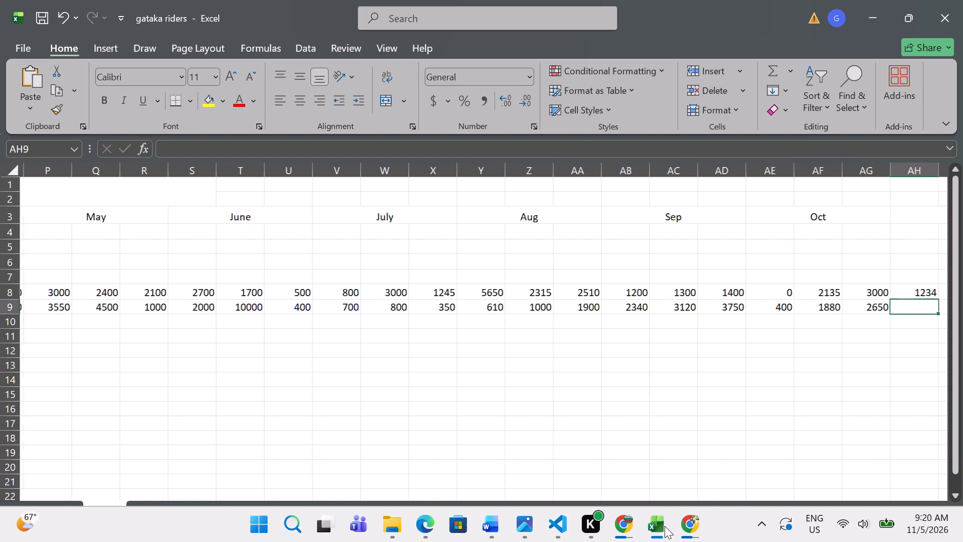
Enter the second member's November contributions in AH9 to AJ9: 2600, 1250 and 1320.
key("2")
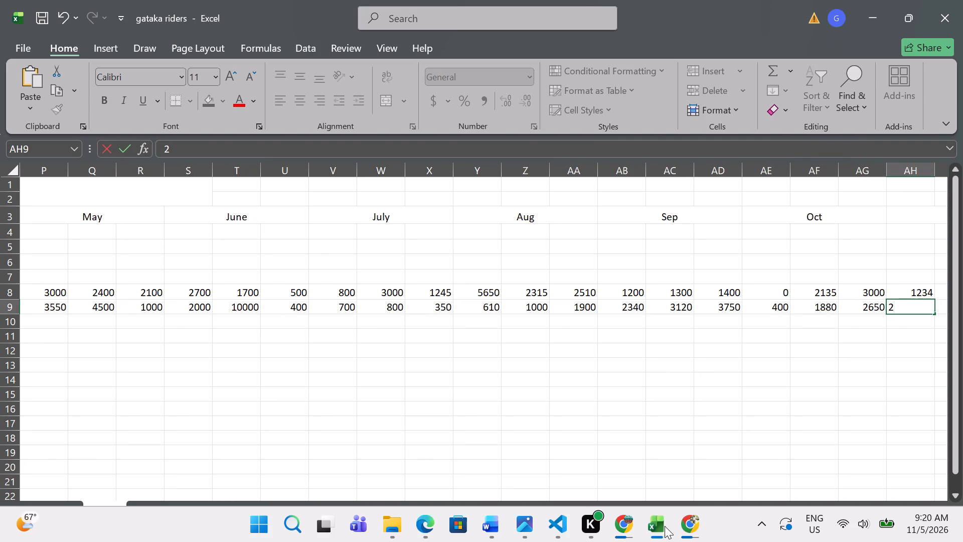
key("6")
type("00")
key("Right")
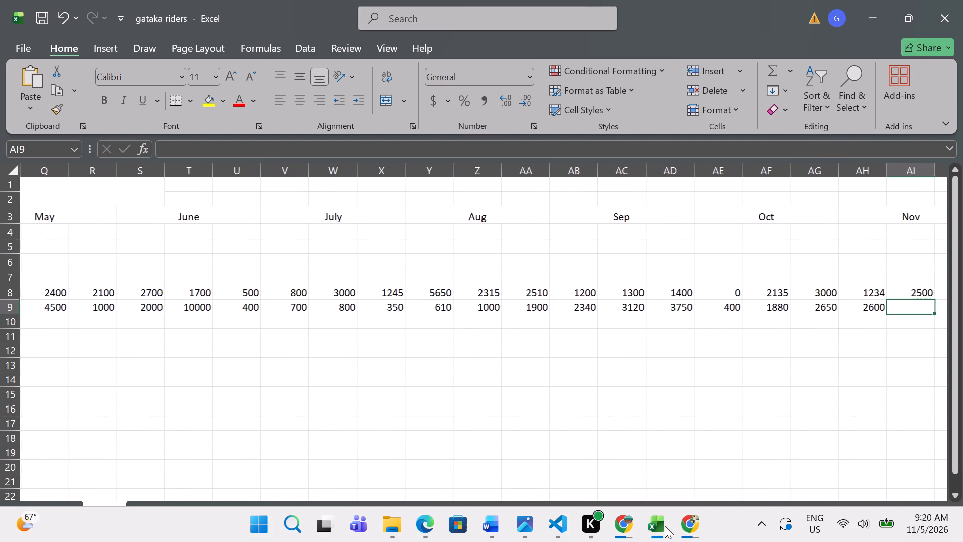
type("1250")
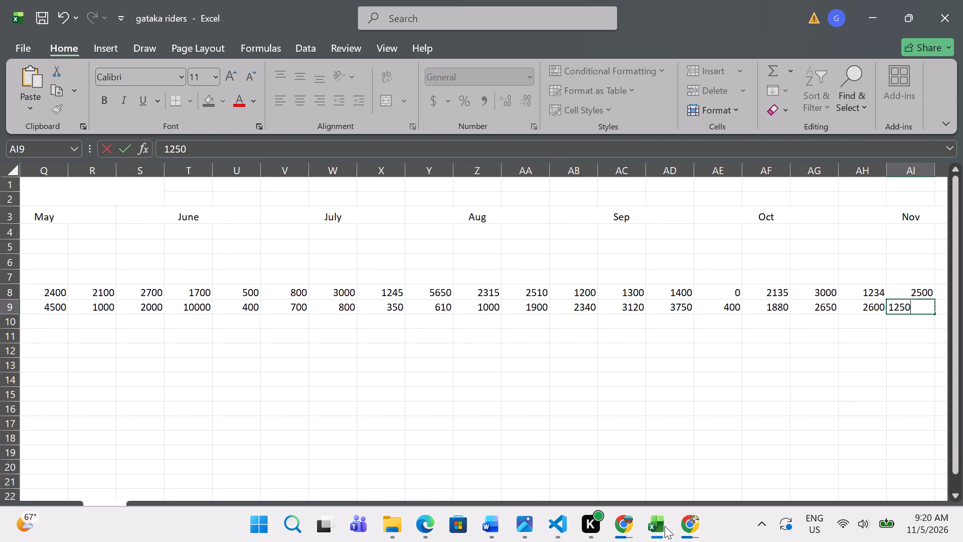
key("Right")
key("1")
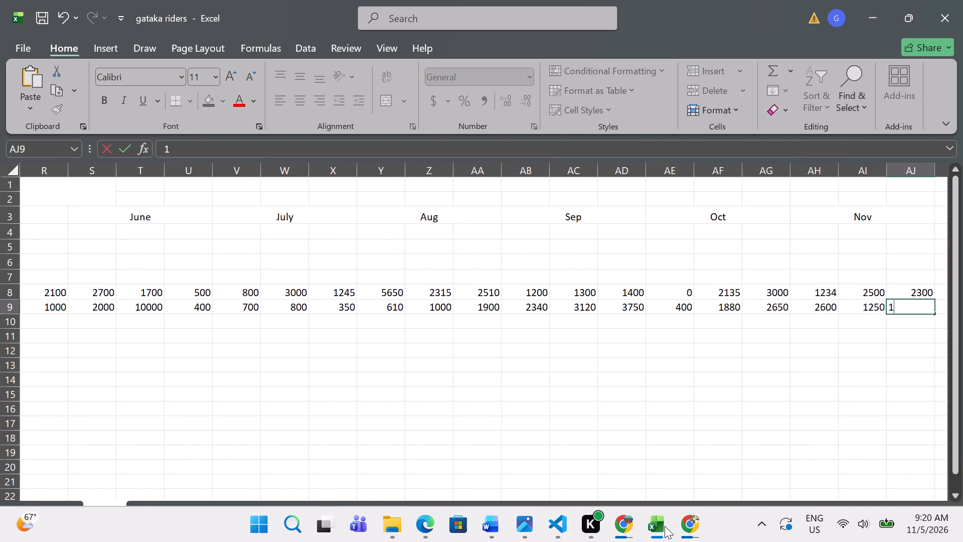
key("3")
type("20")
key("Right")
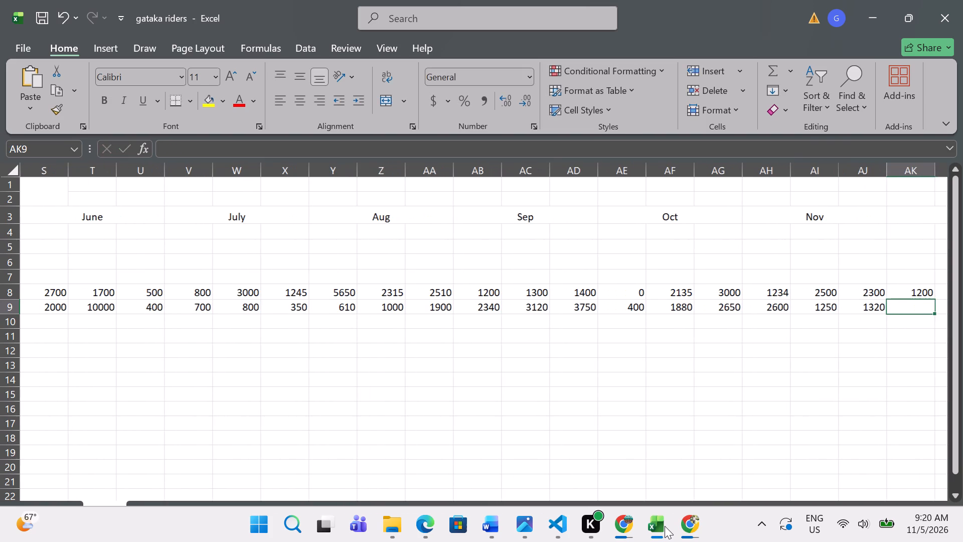
Enter the second member's December contributions in AK9 to AM9: 1200, 300 and 1200, and return to A10.
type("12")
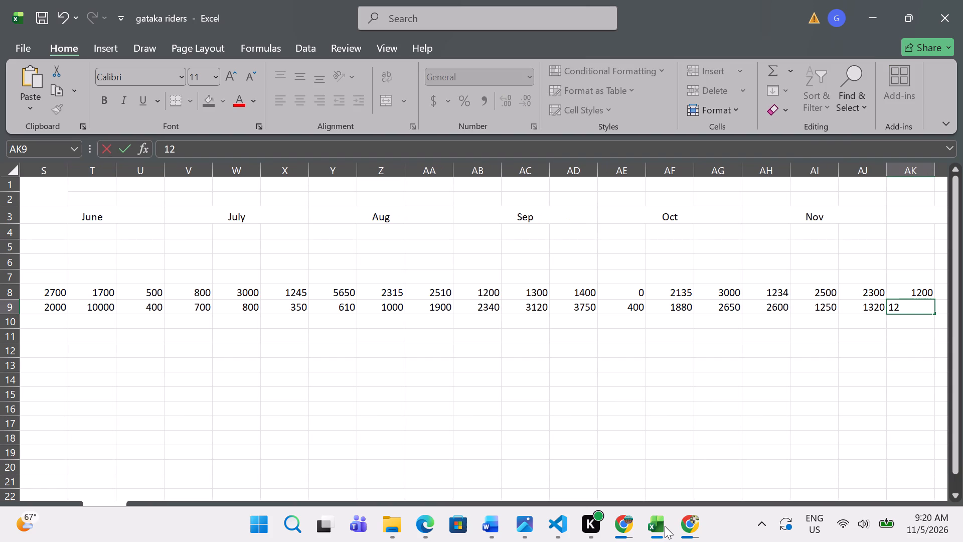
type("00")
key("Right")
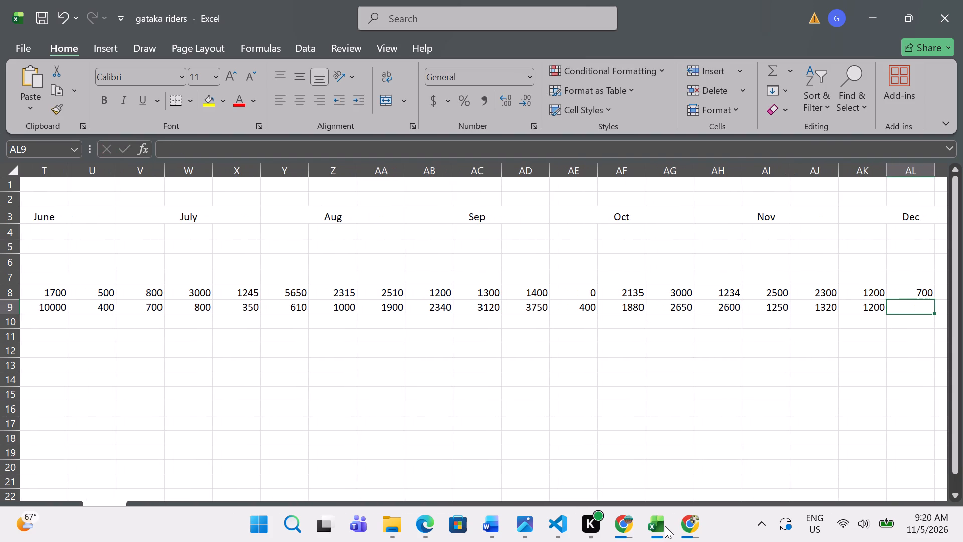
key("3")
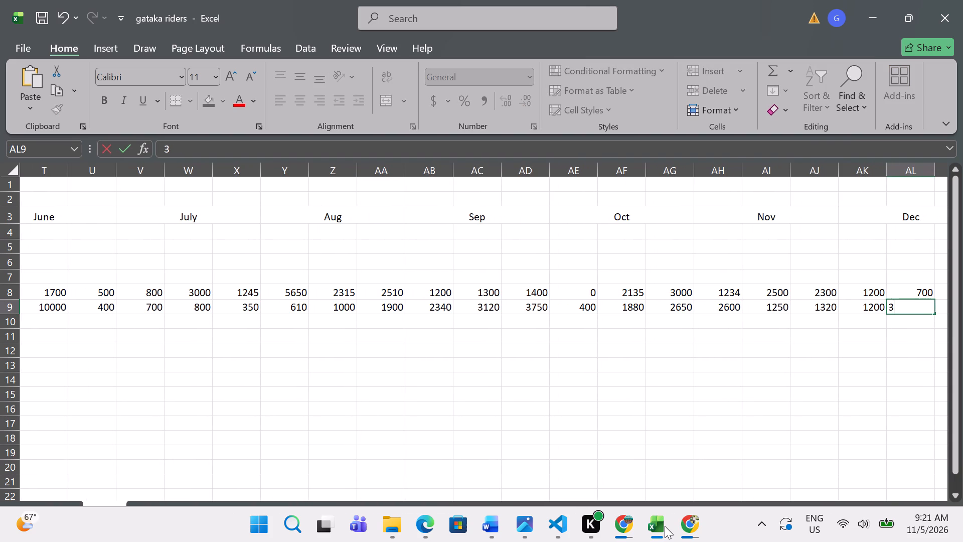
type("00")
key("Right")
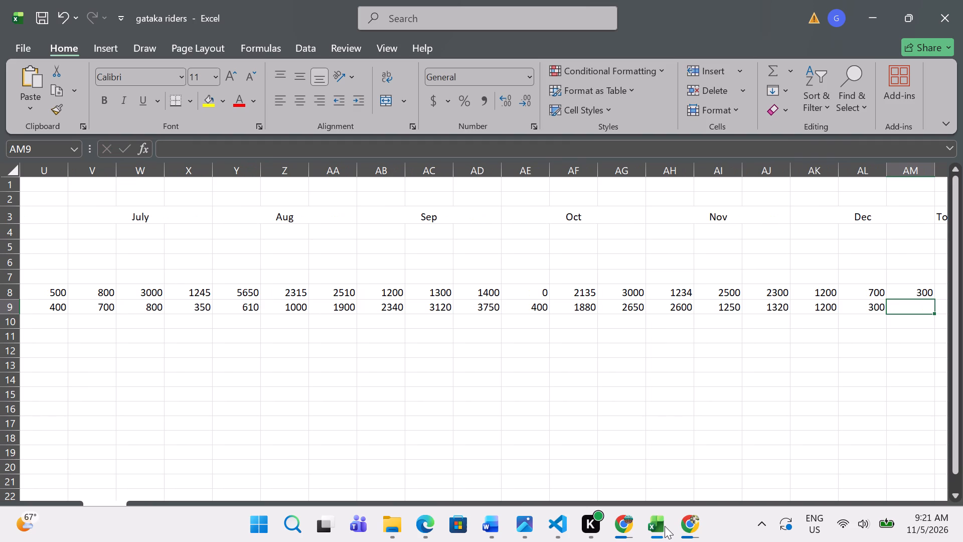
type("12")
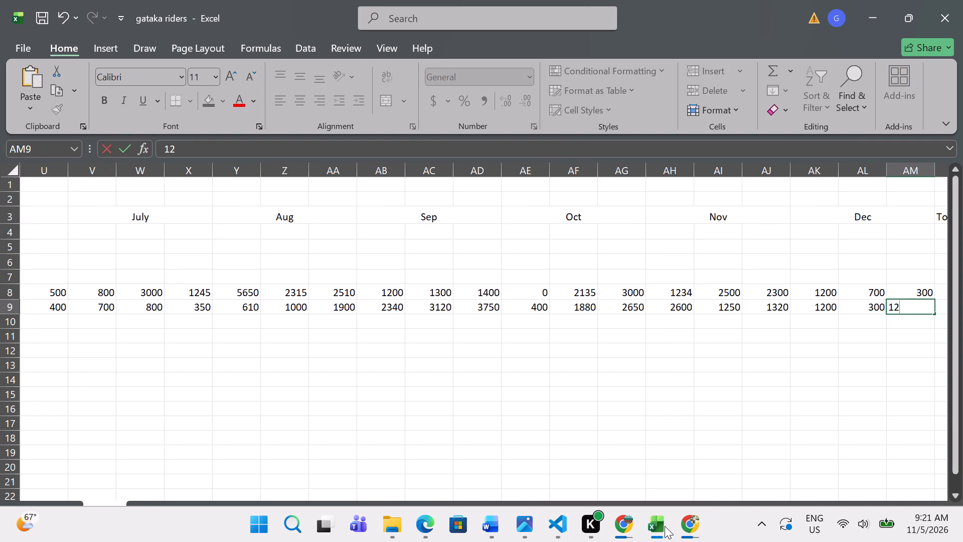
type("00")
scroll(259, 303, "right", 3)
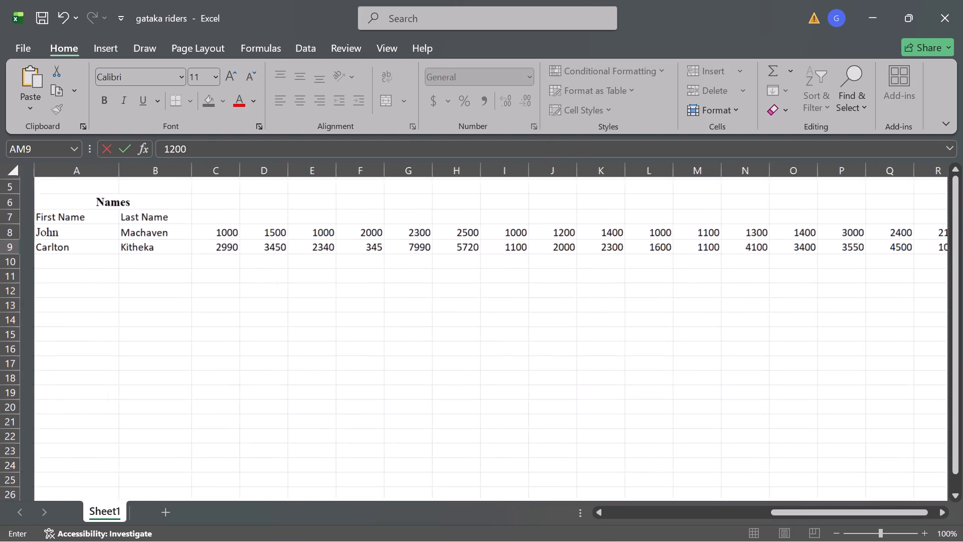
scroll(259, 303, "right", 5)
left_click(28, 258)
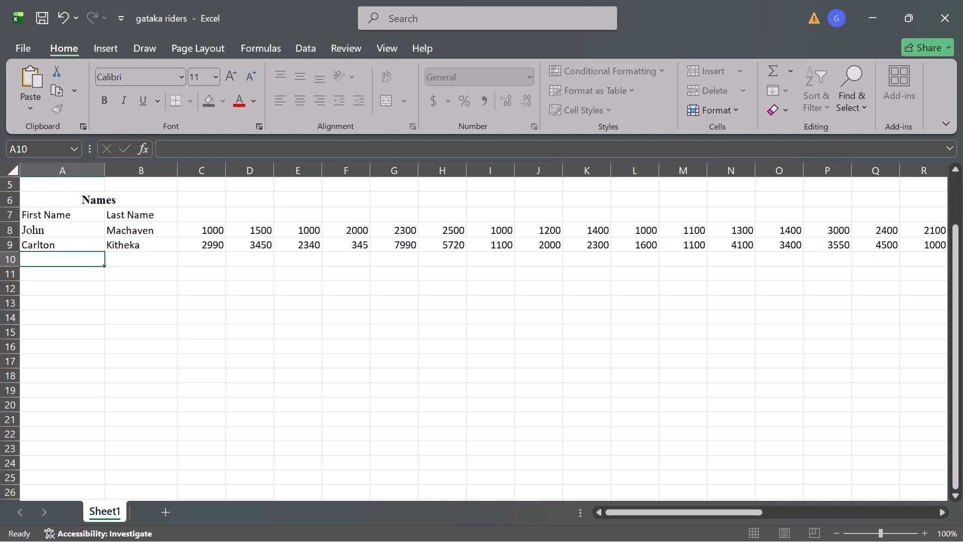
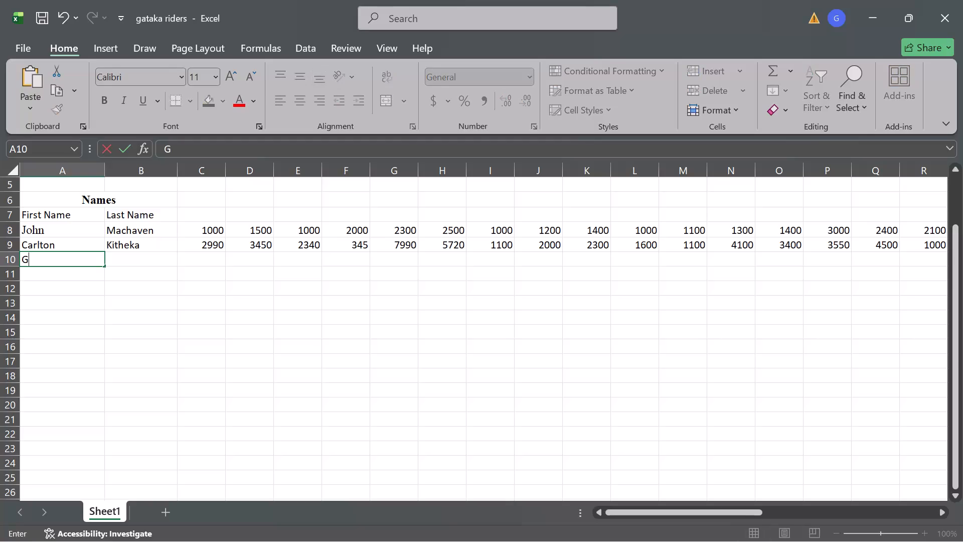
Enter the third member's first name in A10 and last name in B10.
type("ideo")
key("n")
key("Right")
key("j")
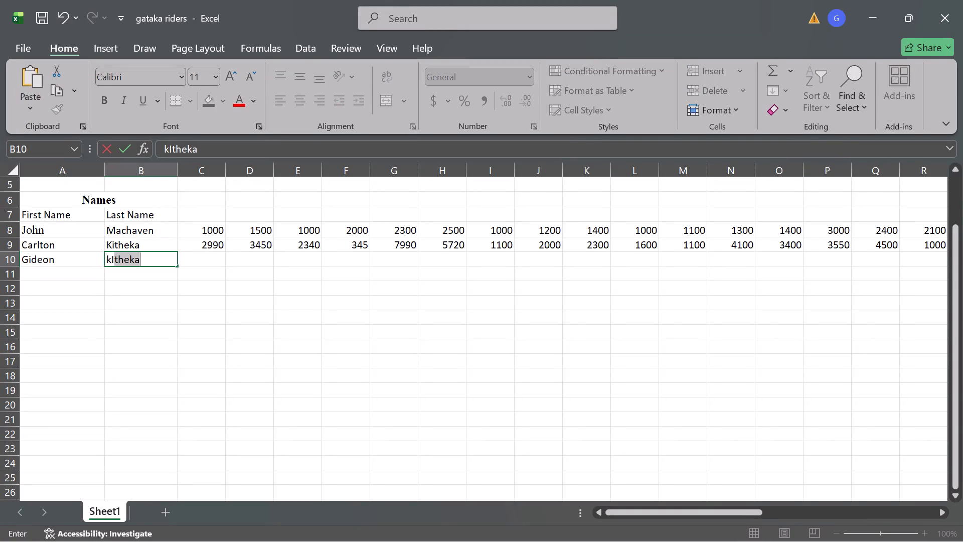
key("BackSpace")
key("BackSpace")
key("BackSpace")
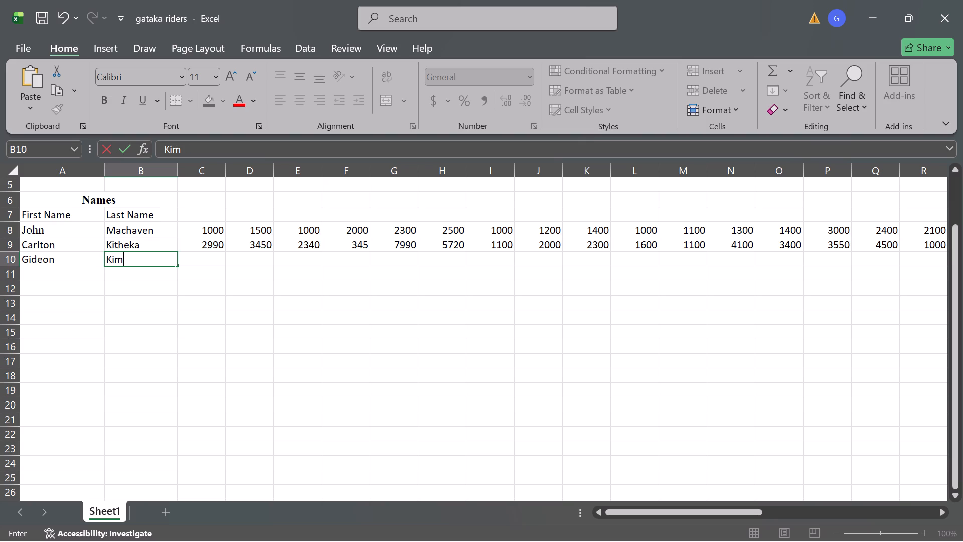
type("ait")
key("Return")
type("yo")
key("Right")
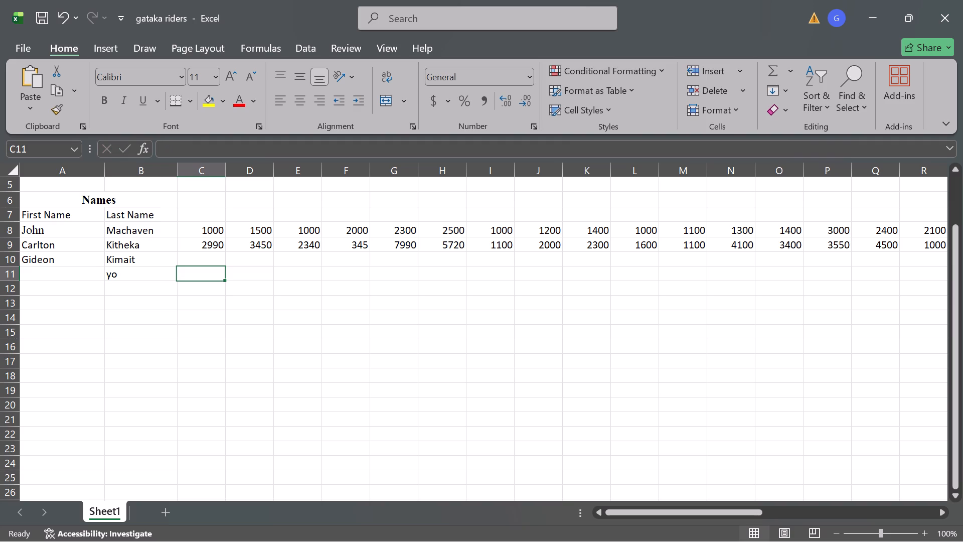
Clear the stray text from B11 and correct the third member's last name in B10.
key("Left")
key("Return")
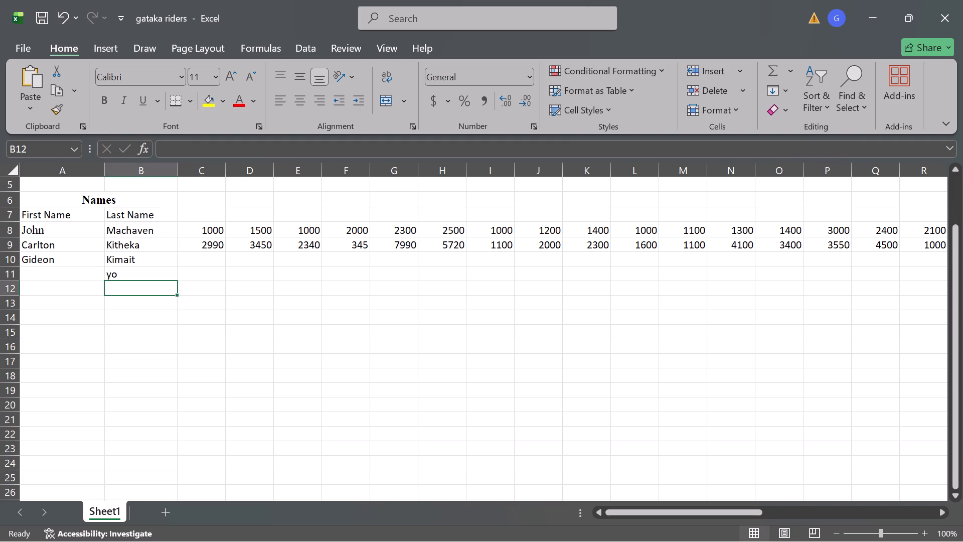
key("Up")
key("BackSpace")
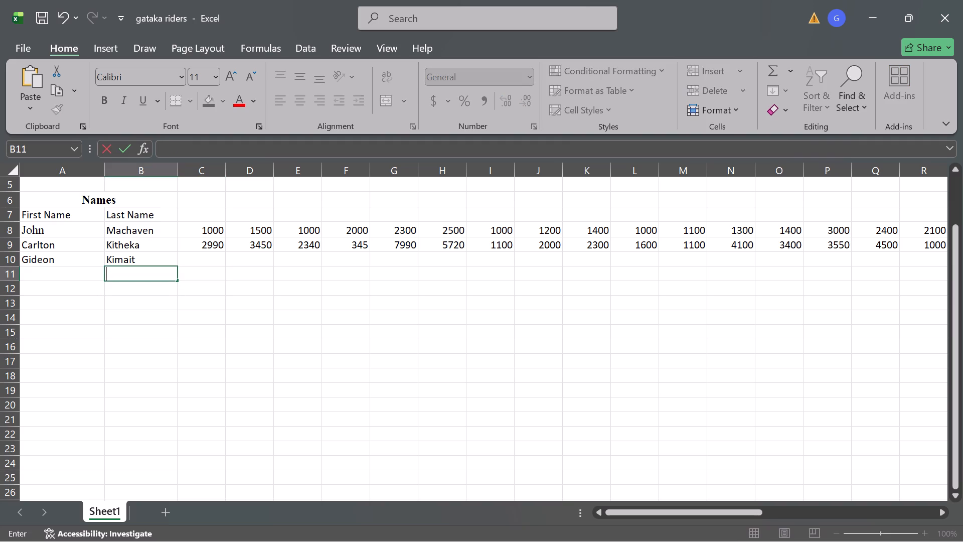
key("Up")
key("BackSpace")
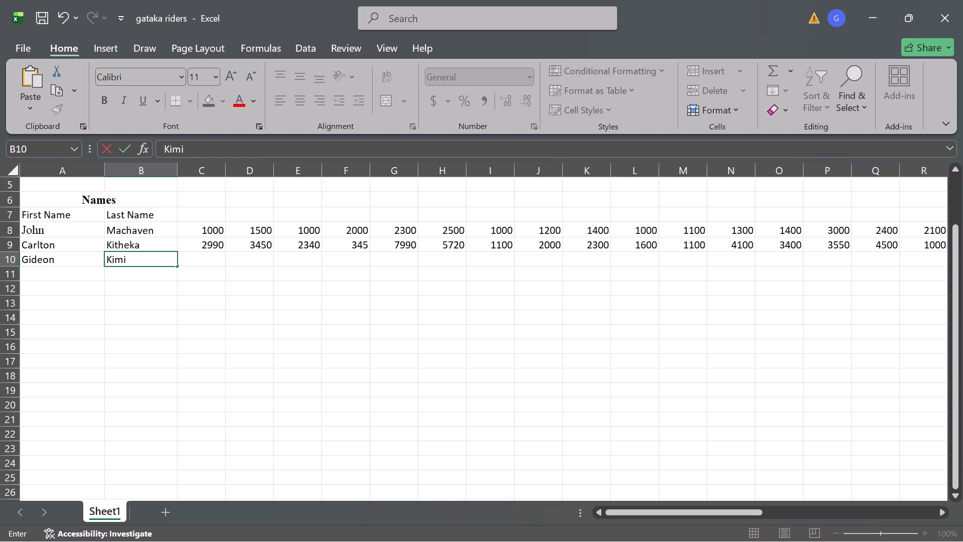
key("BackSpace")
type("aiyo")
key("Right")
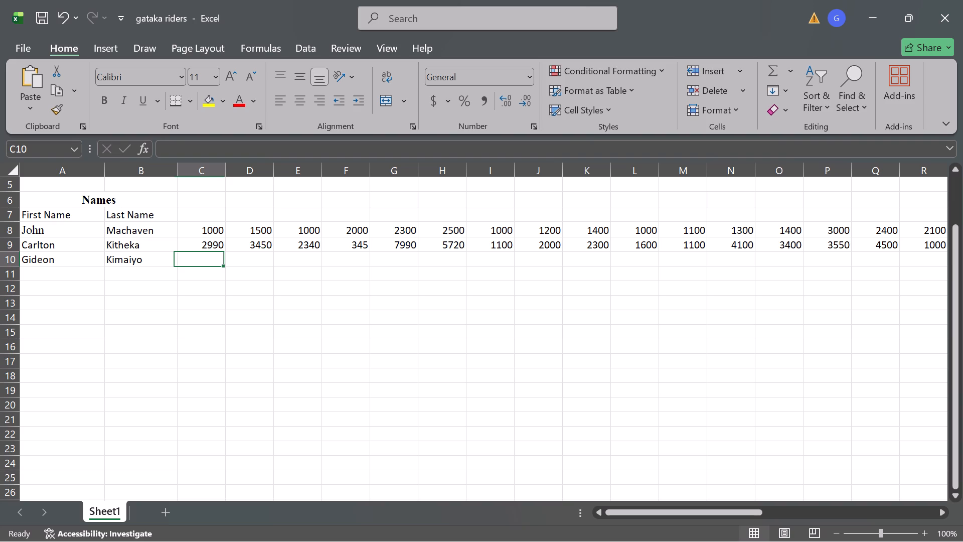
Enter 1200 in C10 and 2300 in D10 for the third member.
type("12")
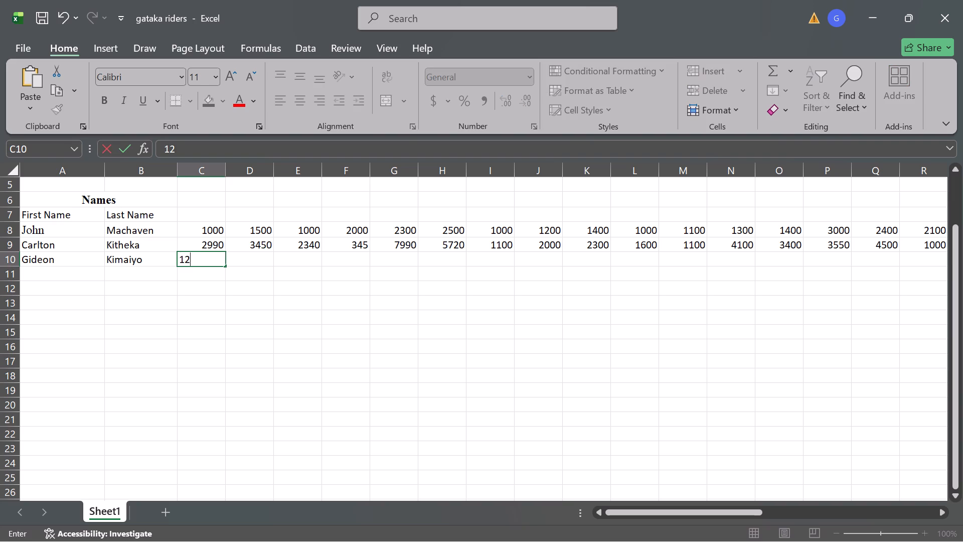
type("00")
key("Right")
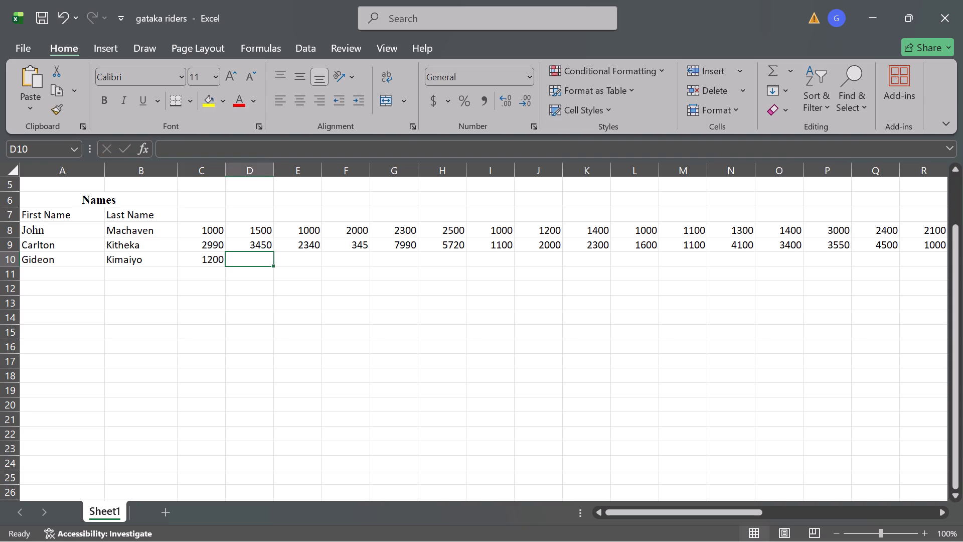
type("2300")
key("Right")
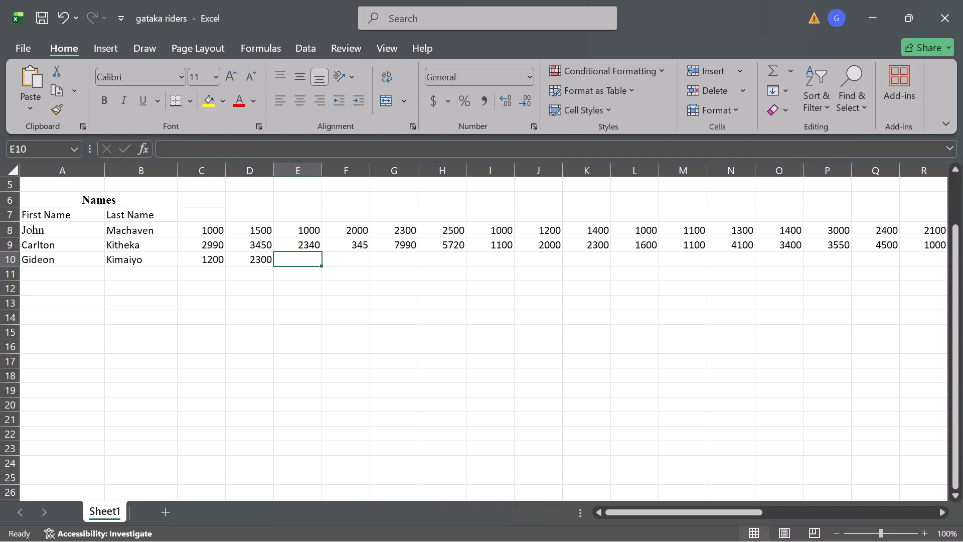
Clear the members' contribution values from C8, C9 and C10.
left_click(223, 236)
key("BackSpace")
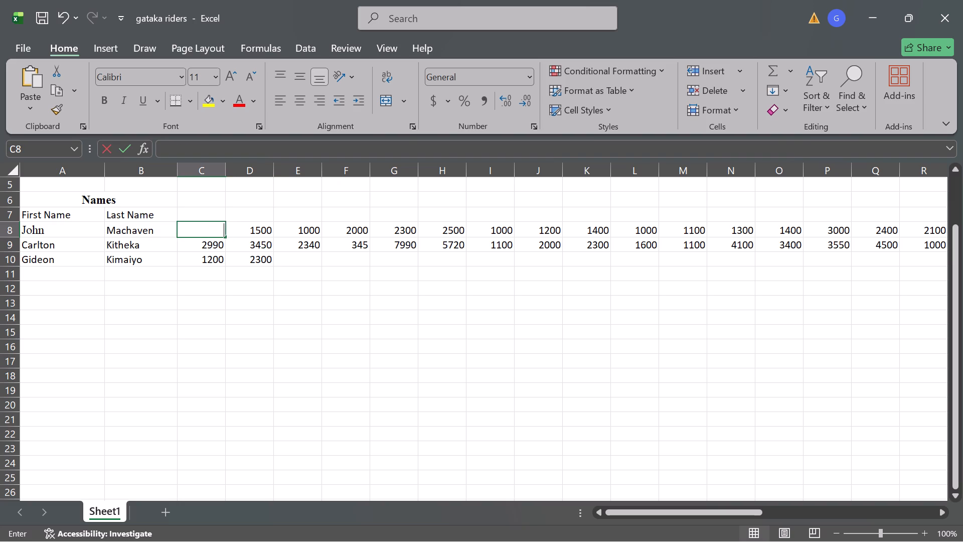
key("Down")
key("Return")
key("BackSpace")
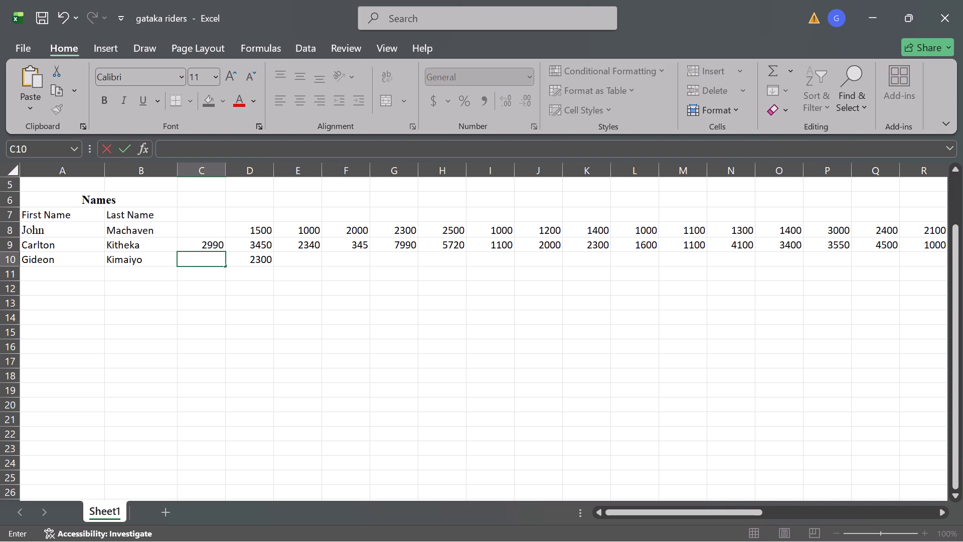
key("Up")
key("Return")
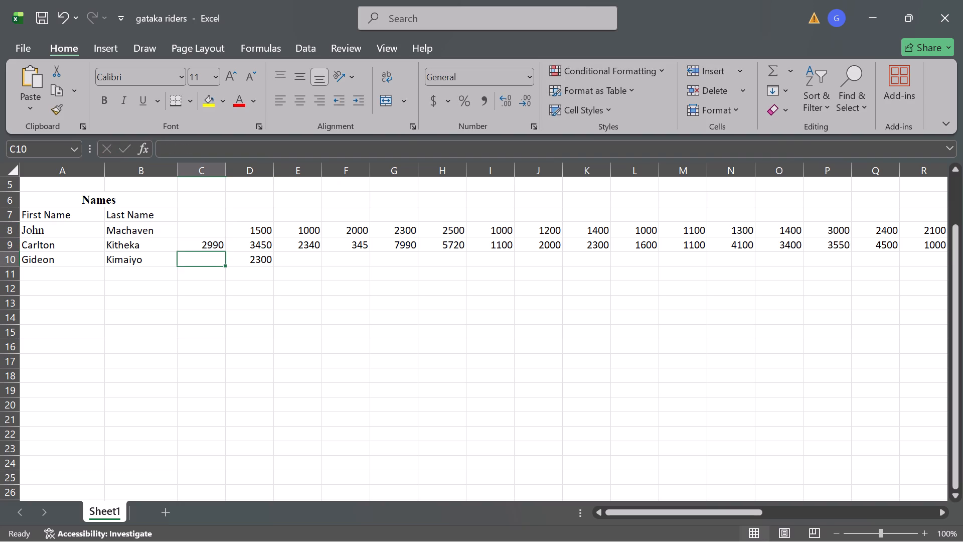
key("Up")
key("BackSpace")
key("Right")
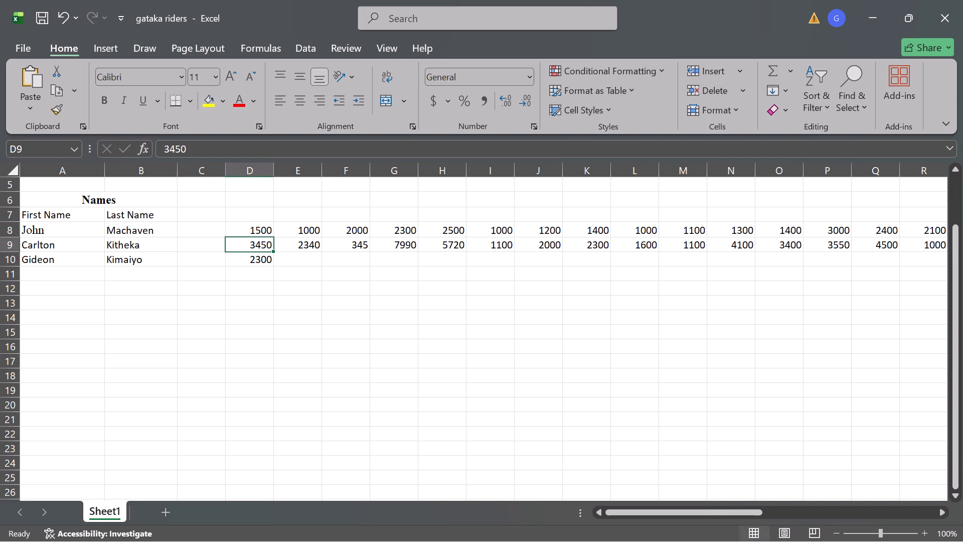
Enter the third member's remaining January contributions in E10 and F10: 1200 and 2145.
key("Right")
key("Down")
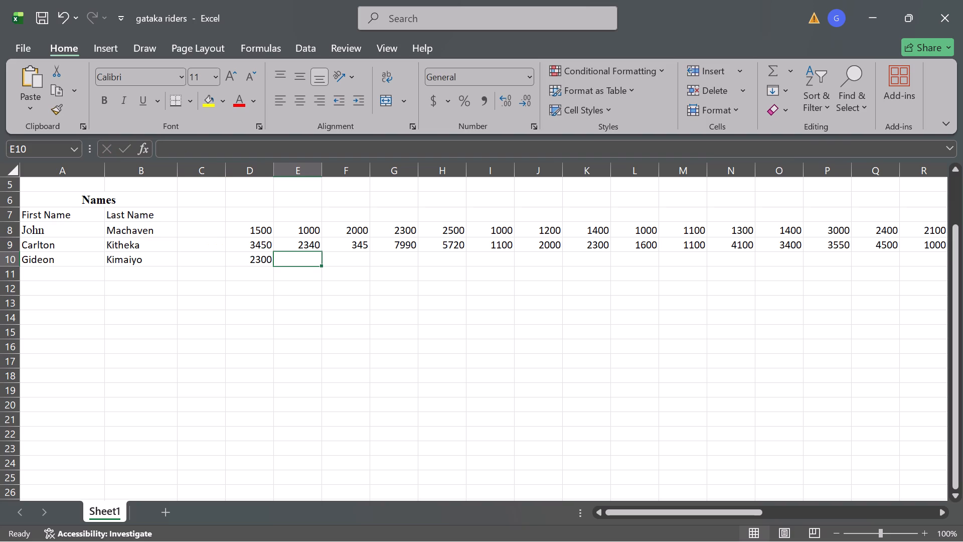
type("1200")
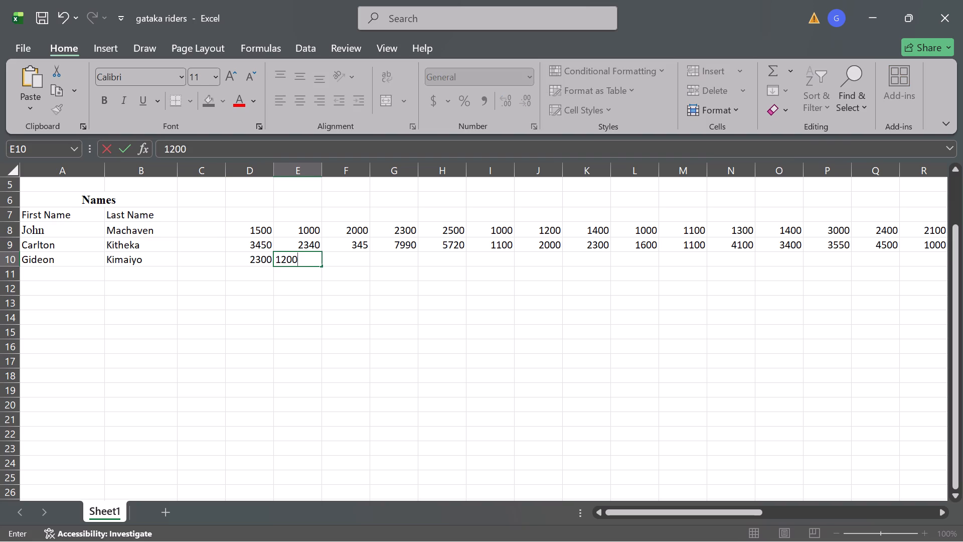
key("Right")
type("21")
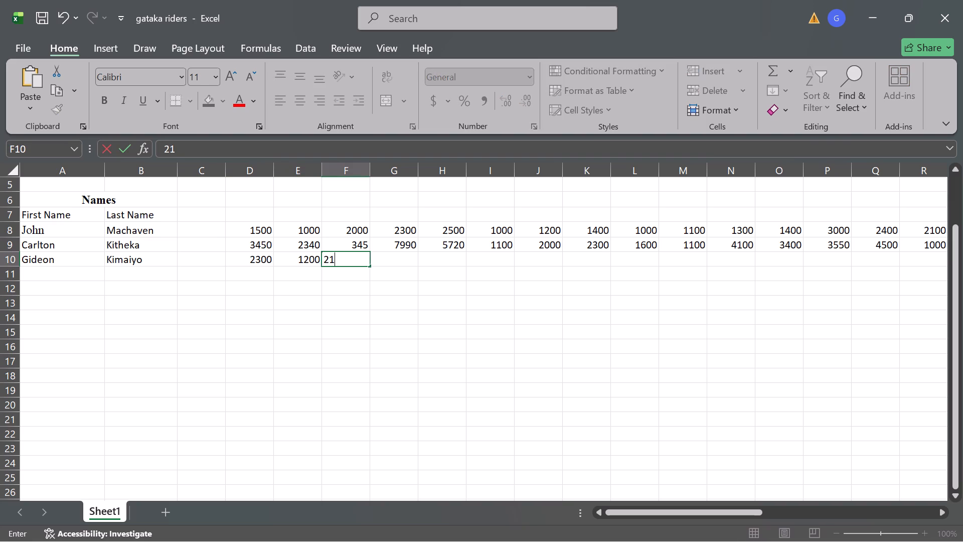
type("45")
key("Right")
Enter the third member's February contributions in G10 to I10: 2100, 3100 and 3200.
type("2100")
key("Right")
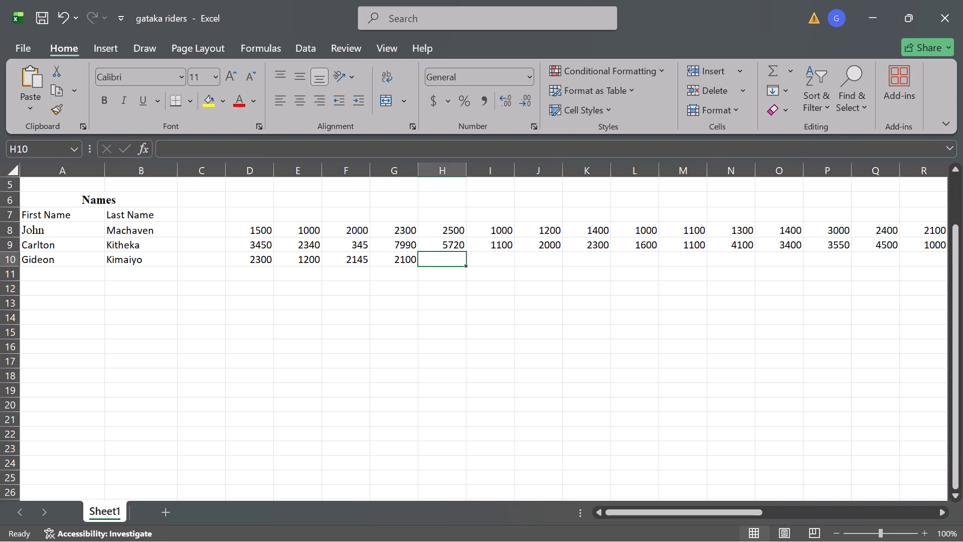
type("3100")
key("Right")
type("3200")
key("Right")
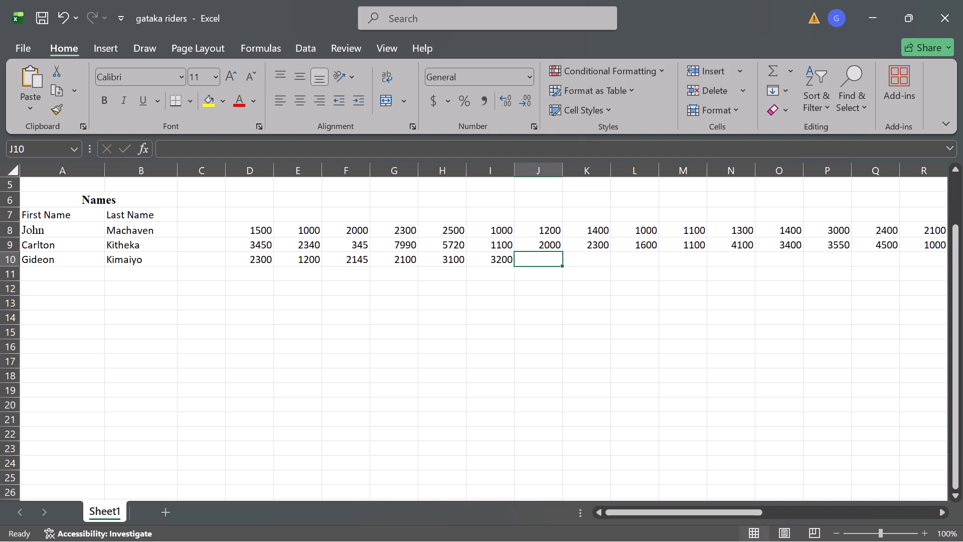
Enter the third member's March contributions in J10 to L10: 2345, 1245 and 23100.
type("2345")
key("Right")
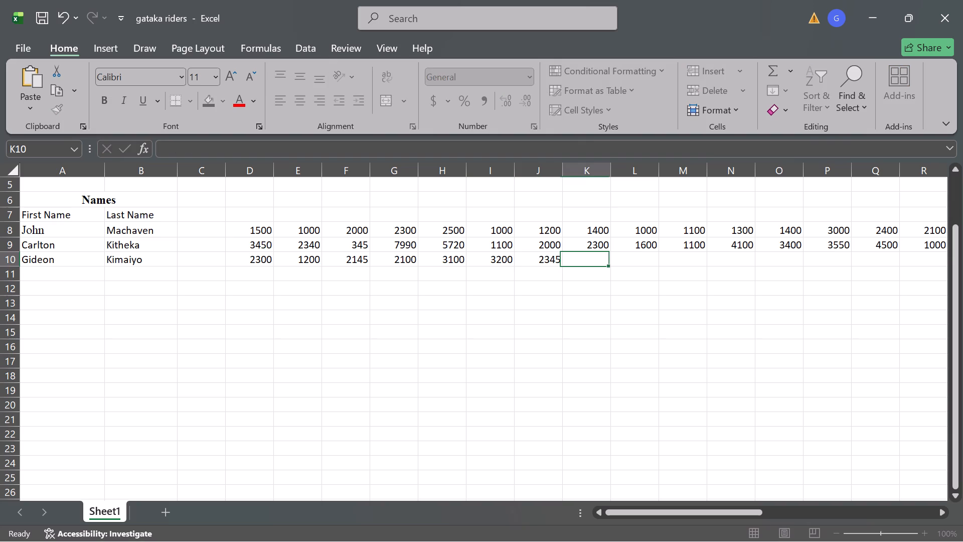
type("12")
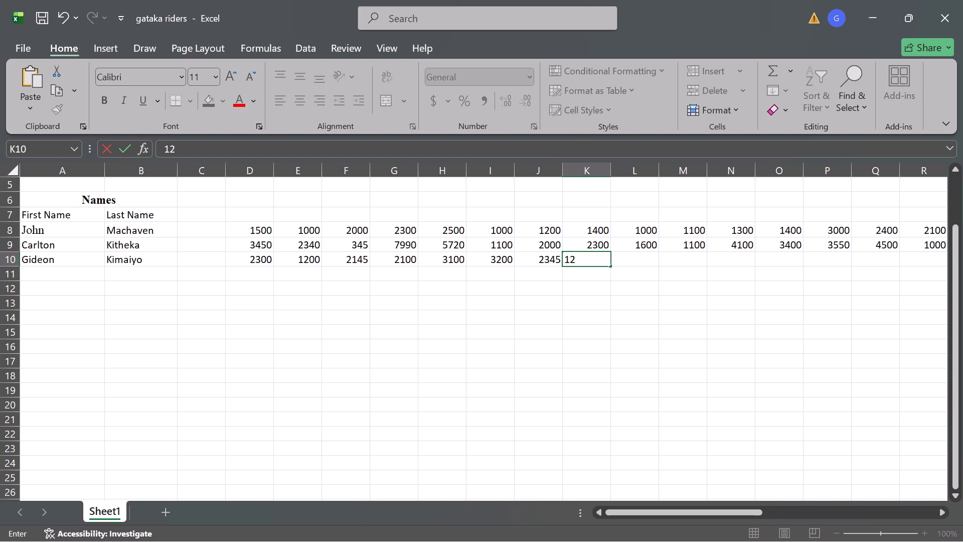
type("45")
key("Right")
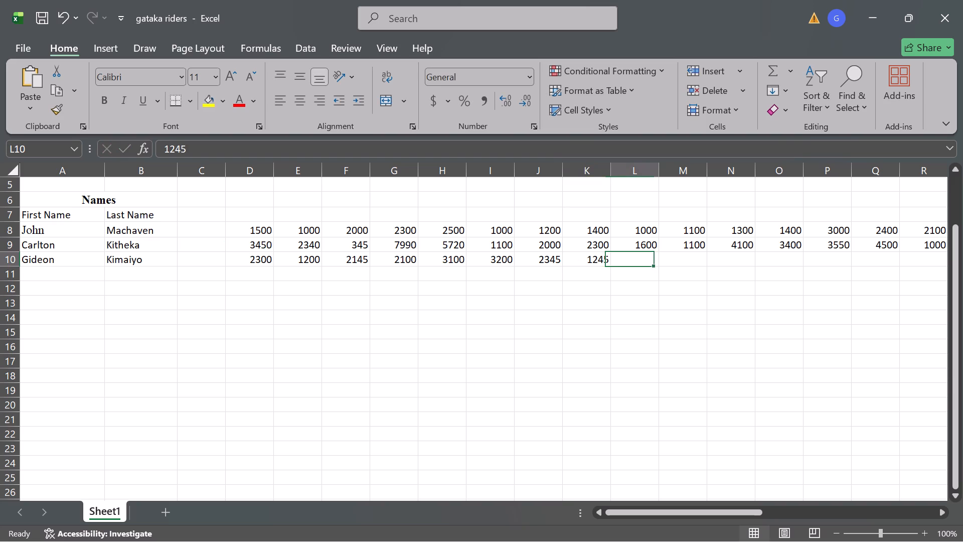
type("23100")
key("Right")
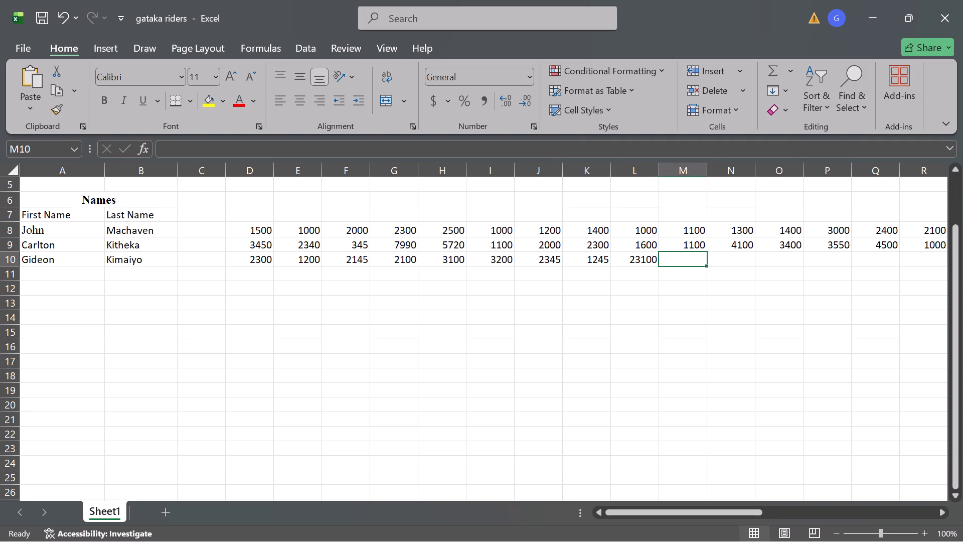
Enter the third member's April contributions in M10 to O10: 2100, 1300 and 1200.
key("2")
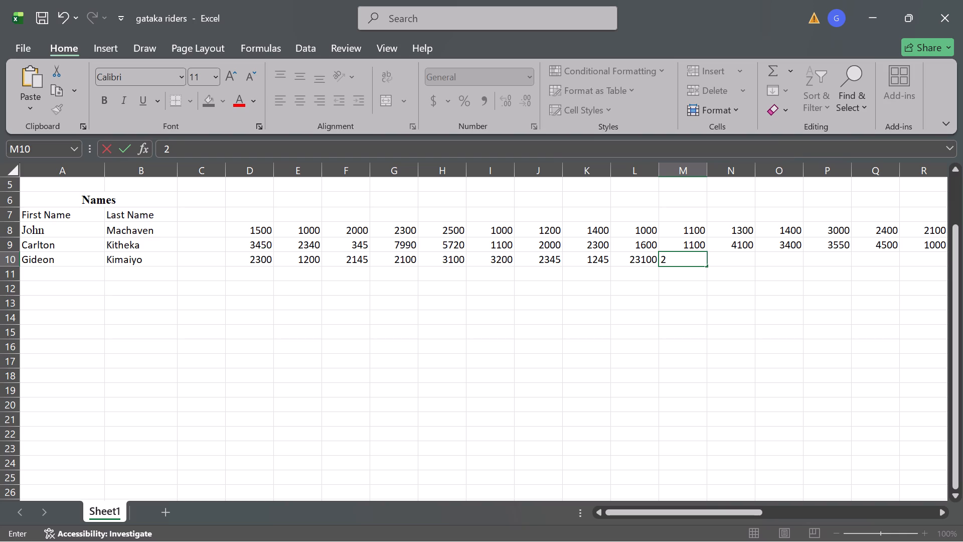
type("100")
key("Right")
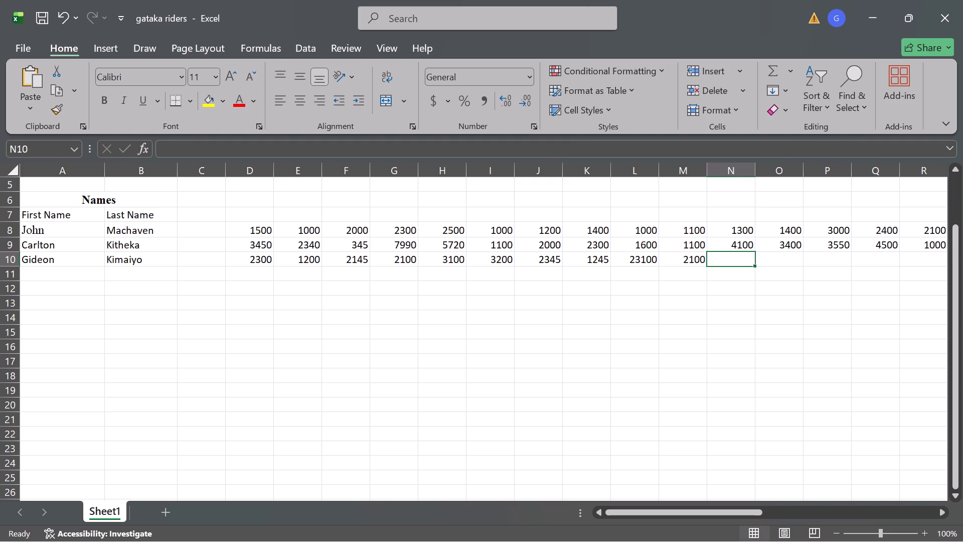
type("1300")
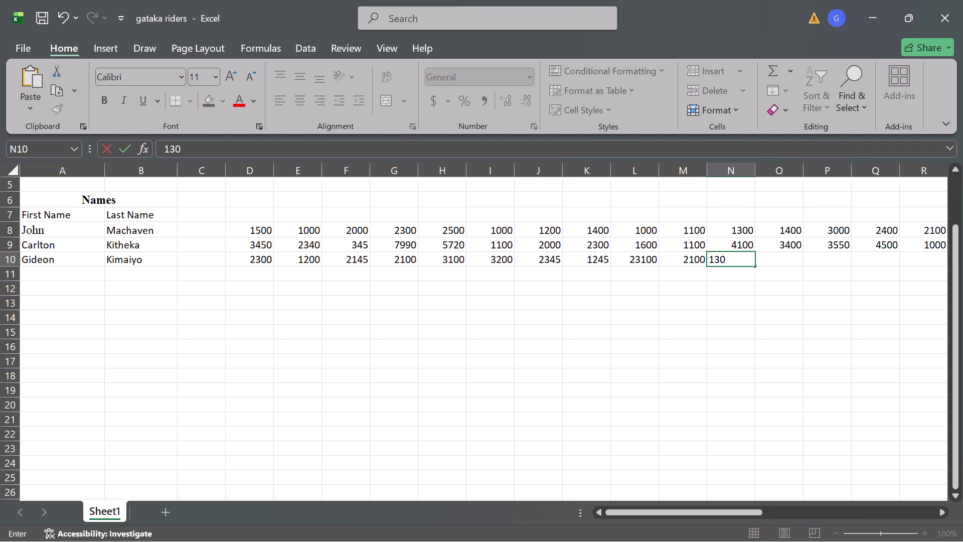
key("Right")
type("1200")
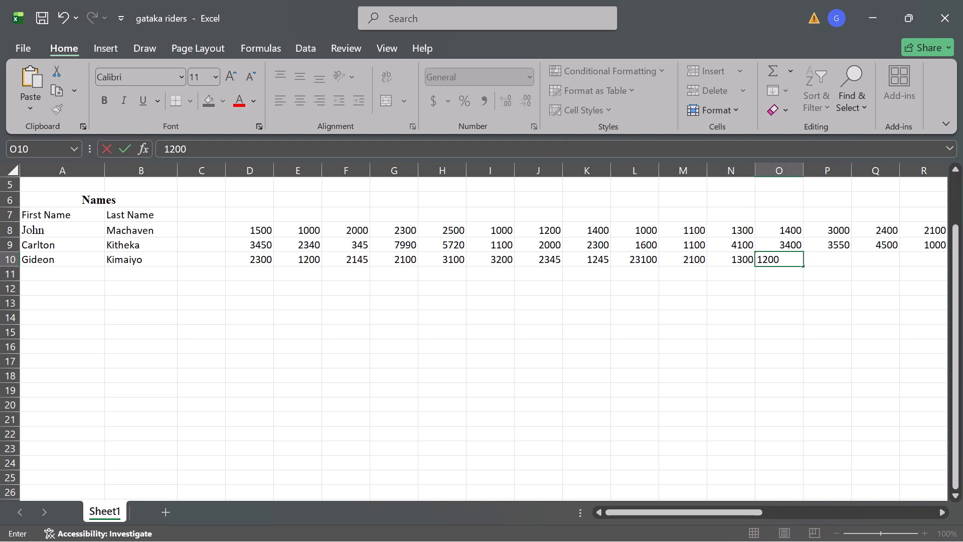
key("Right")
Enter the third member's May contributions in P10 to R10: 3210, 400 and 500.
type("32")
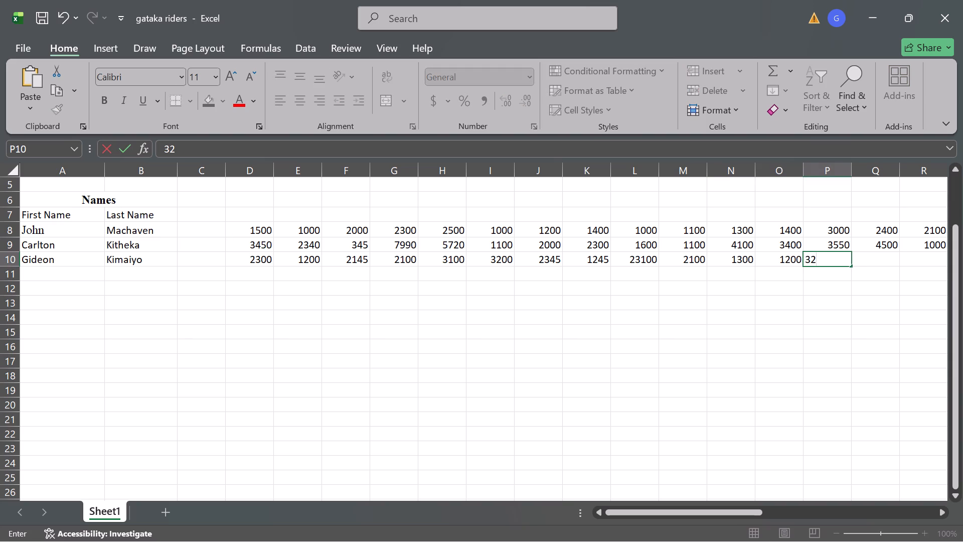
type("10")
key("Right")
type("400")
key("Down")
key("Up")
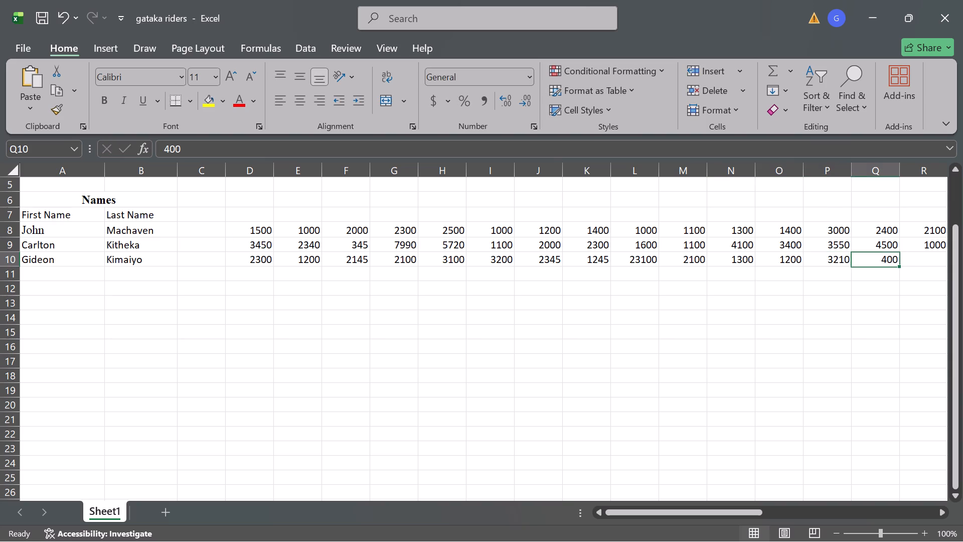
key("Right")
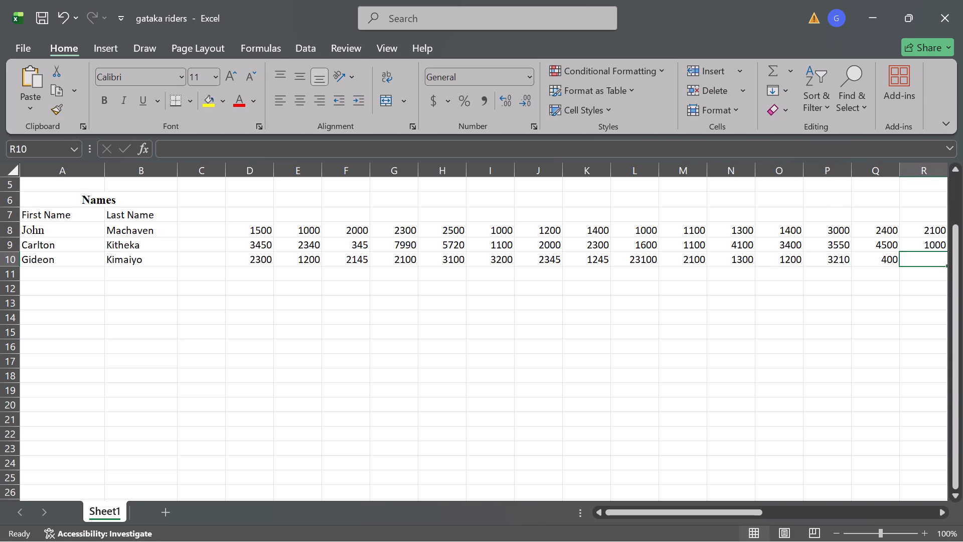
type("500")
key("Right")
Enter the third member's June contributions in S10 to U10: 400, 320 and 1000.
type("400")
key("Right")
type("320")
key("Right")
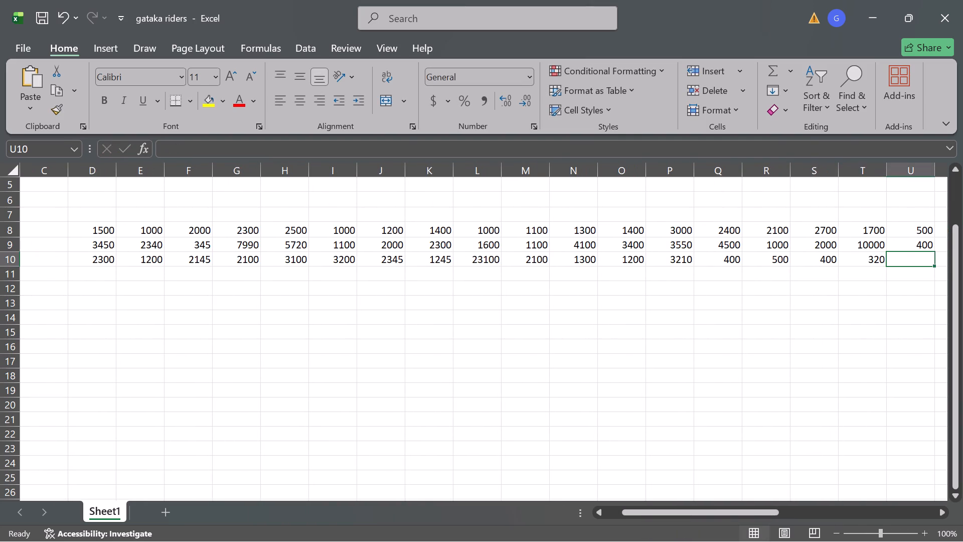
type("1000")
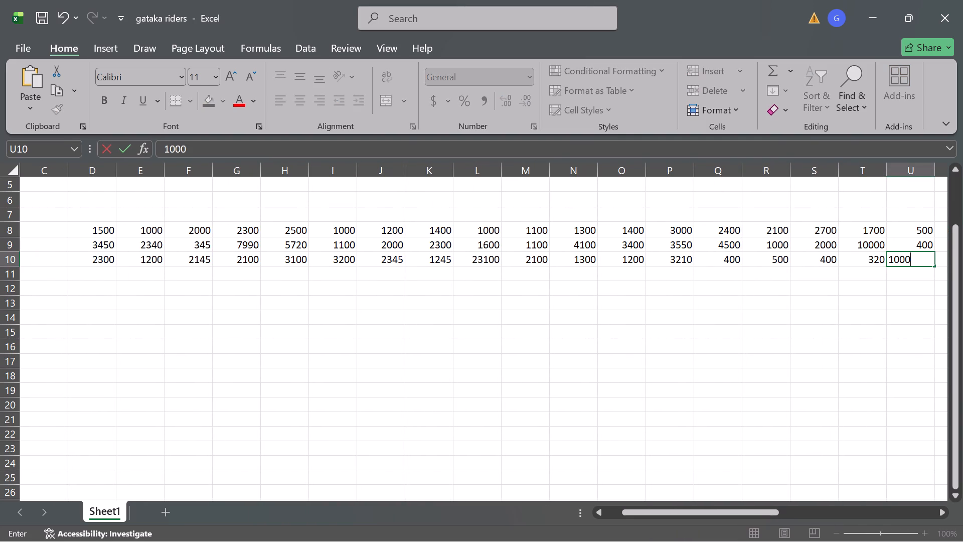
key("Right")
Enter the third member's July contributions in V10 to X10: 2315, 2010 and 1010.
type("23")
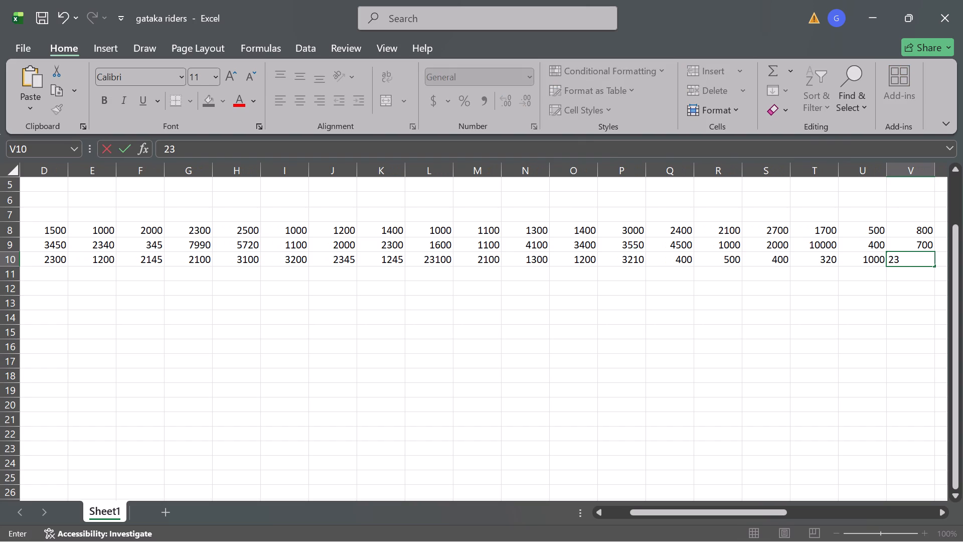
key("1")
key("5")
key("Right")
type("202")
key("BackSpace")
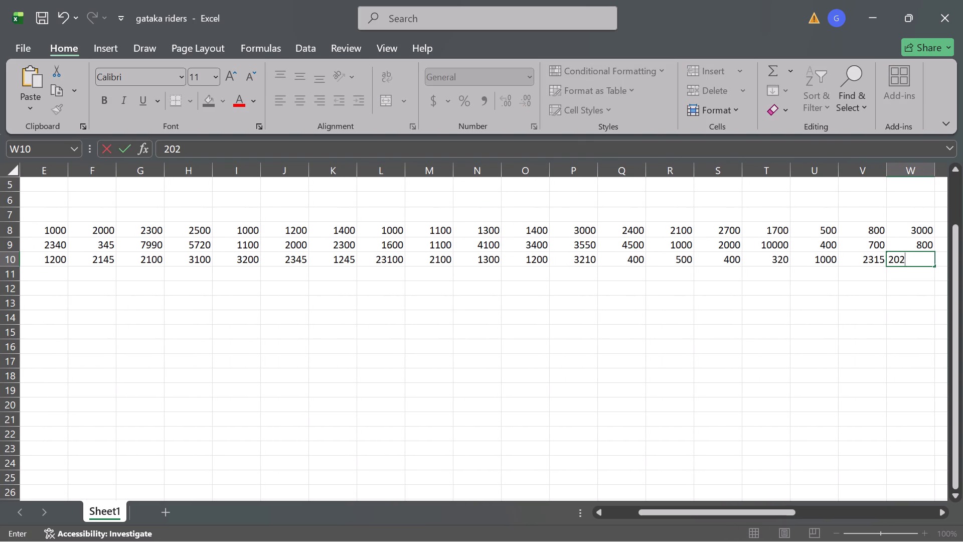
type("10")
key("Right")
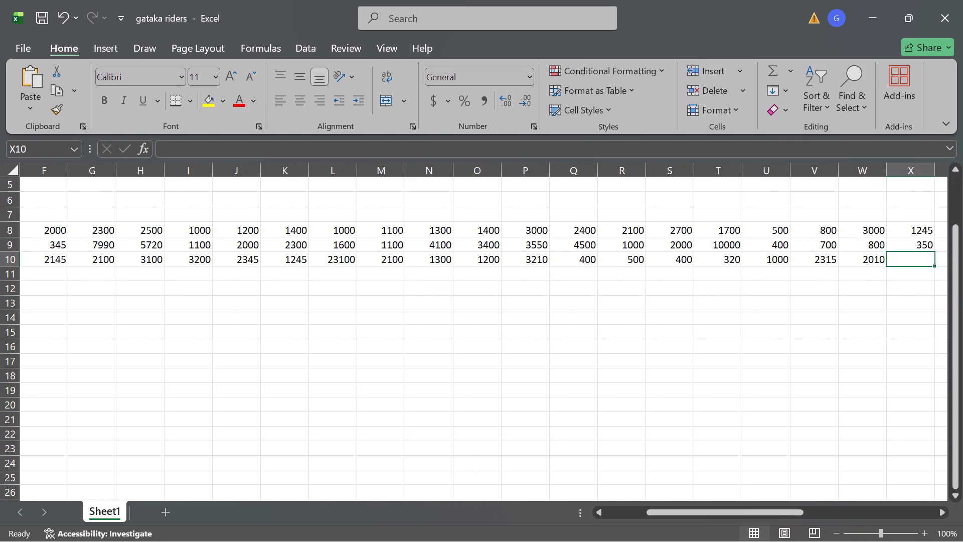
scroll(410, 250, "up", 2)
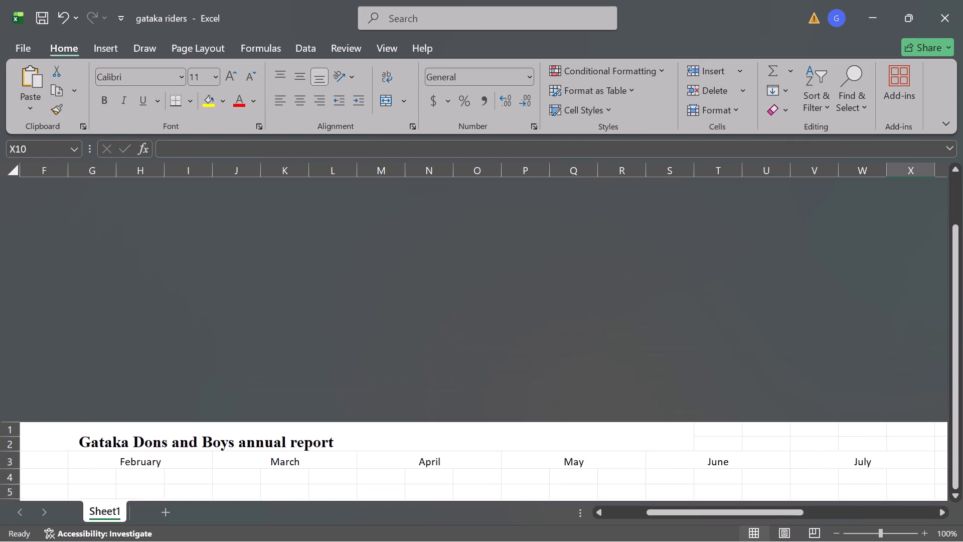
scroll(410, 250, "down", 4)
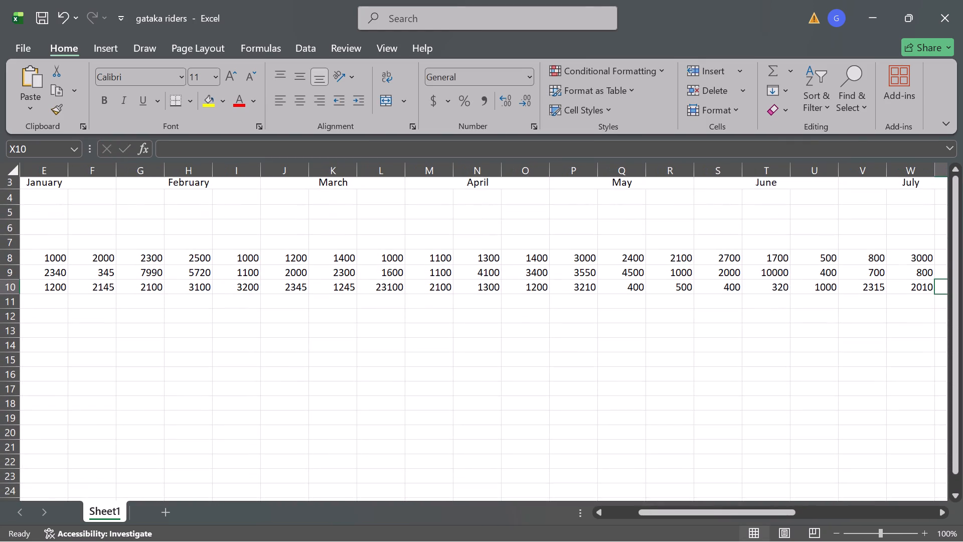
scroll(410, 250, "down", 1)
scroll(285, 348, "down", 1)
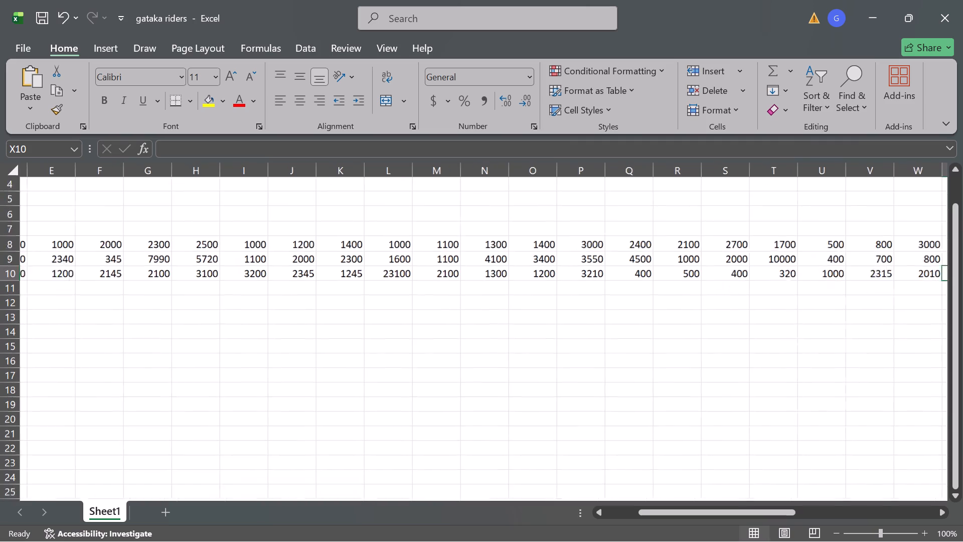
scroll(285, 348, "down", 1)
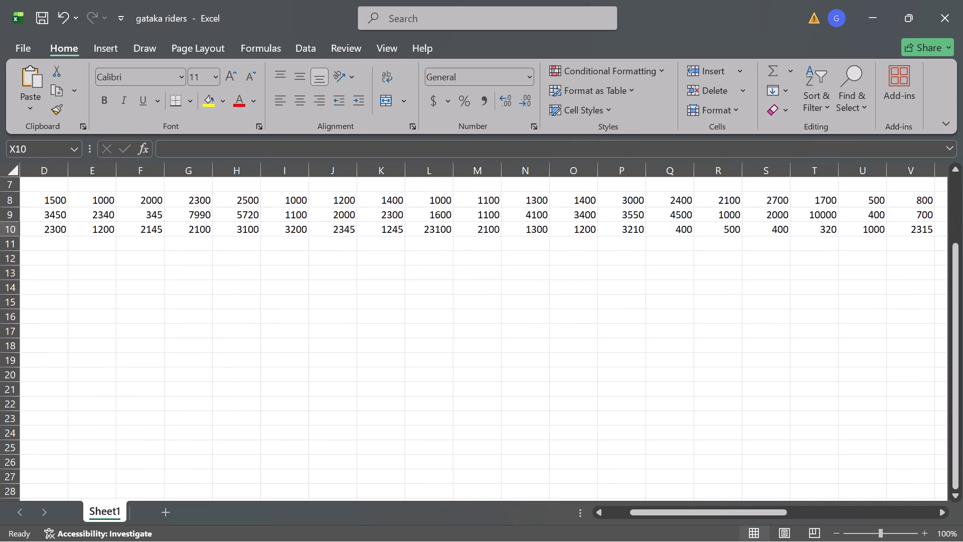
scroll(542, 390, "left", 3)
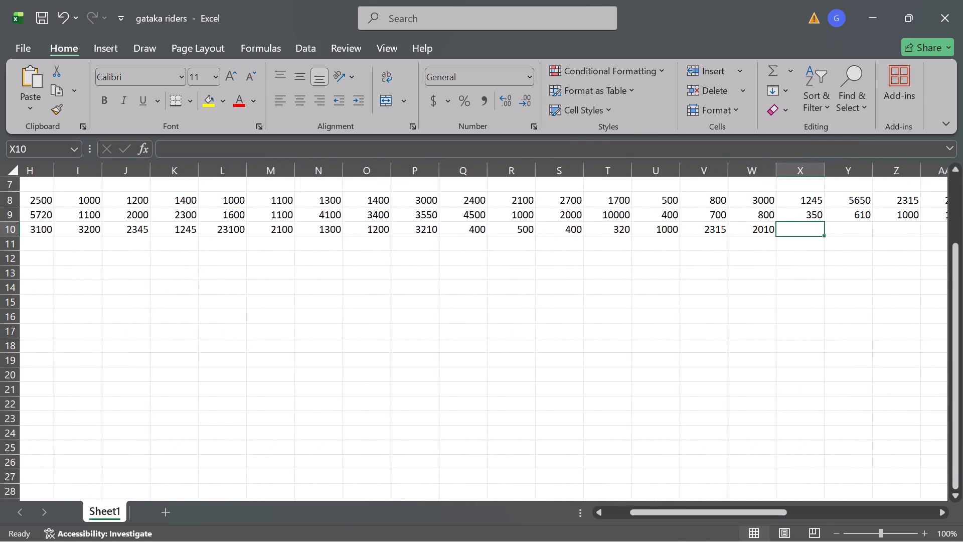
scroll(542, 390, "left", 4)
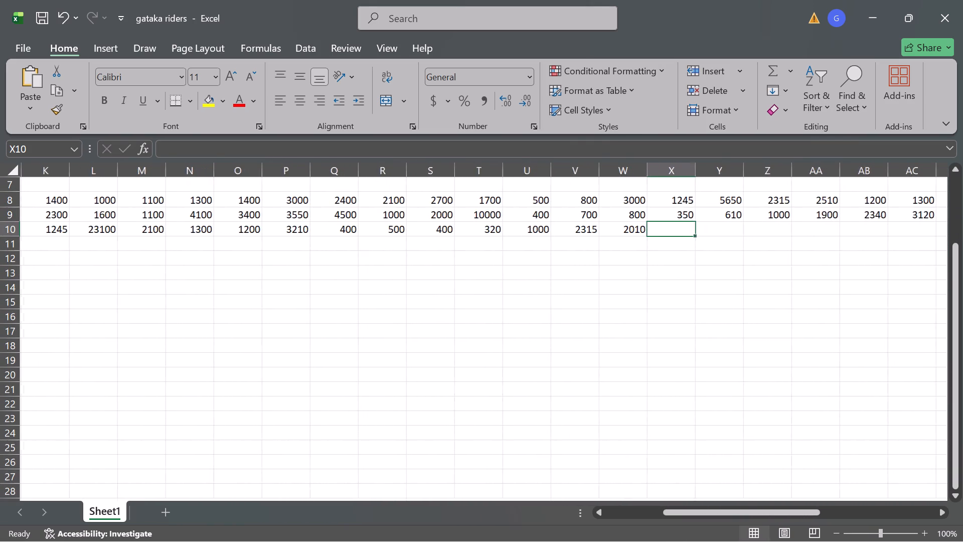
scroll(542, 390, "left", 1)
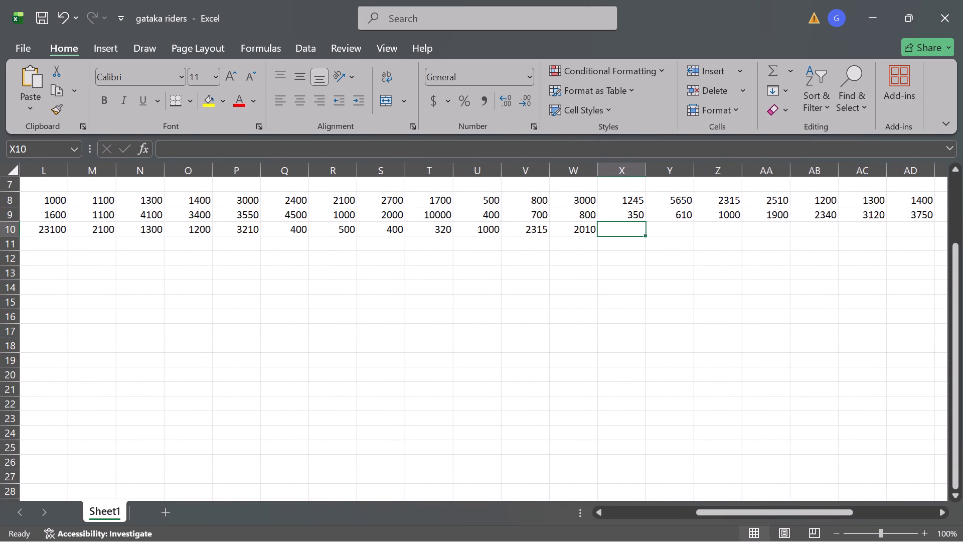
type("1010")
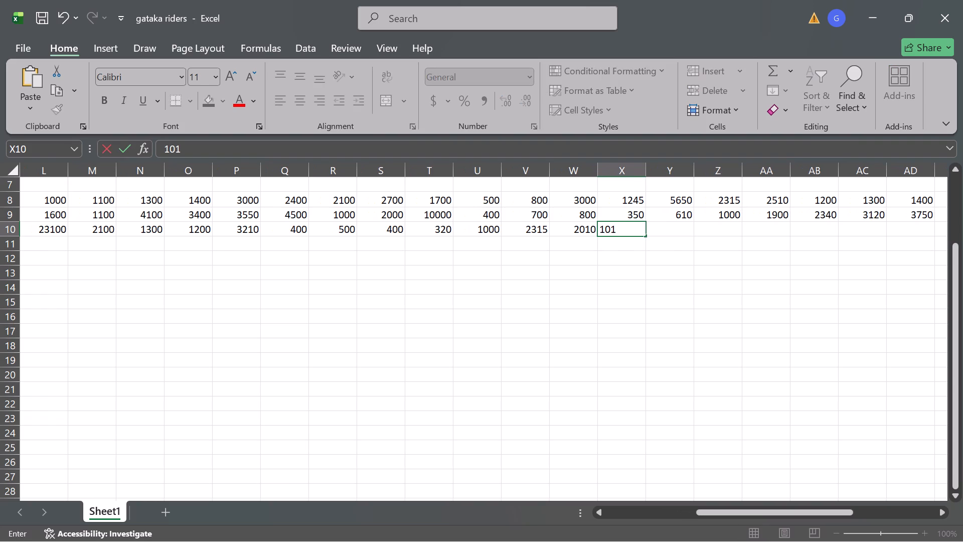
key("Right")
Enter the third member's August contributions in Y10 to AA10: 1990, 1845 and 1500.
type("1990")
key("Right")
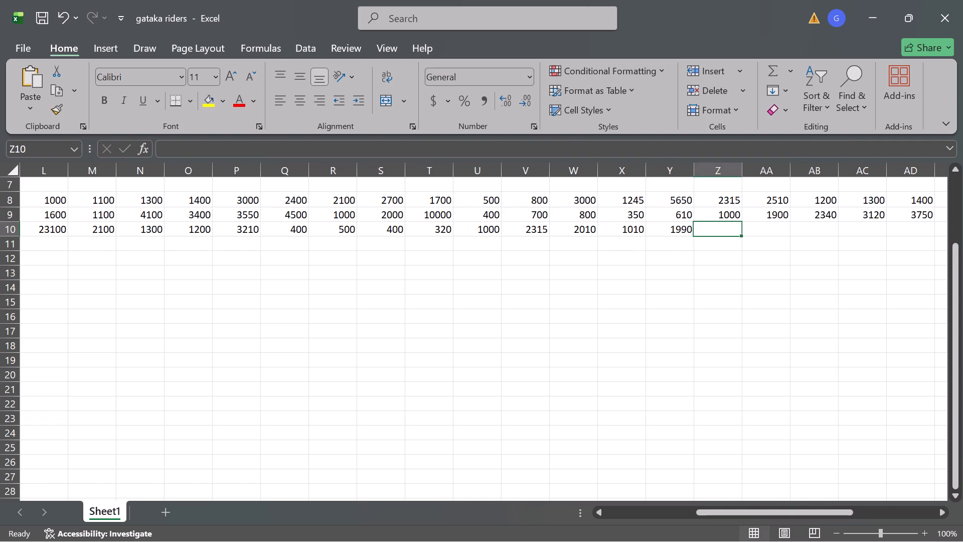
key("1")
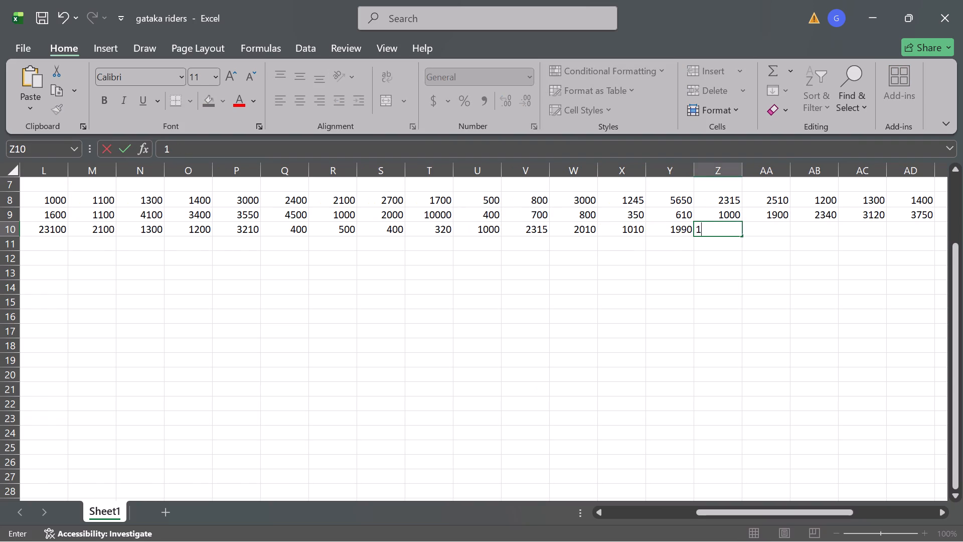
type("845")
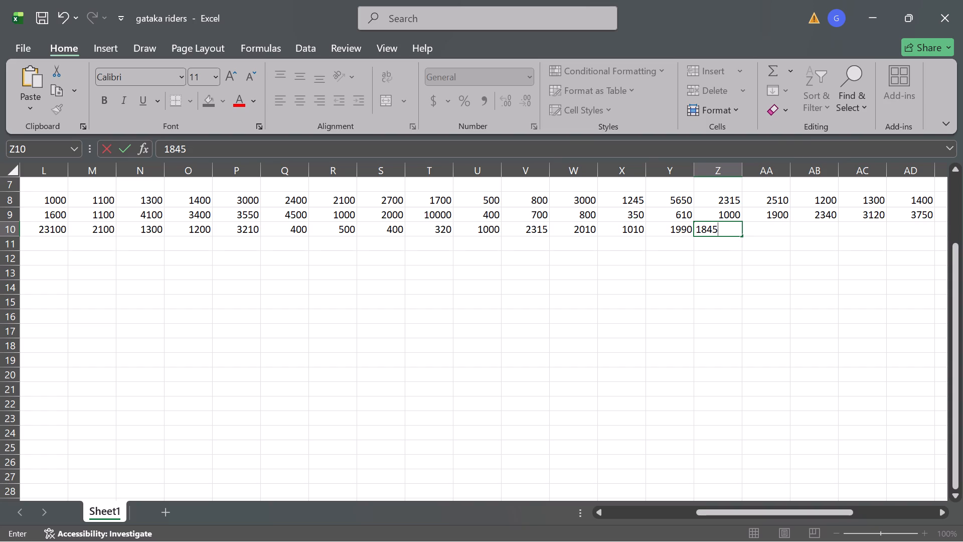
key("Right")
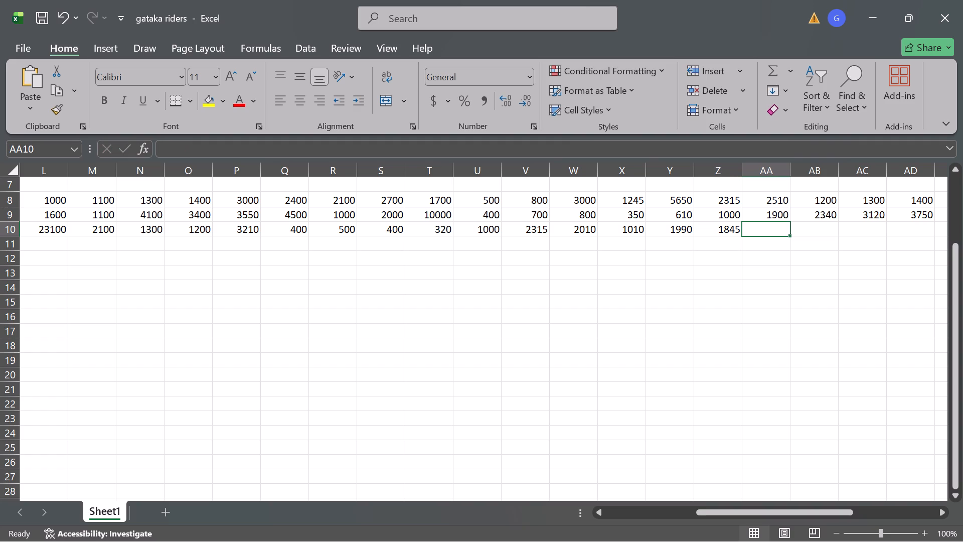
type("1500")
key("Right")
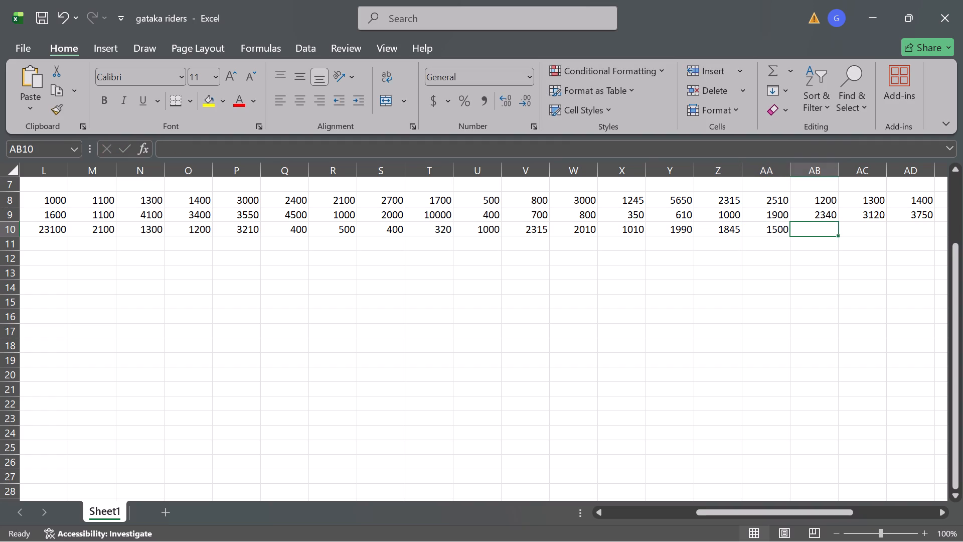
Enter the third member's September contributions in AB10 to AD10: 2000, 1234 and 1210.
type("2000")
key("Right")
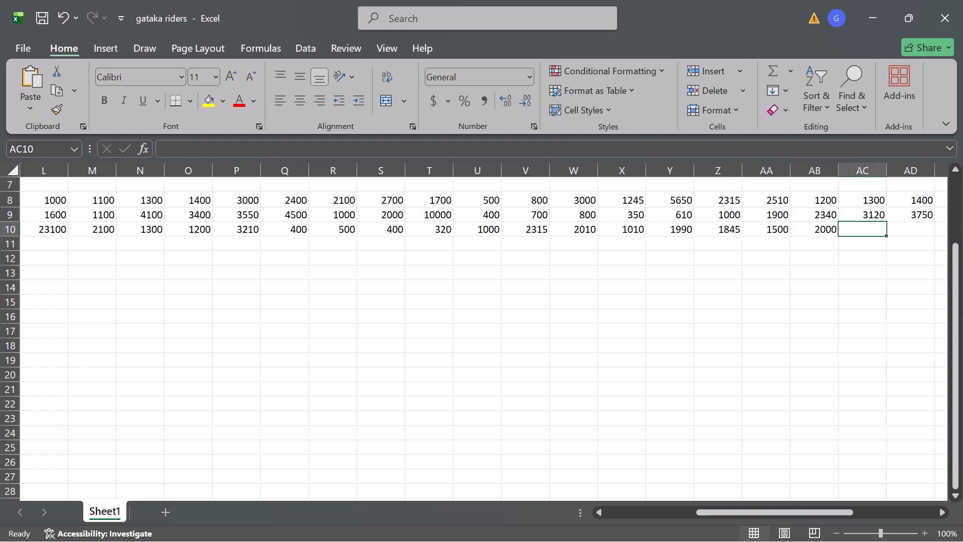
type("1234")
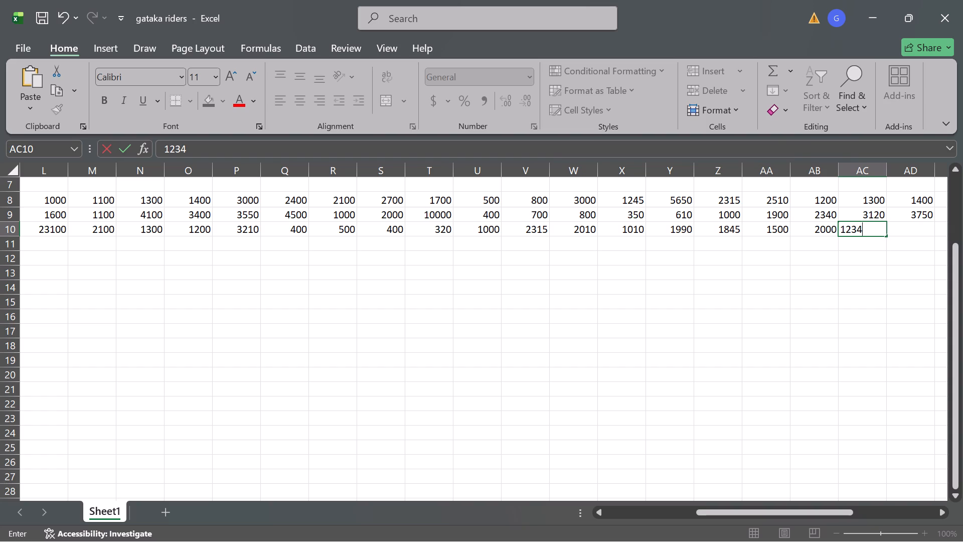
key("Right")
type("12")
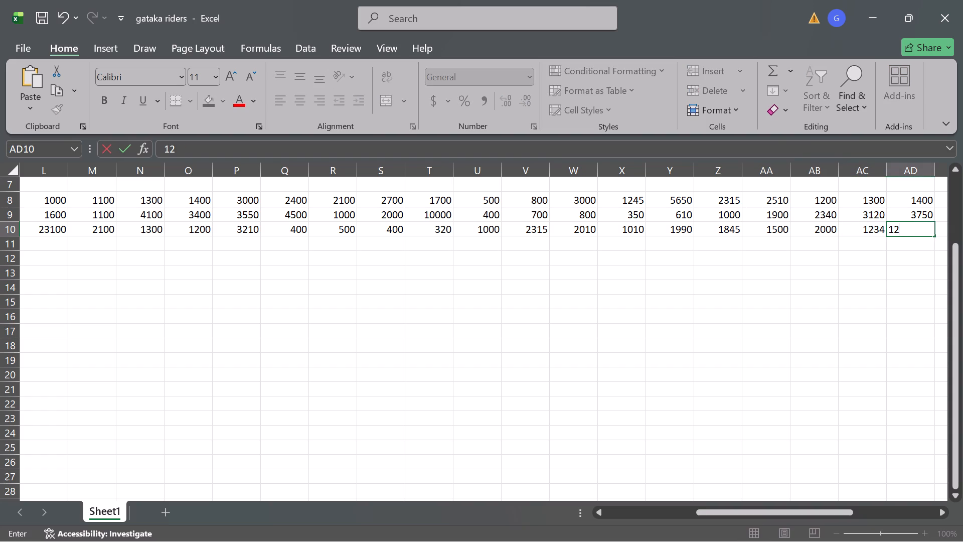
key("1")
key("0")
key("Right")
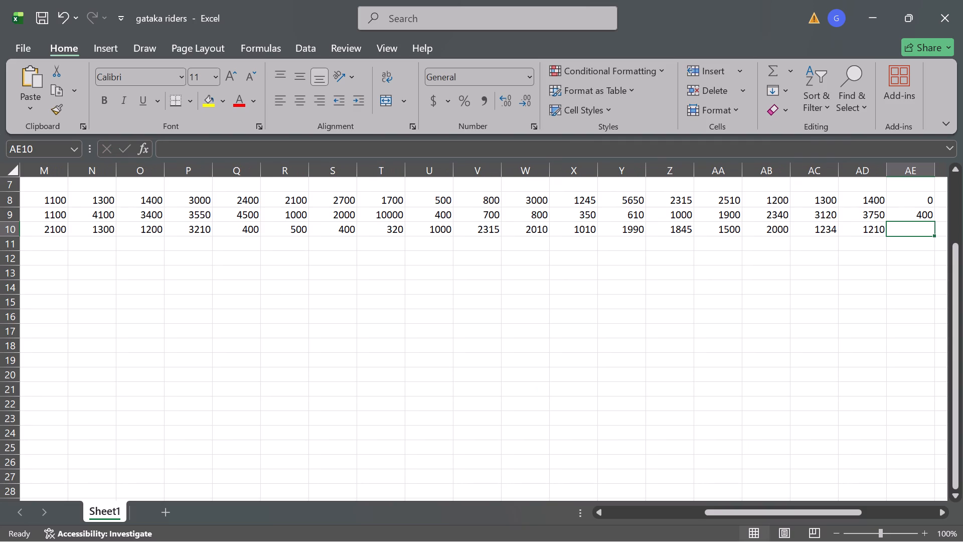
Enter the third member's October contributions in AE10 to AG10: 200, 450 and 1246.
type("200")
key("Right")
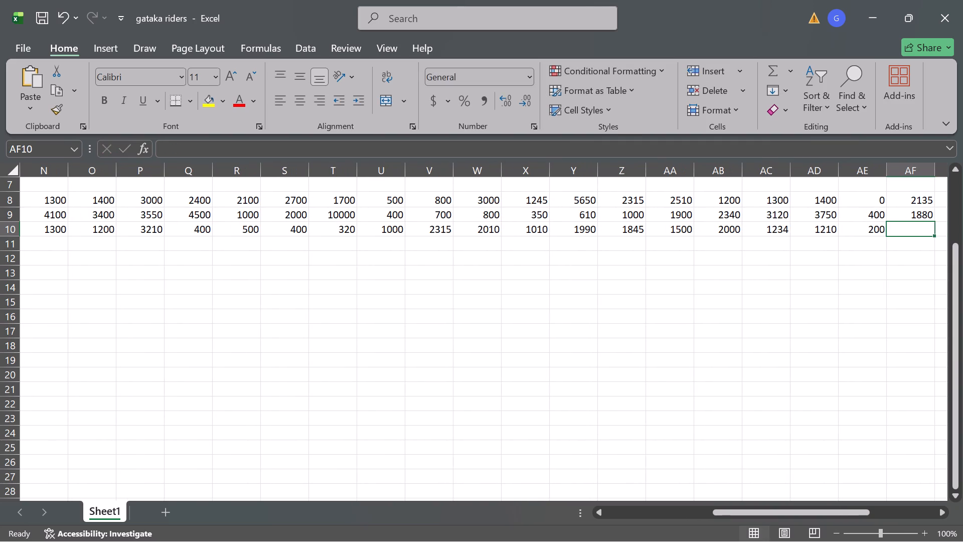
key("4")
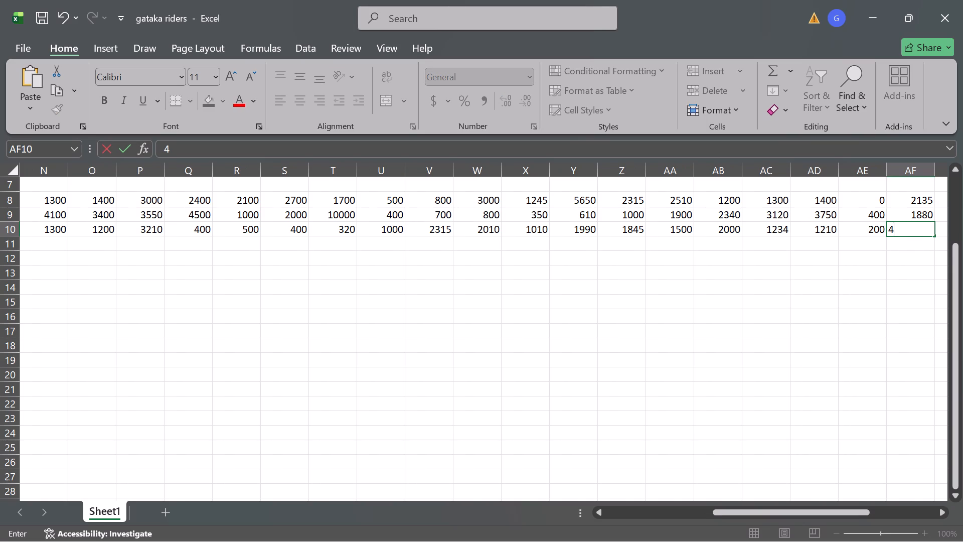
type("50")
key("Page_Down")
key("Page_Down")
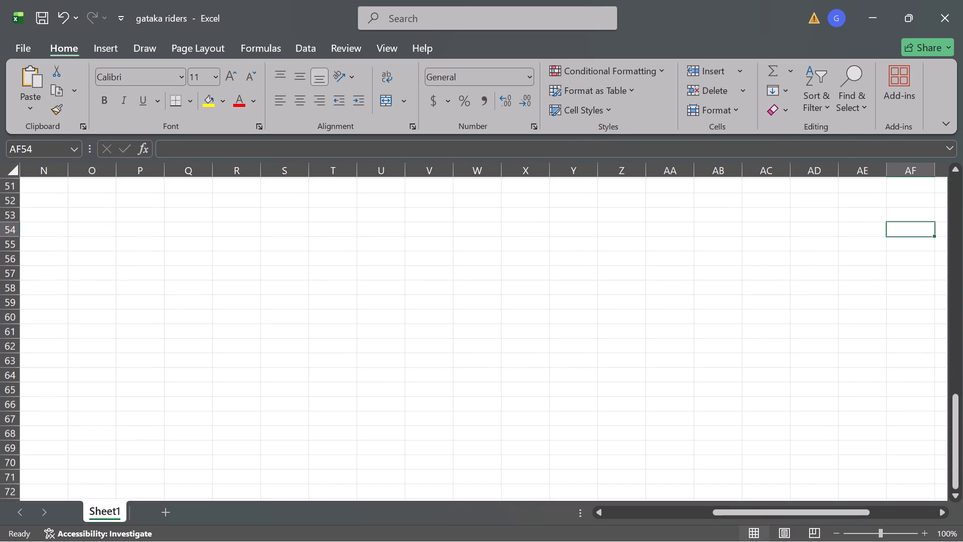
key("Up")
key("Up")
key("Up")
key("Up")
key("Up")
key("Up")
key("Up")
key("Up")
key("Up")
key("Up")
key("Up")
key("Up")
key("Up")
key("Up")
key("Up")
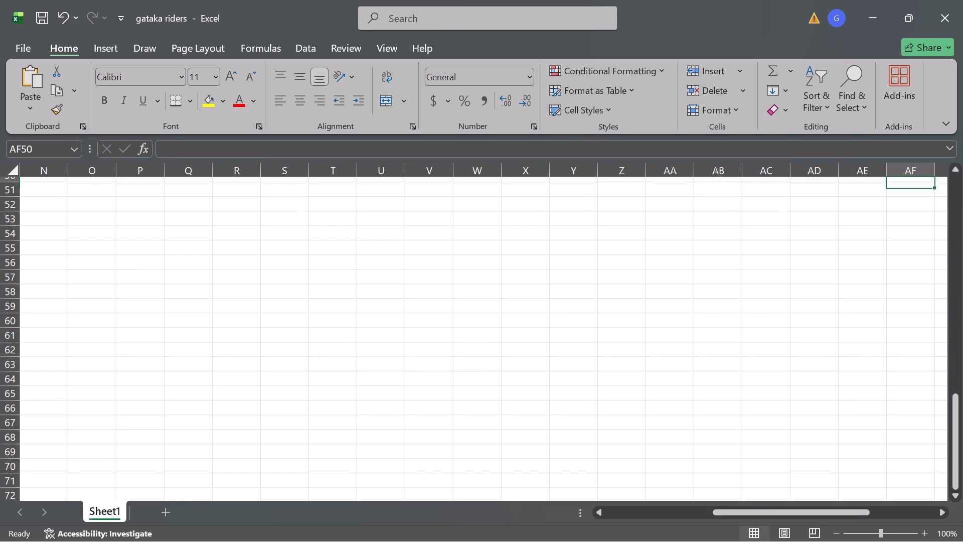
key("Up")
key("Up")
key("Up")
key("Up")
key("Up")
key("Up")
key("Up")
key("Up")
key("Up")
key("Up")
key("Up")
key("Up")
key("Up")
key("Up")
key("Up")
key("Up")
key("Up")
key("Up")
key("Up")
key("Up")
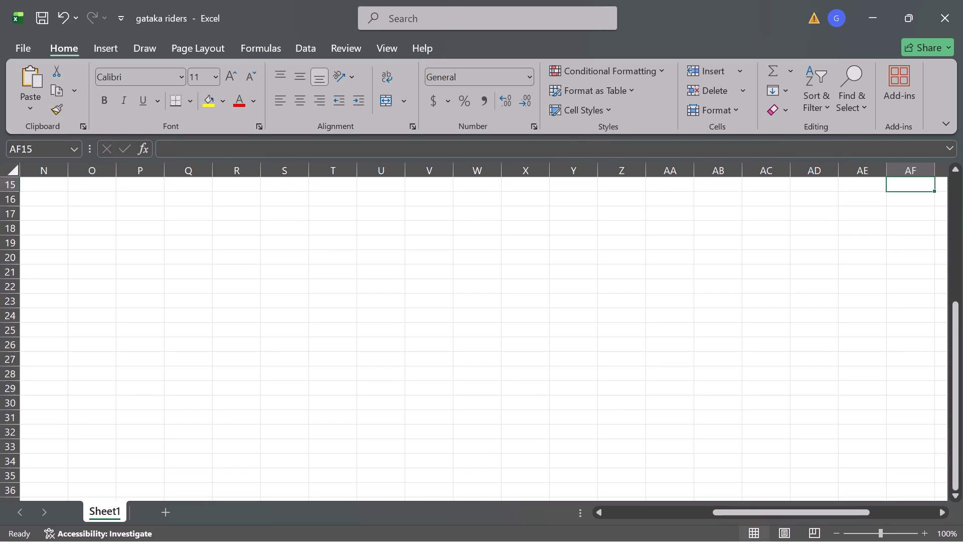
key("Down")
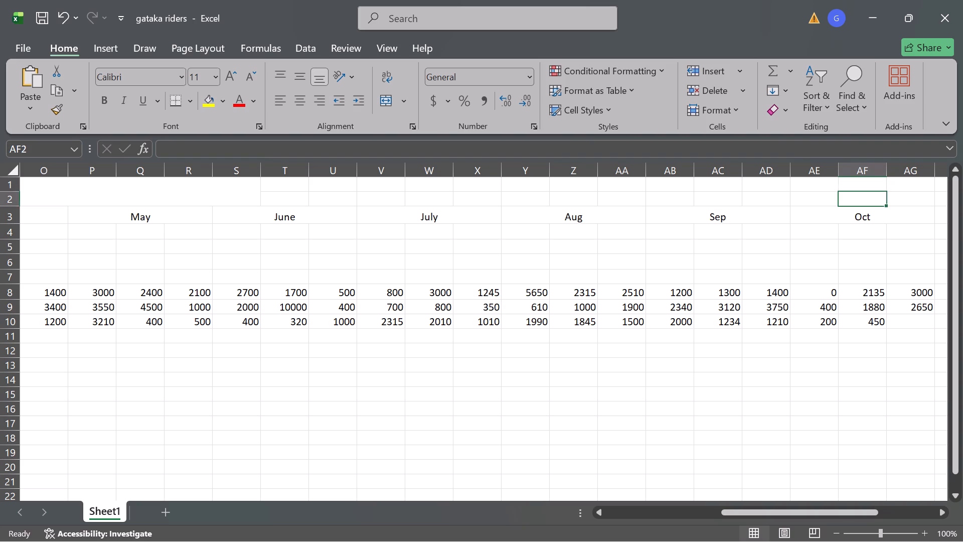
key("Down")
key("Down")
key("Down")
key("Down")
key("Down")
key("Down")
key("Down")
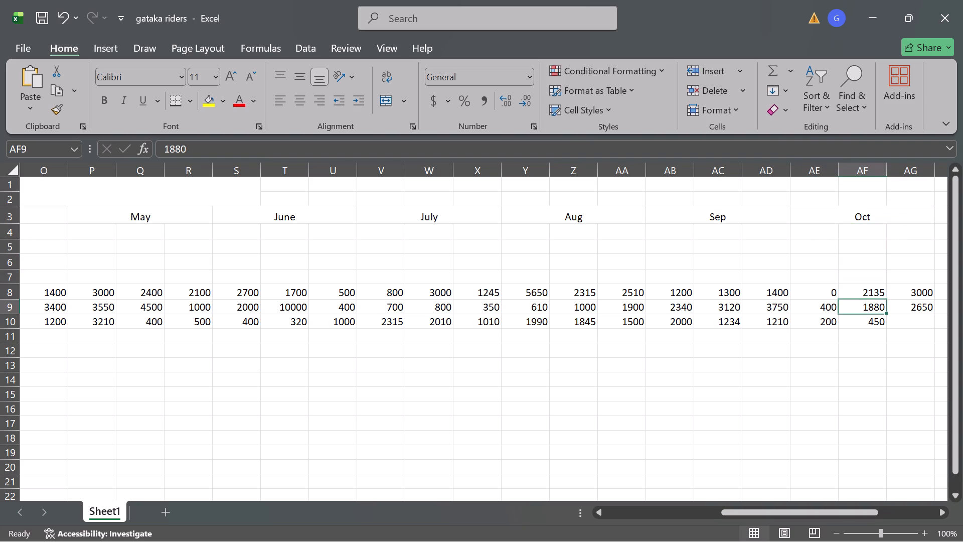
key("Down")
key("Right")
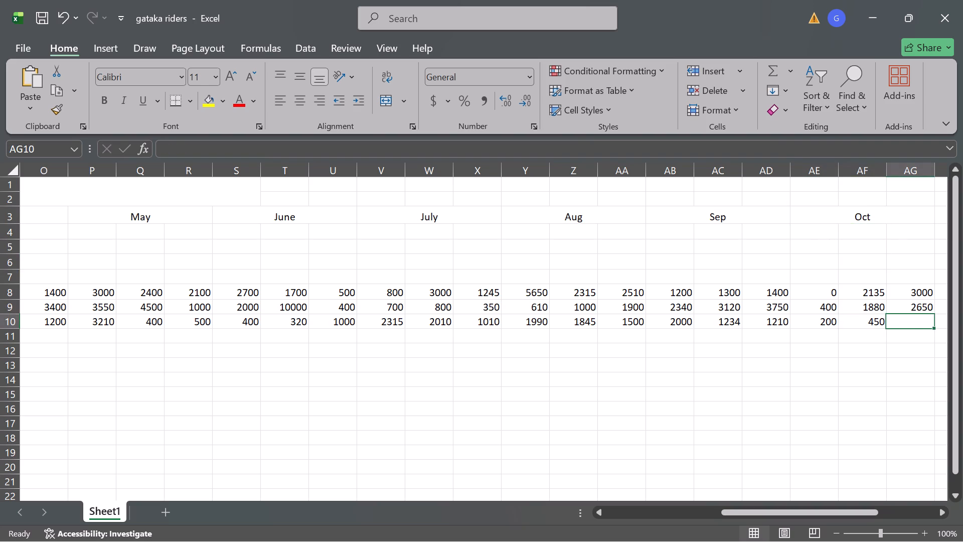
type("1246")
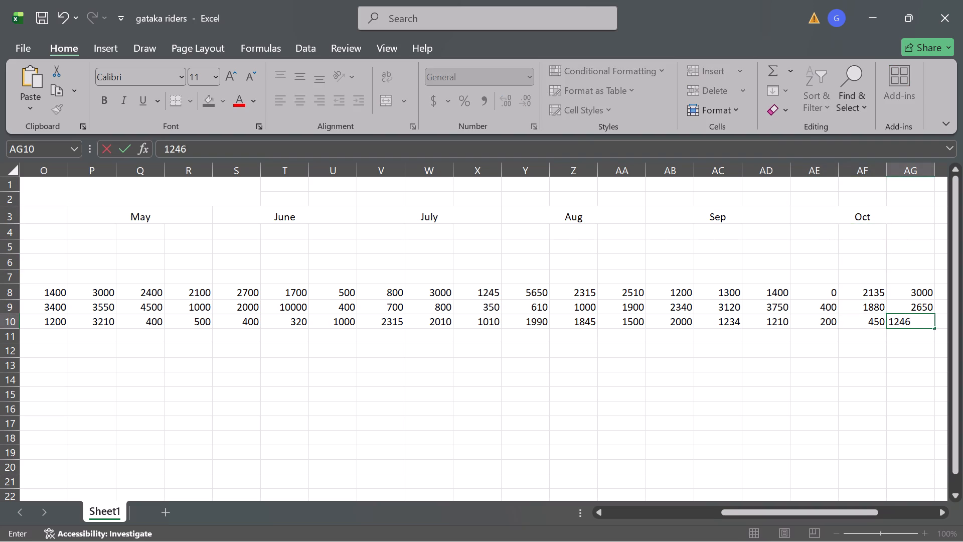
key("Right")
Enter the third member's November contributions in AH10 to AJ10: 1000, 100 and 1210.
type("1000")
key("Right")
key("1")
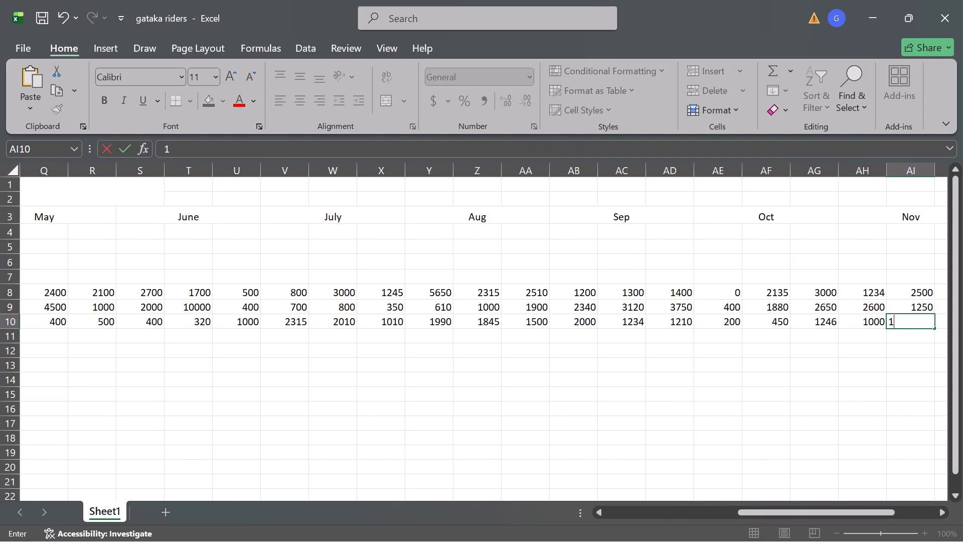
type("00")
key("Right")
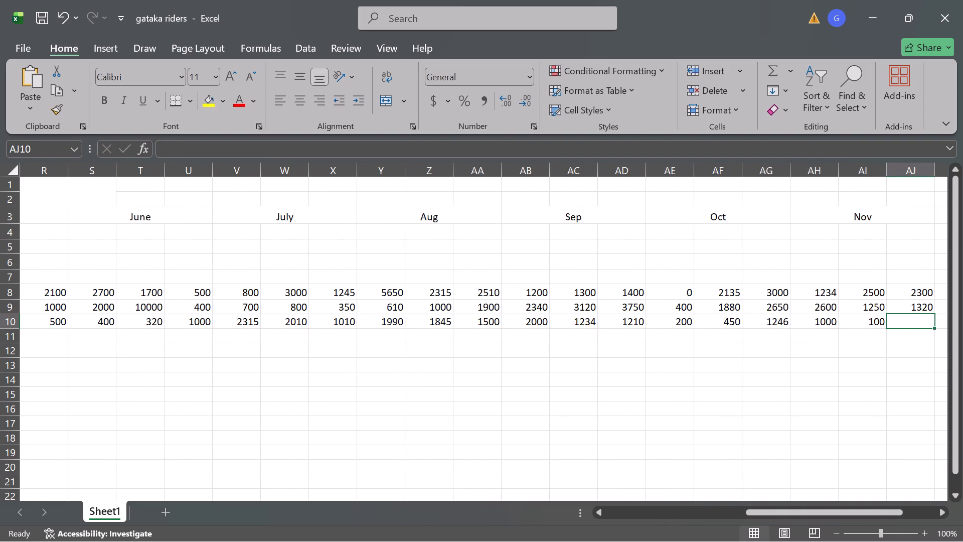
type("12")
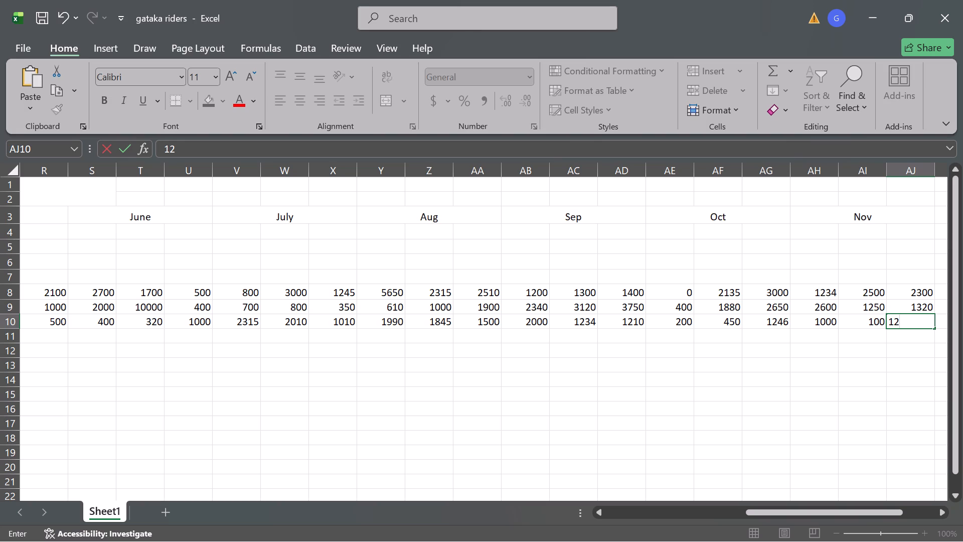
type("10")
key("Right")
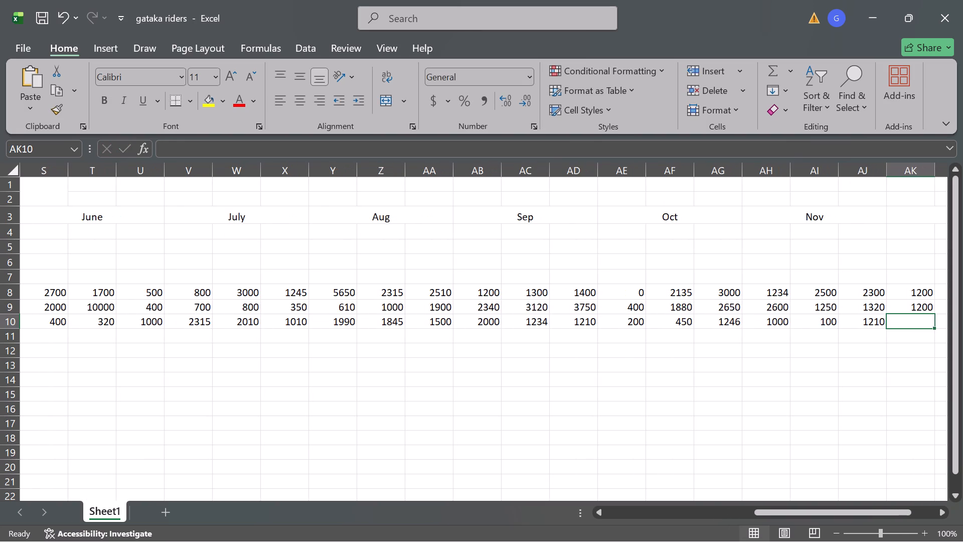
Enter the third member's December contributions in AK10 to AM10: 1000, 700 and 500.
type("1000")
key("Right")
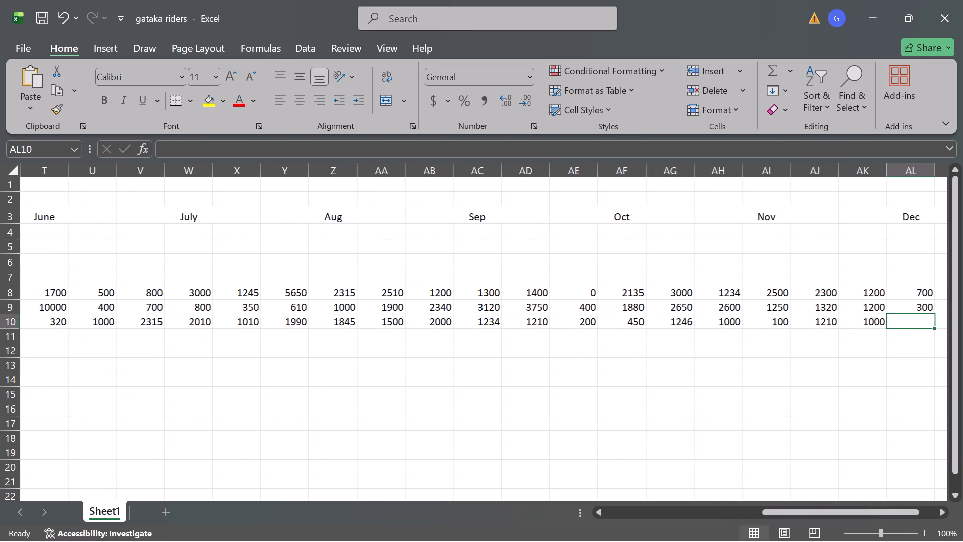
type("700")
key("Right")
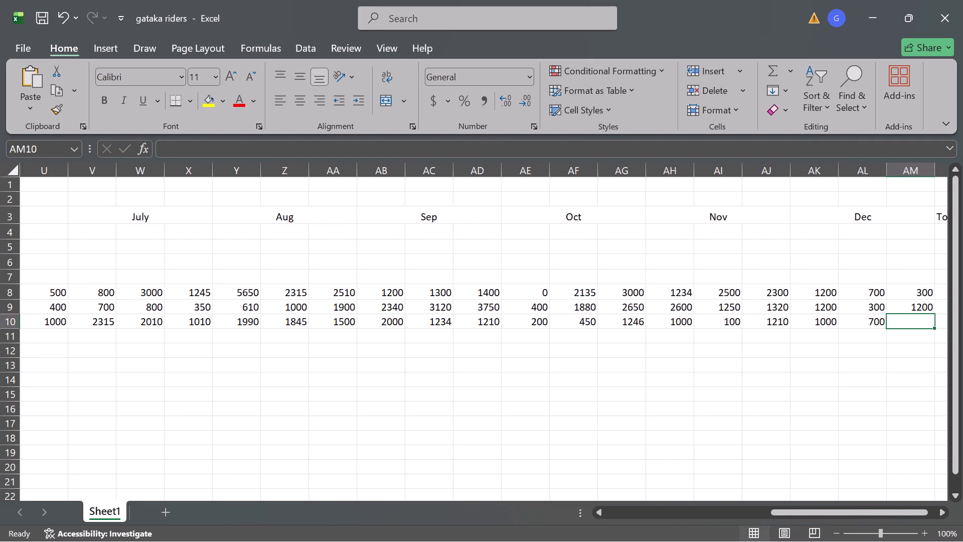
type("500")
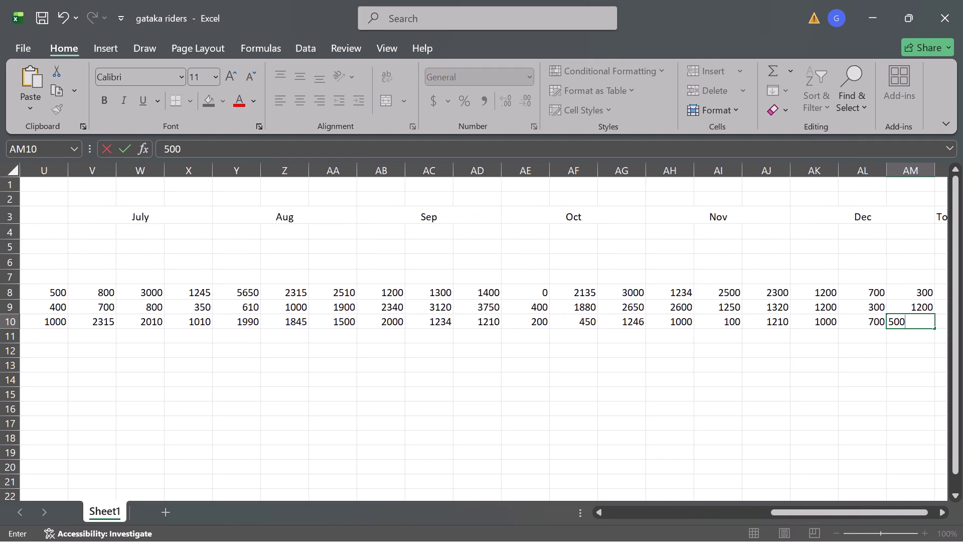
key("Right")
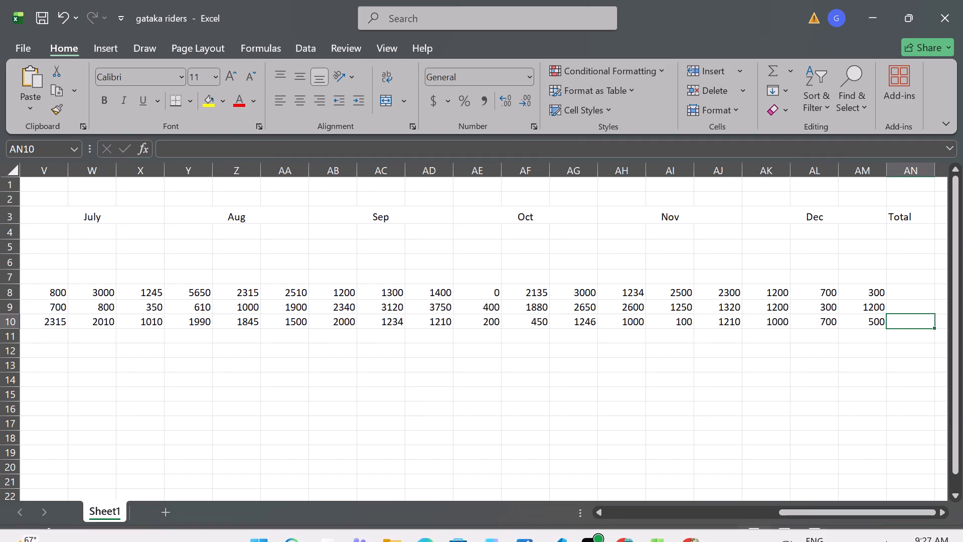
Enter the fourth member's name in row 11, with the first name Carlton in A11.
scroll(139, 337, "right", 7)
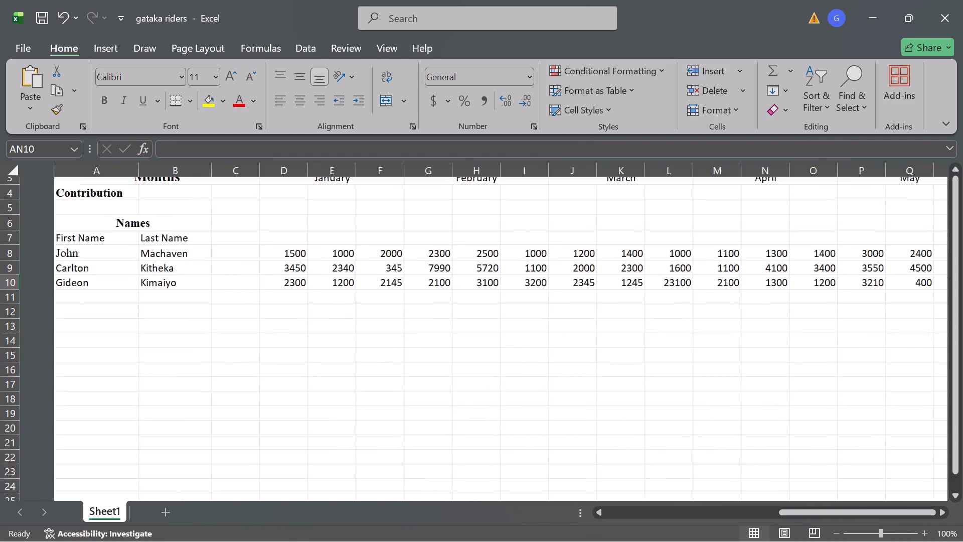
scroll(139, 337, "up", 2)
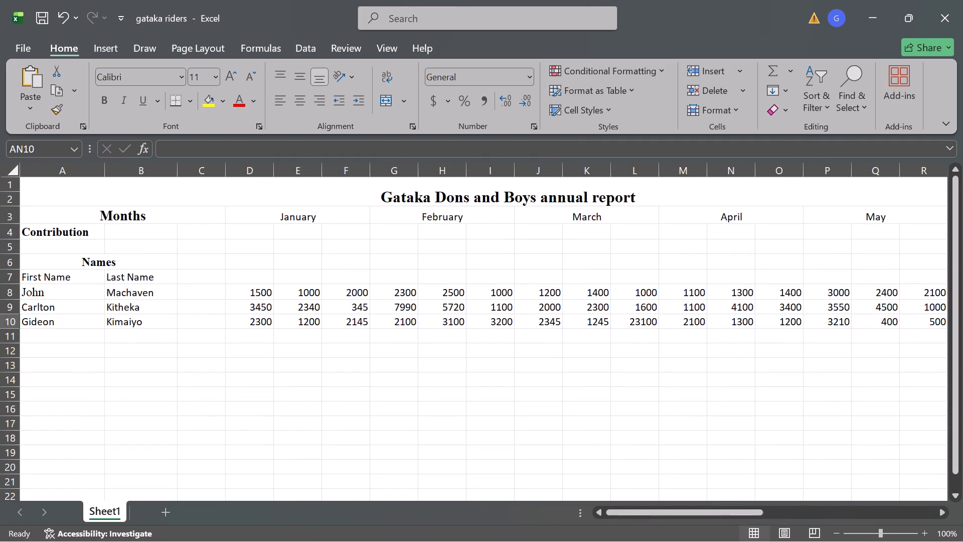
left_click(41, 341)
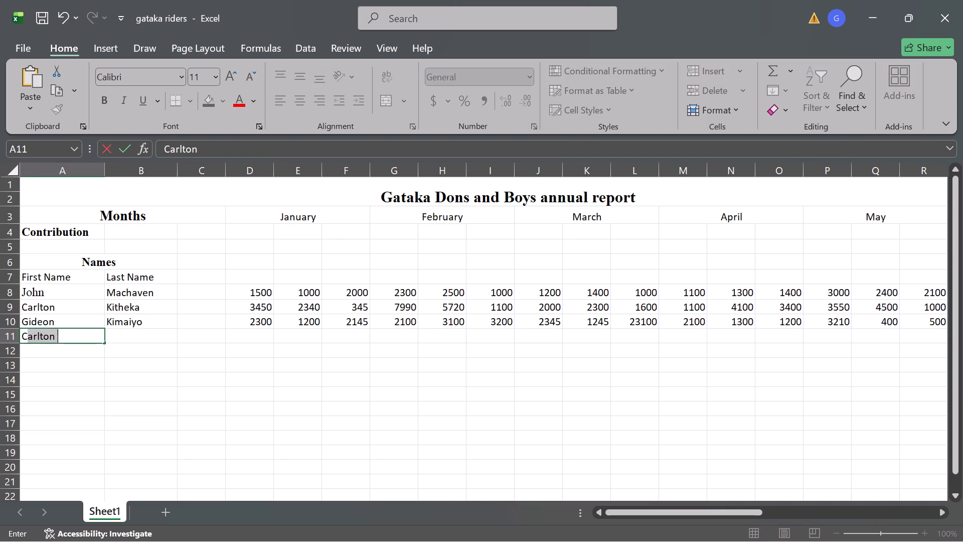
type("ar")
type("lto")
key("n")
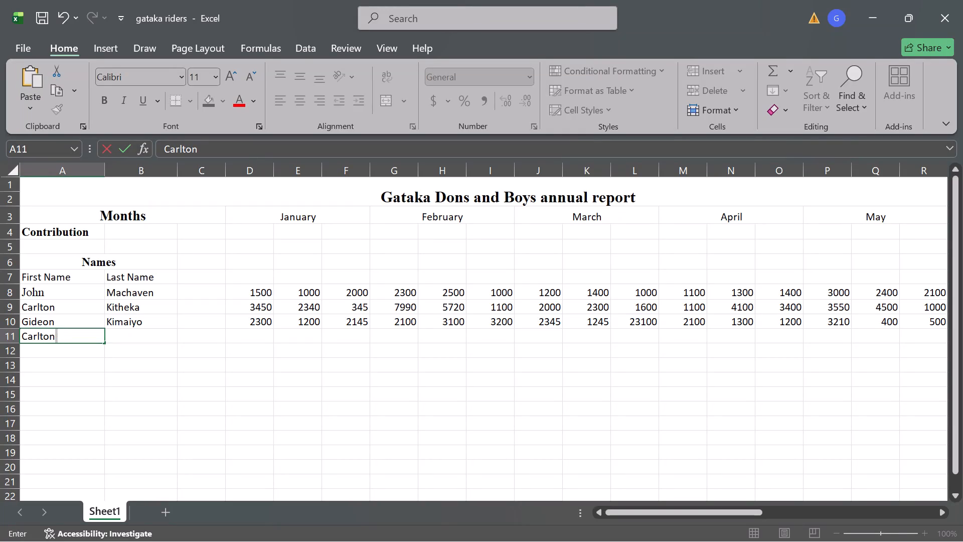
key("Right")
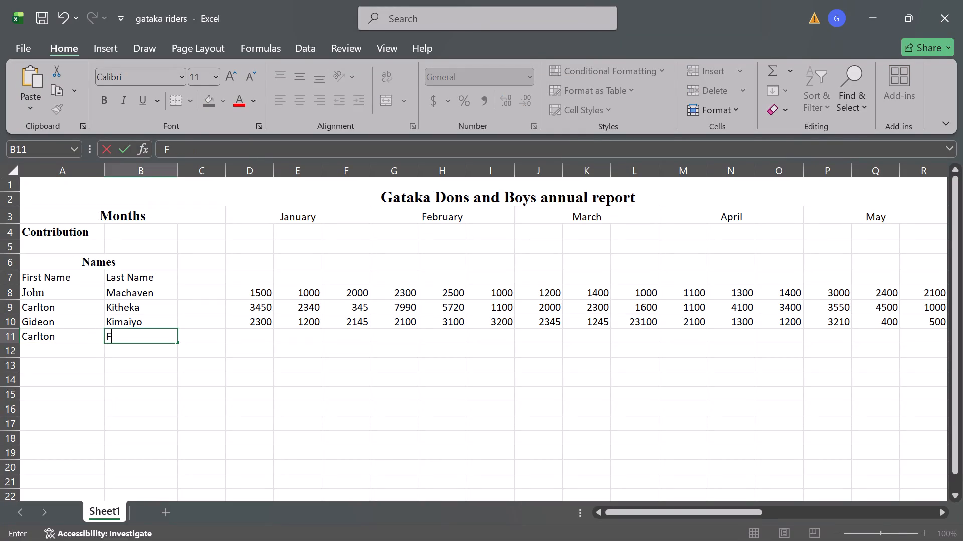
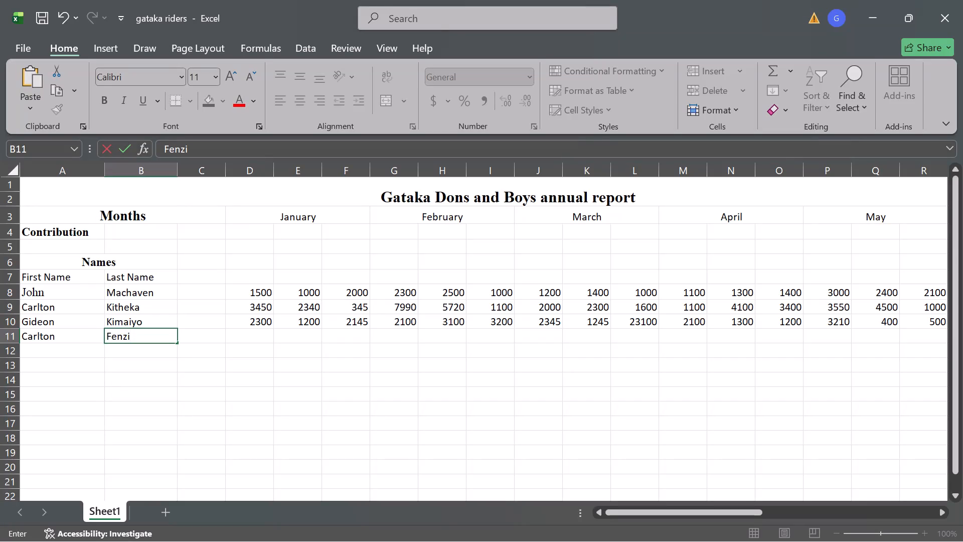
Enter the fourth member's January contributions in D11 to F11: 1230, 1245 and 1000.
left_click(263, 339)
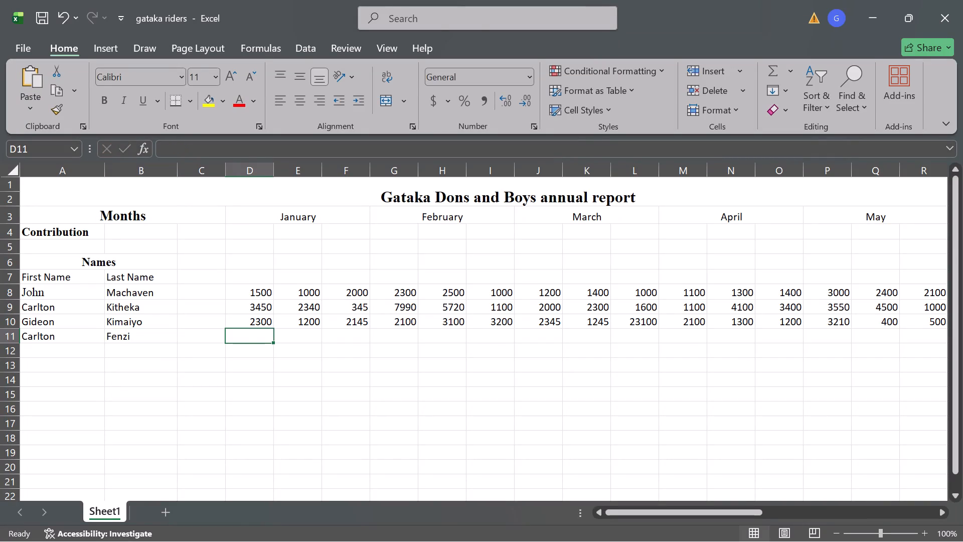
type("1230")
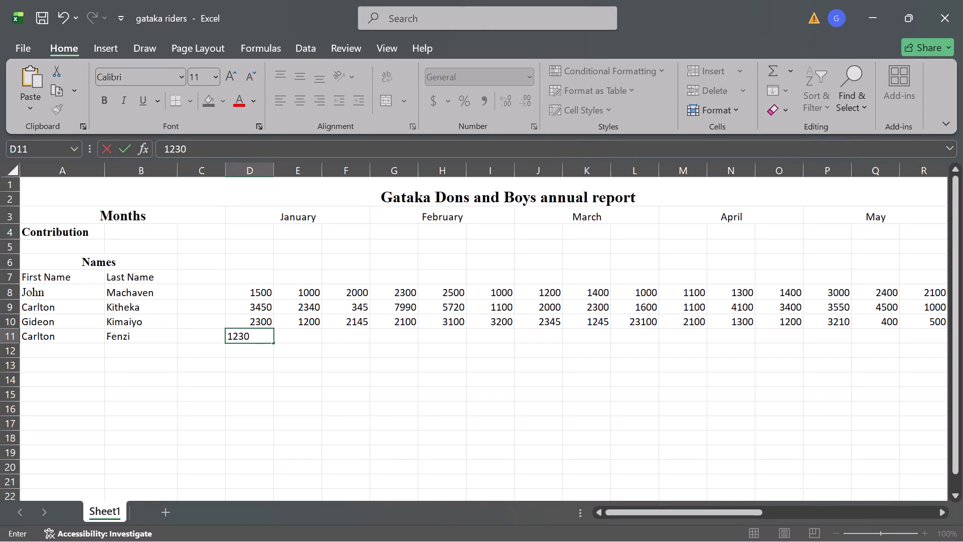
key("Right")
type("1245")
key("Right")
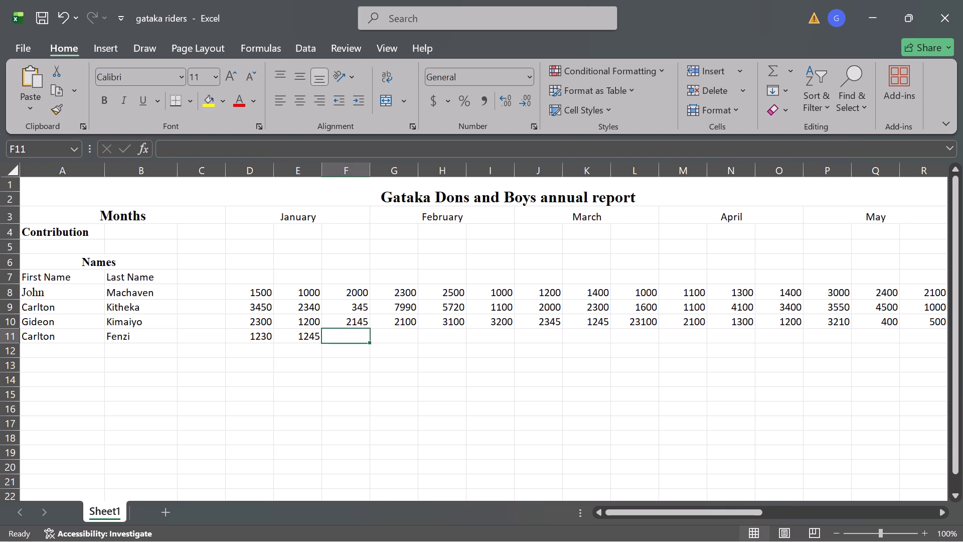
type("1000")
key("Right")
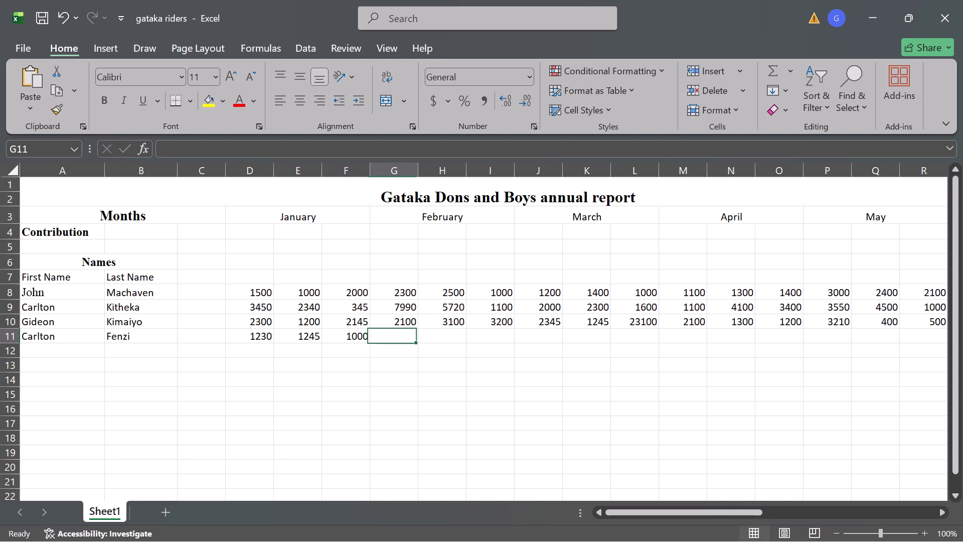
Enter the fourth member's February contributions in G11 to I11: 2100, 2130 and 2300.
type("2100")
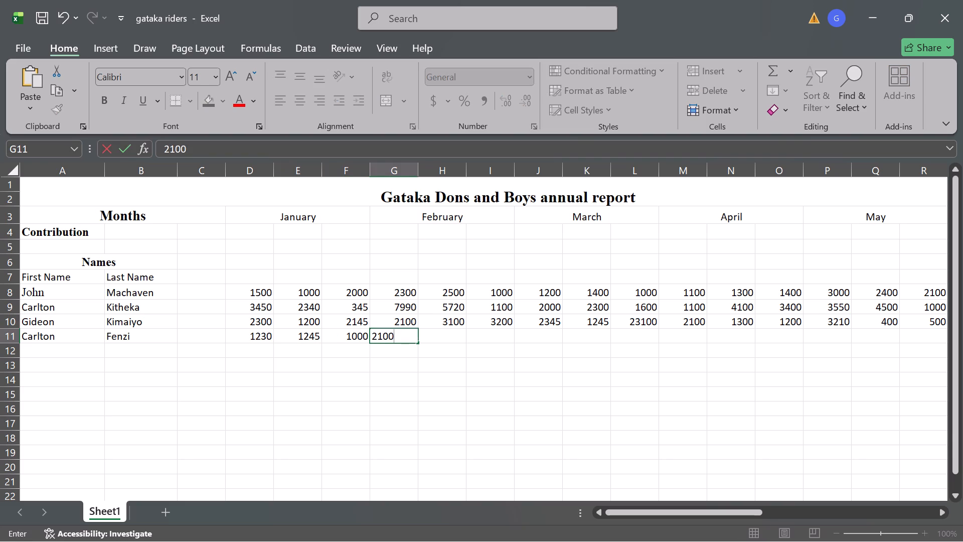
key("Right")
type("213")
key("0")
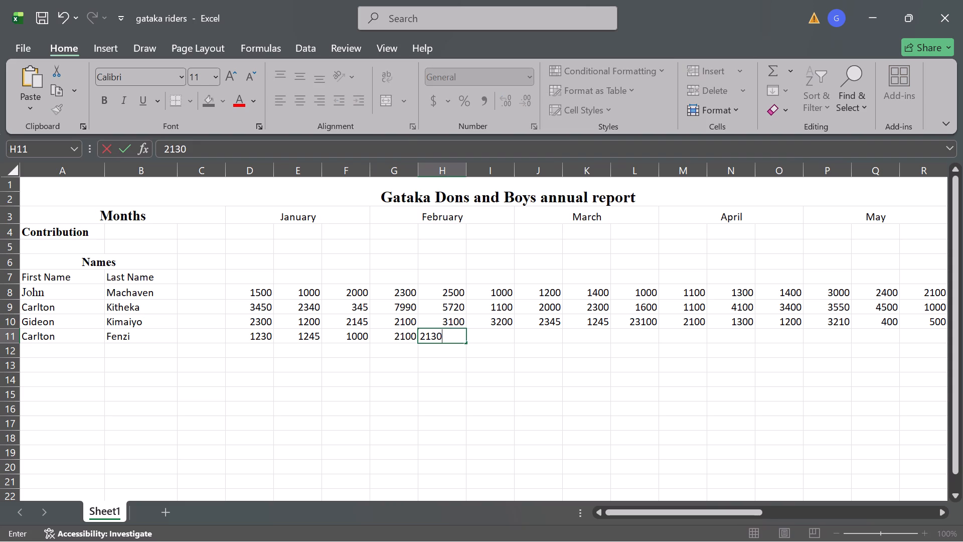
key("Right")
type("2300")
key("Right")
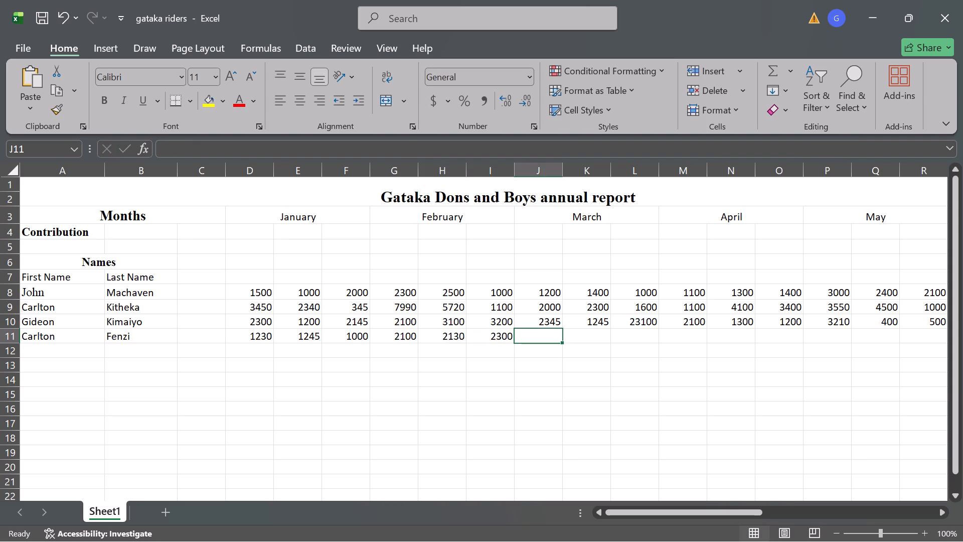
Enter the fourth member's March contributions in J11 to L11: 1400, 1500 and 2640.
type("1400")
key("Right")
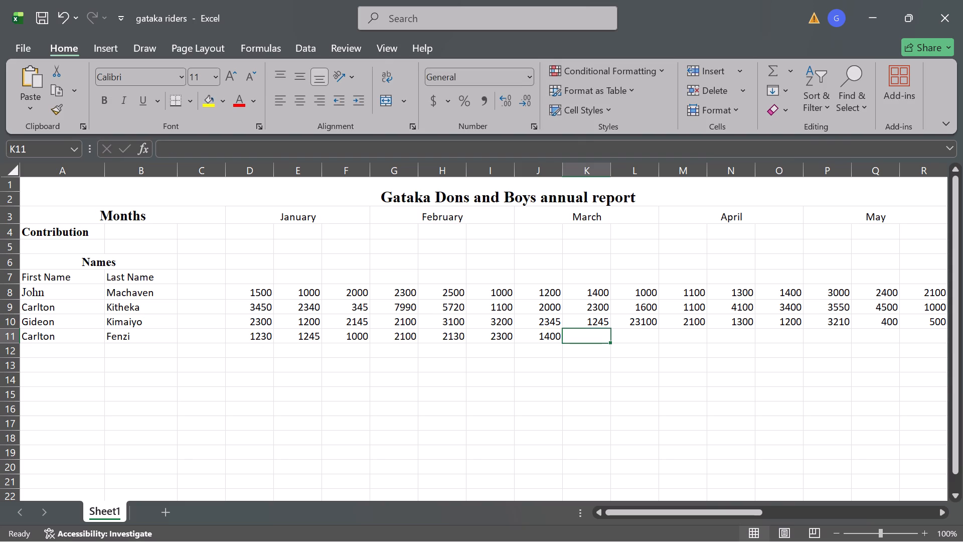
type("1500")
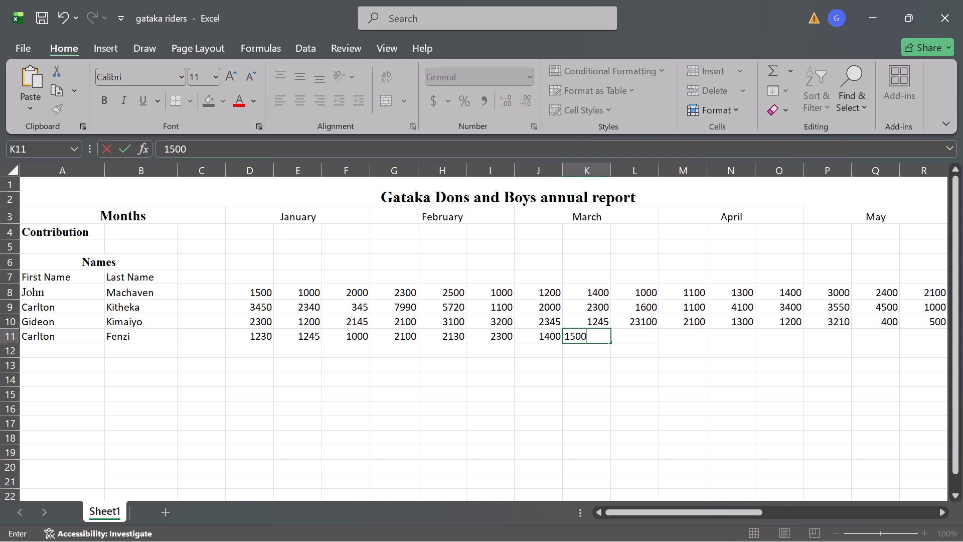
key("Right")
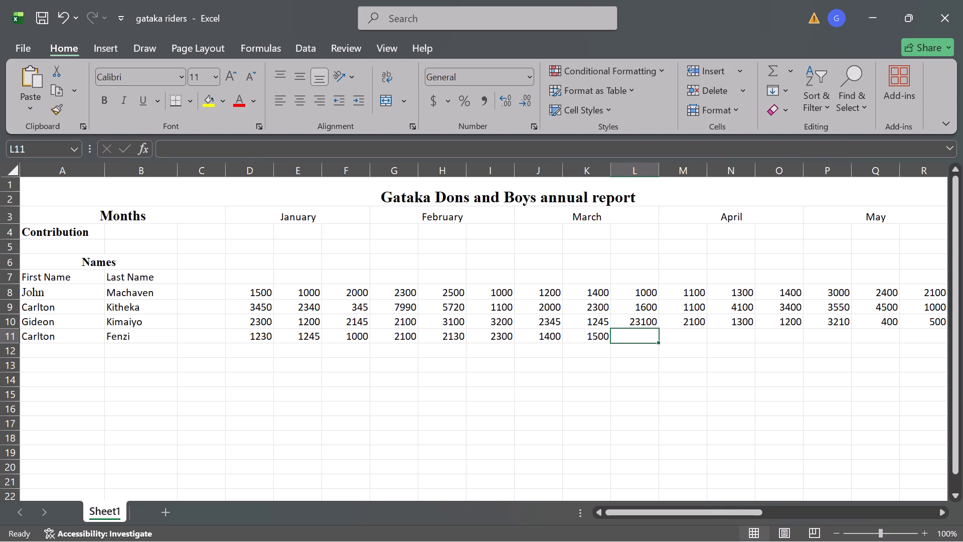
key("2")
key("6")
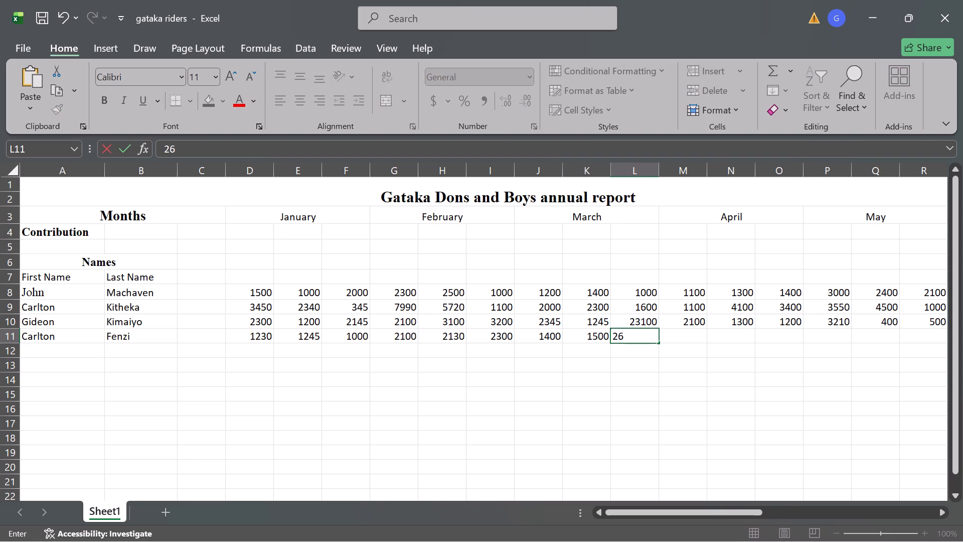
type("40")
key("Right")
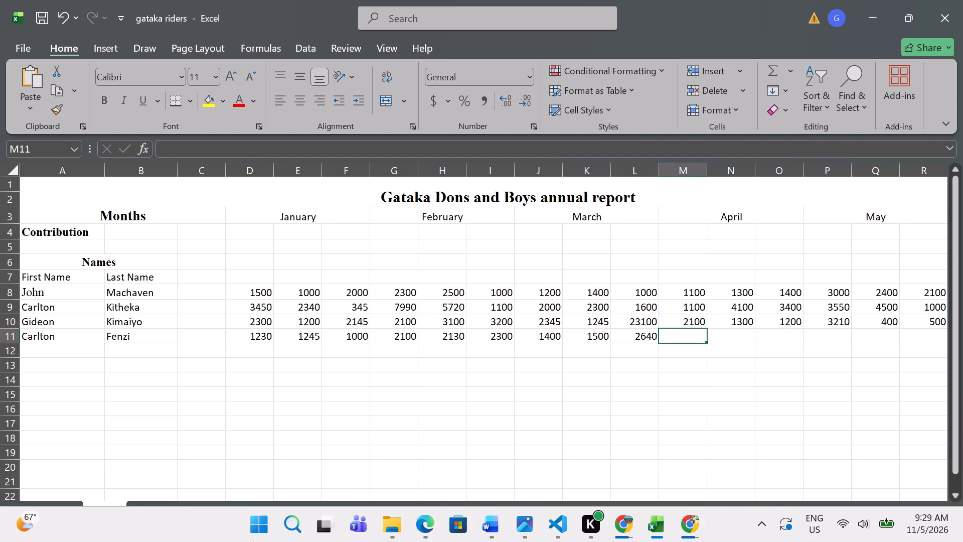
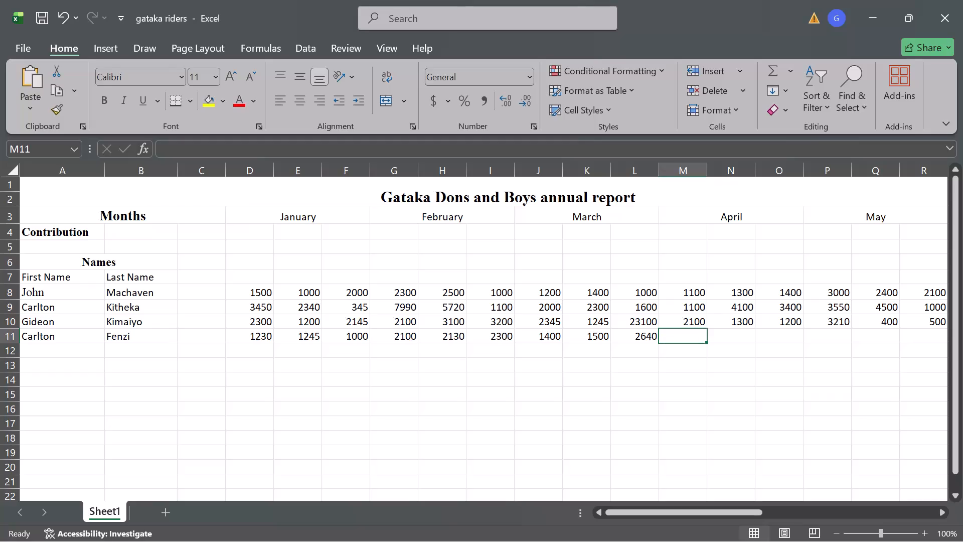
Enter the fourth member's April contributions in M11 to O11: 800, 2000 and 3000.
type("800")
key("Right")
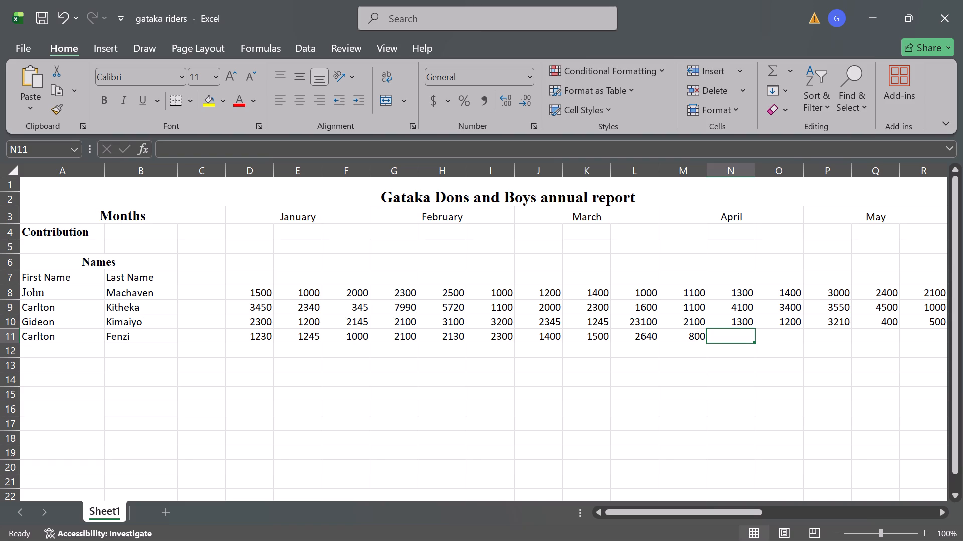
type("2000")
key("Right")
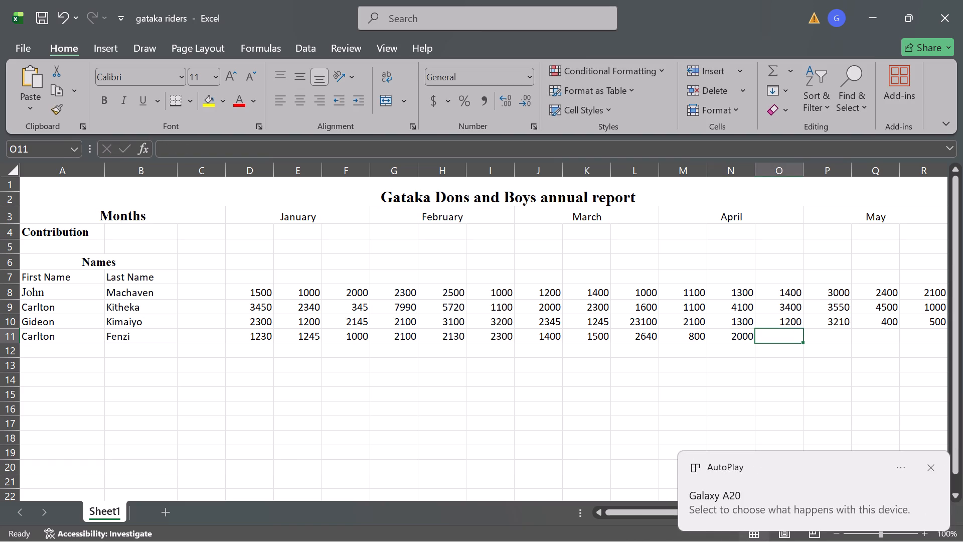
type("3000")
key("Right")
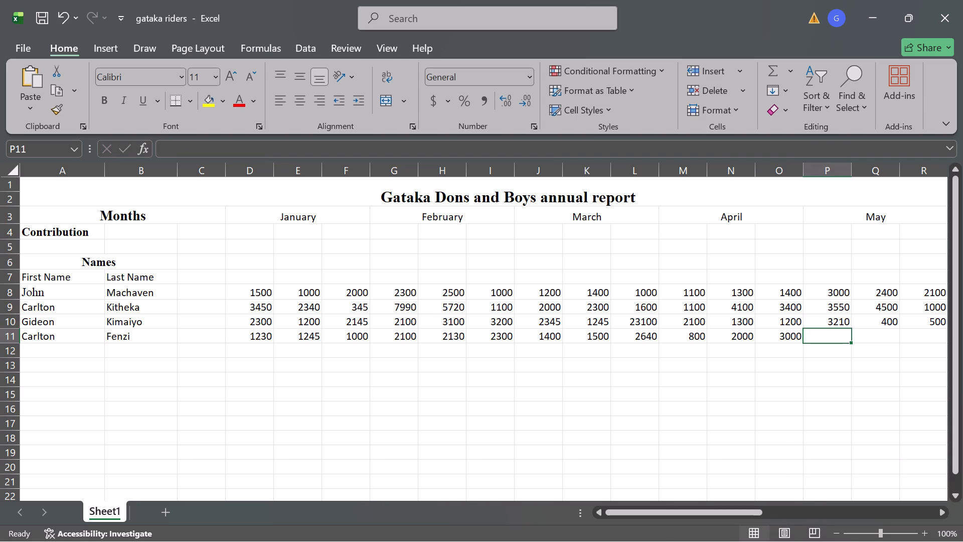
Enter the fourth member's first two May contributions in P11 and Q11: 1200 and 2300.
type("1200")
key("Right")
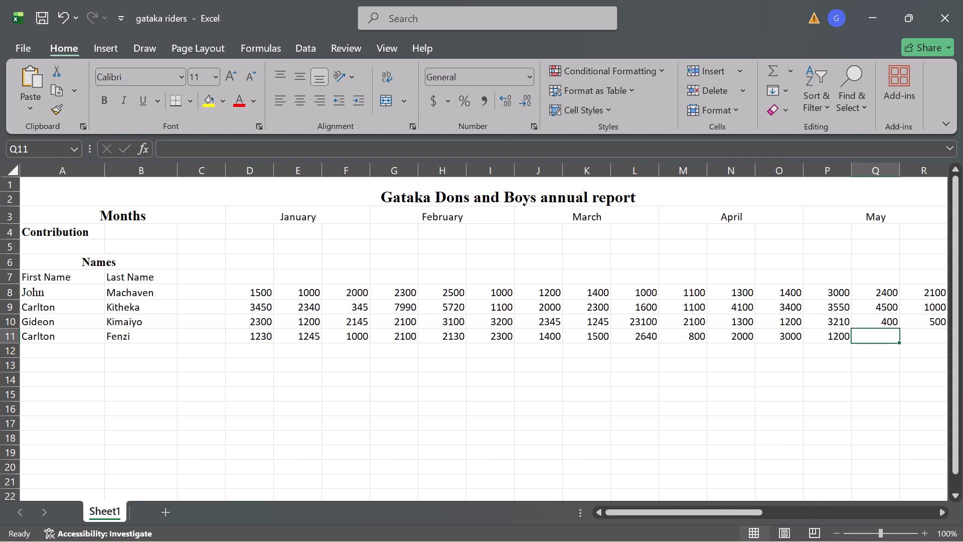
type("2300")
key("Right")
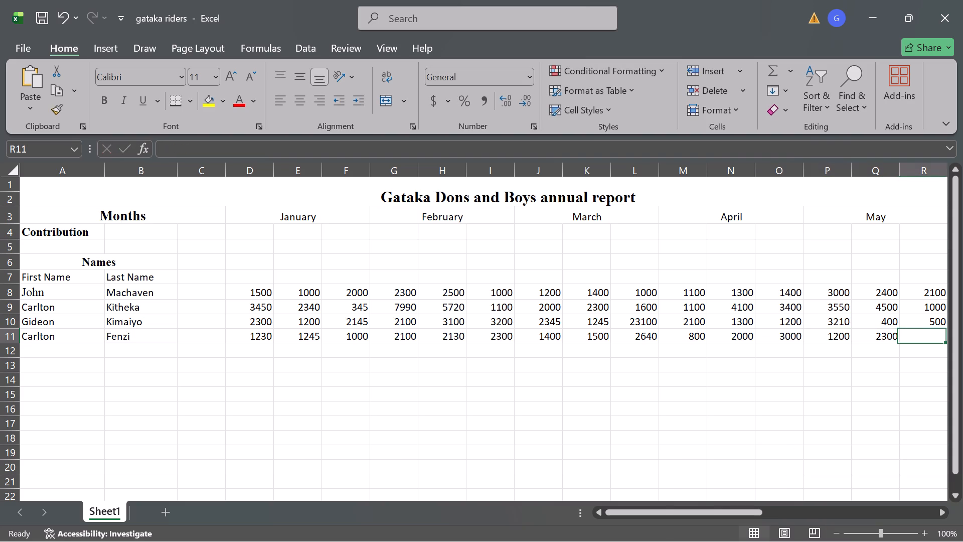
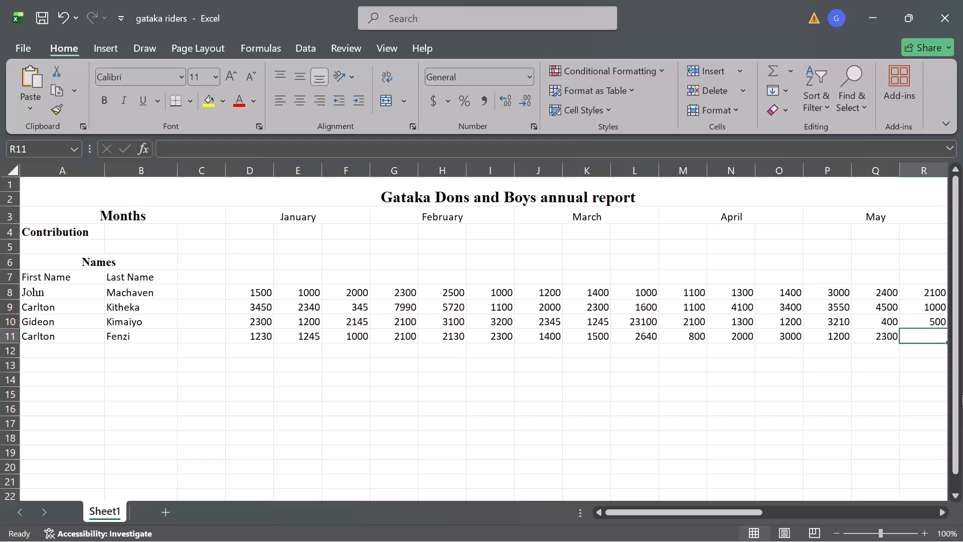
Enter the fourth member's third May contribution in R11: 1000.
key("2")
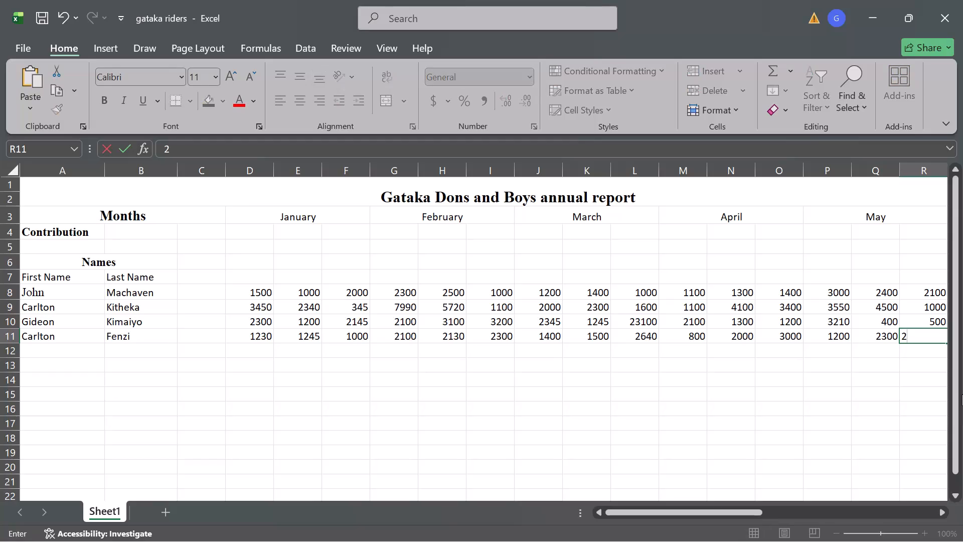
key("BackSpace")
key("1")
type("00")
key("0")
key("Right")
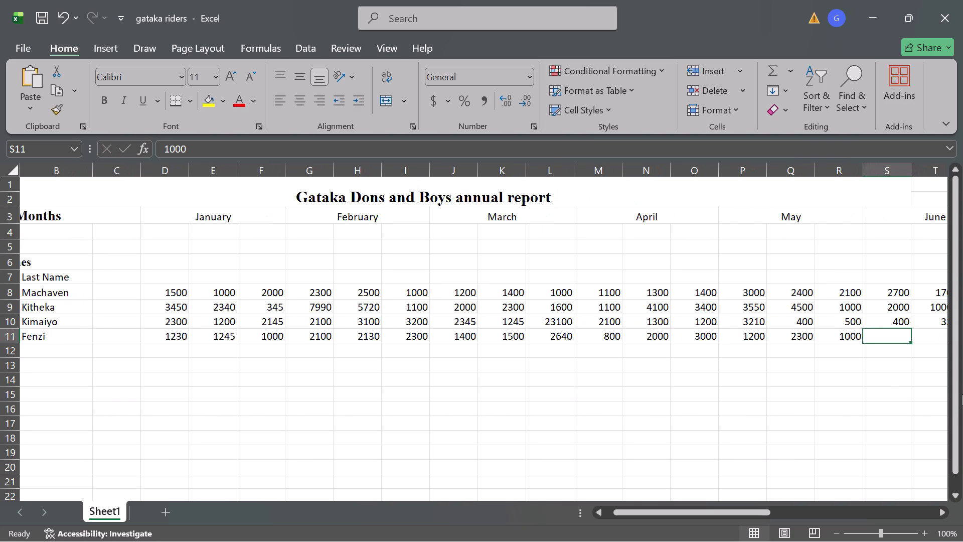
Enter the fourth member's June contributions in S11 to U11: 1800, 700 and 3000.
type("1800")
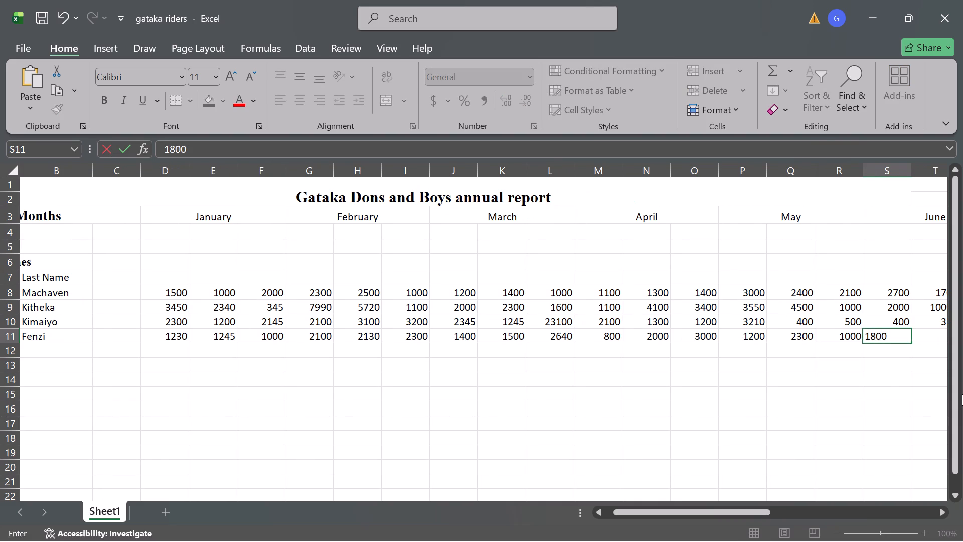
key("Right")
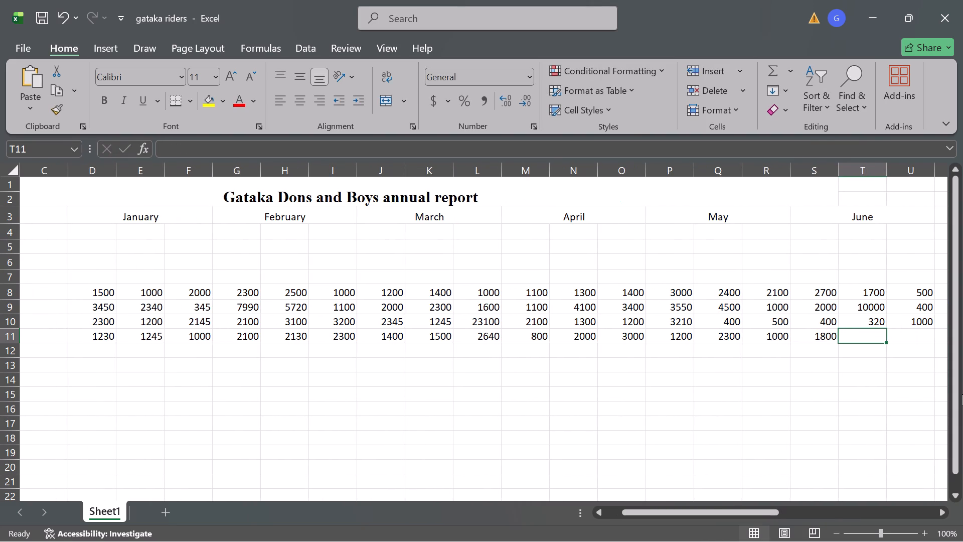
type("700")
key("Right")
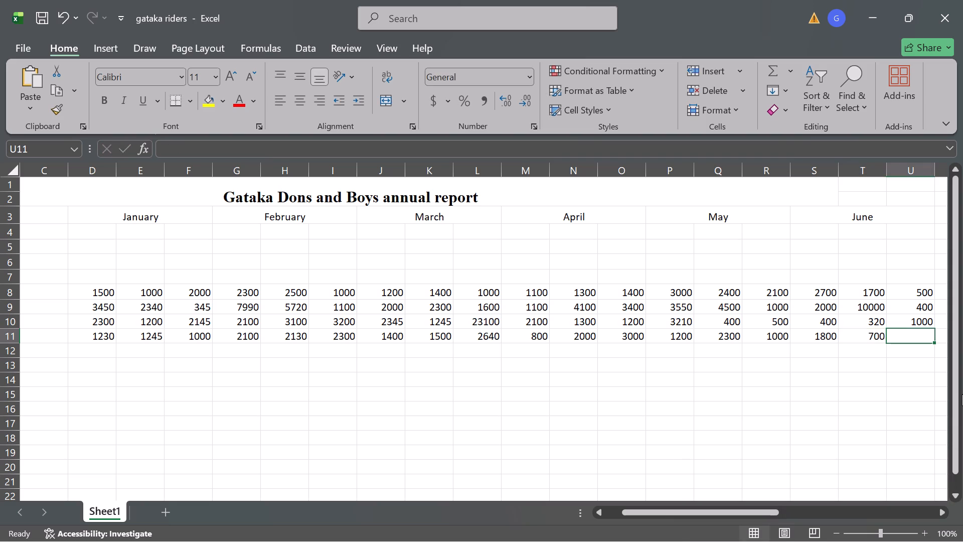
type("3000")
key("Right")
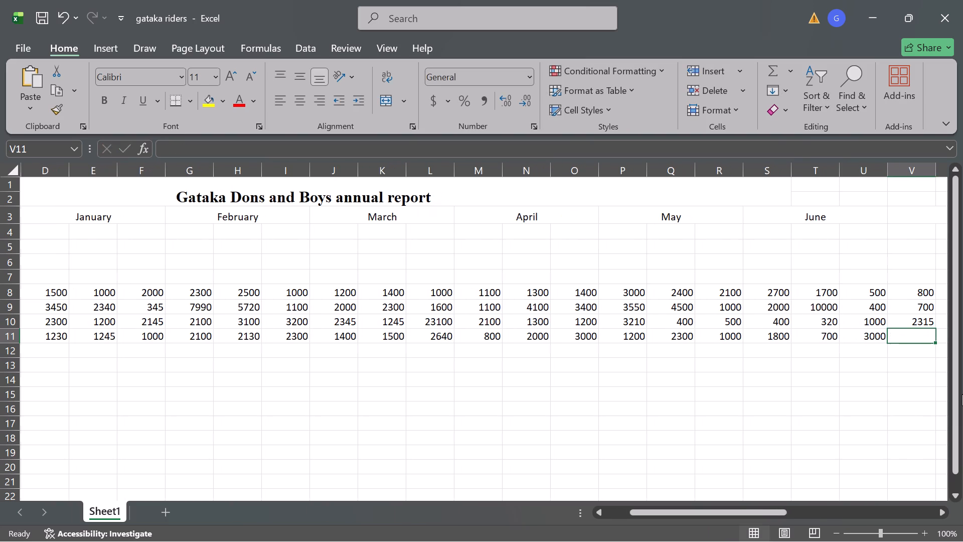
Enter the fourth member's July contributions in V11 to X11: 1200, 3000 and 1235.
type("1200")
key("Right")
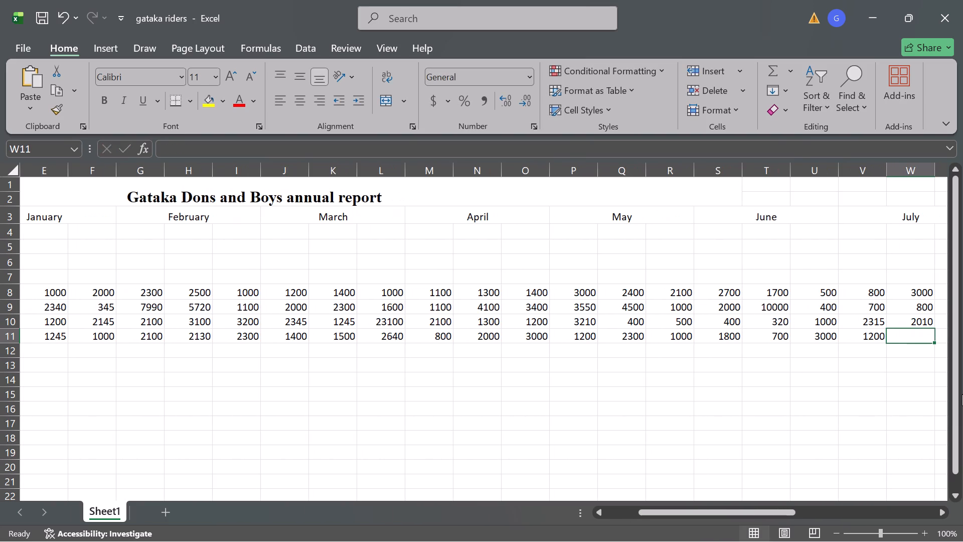
type("3000")
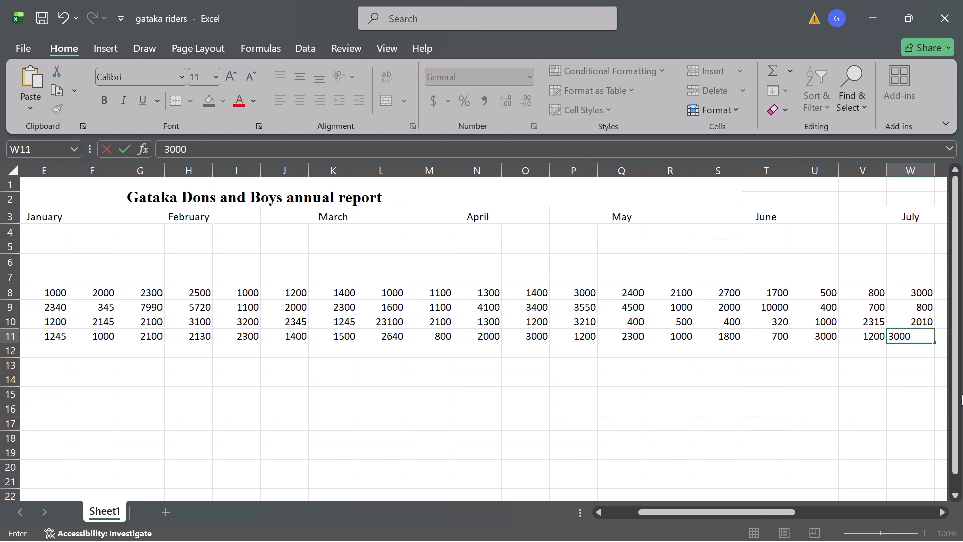
key("Right")
type("12")
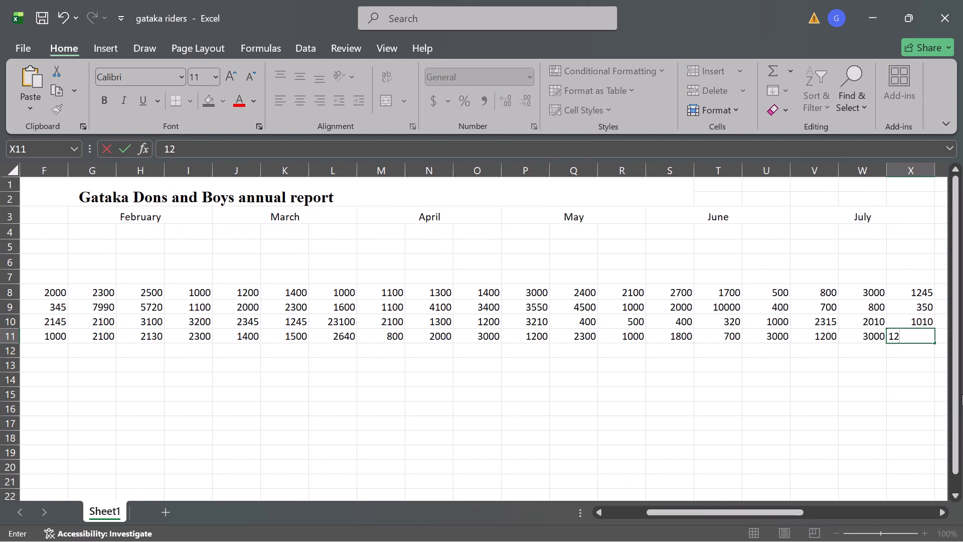
type("35")
key("Right")
Enter the fourth member's August contributions in Y11 to AA11: 1450, 2020 and 3030.
type("145")
key("0")
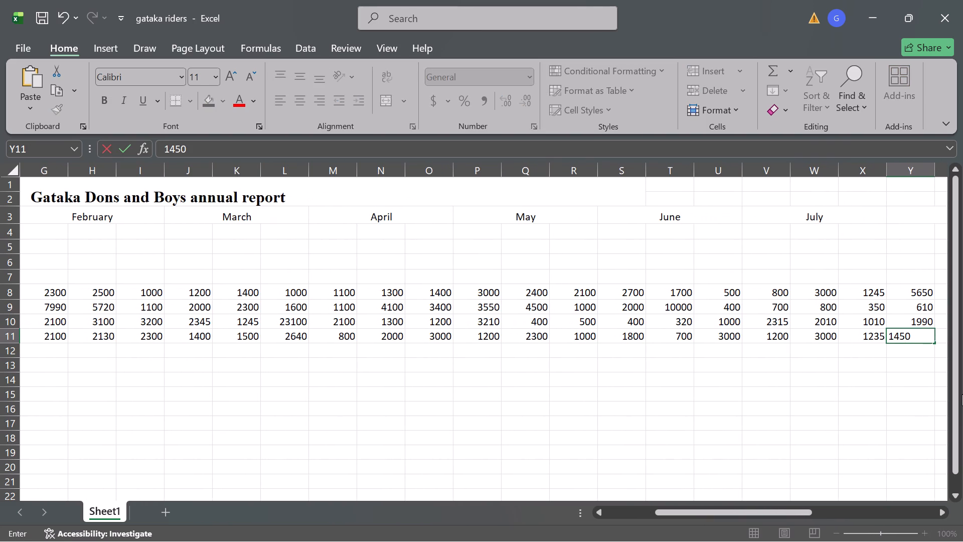
key("Right")
type("2020")
key("Right")
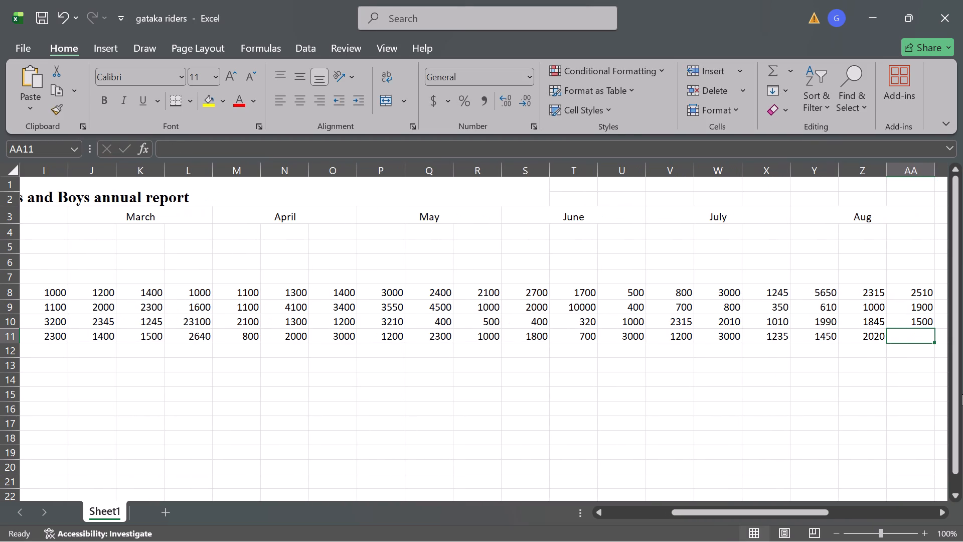
type("3030")
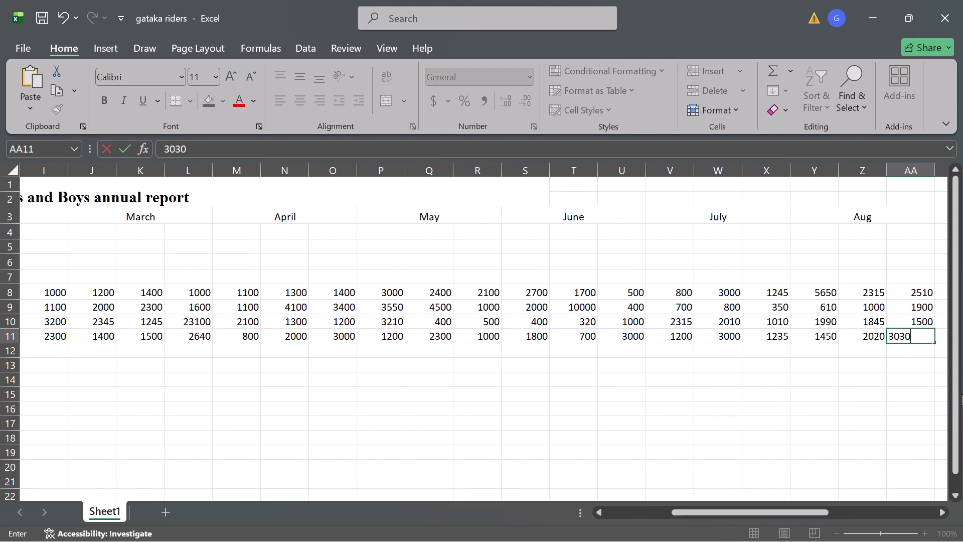
key("Right")
Enter the fourth member's September contributions in AB11 to AD11: 300, 1750 and 1960.
type("300")
key("Right")
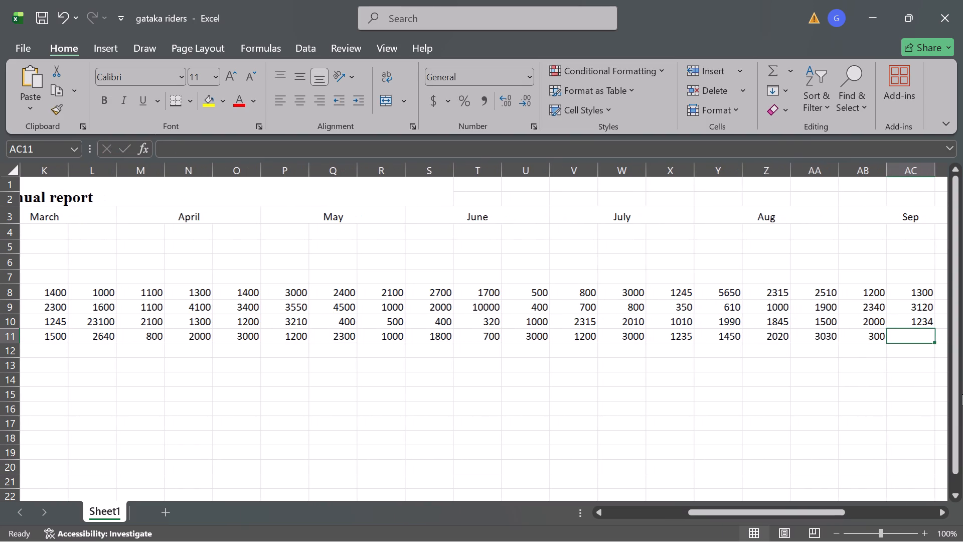
type("1750")
key("Right")
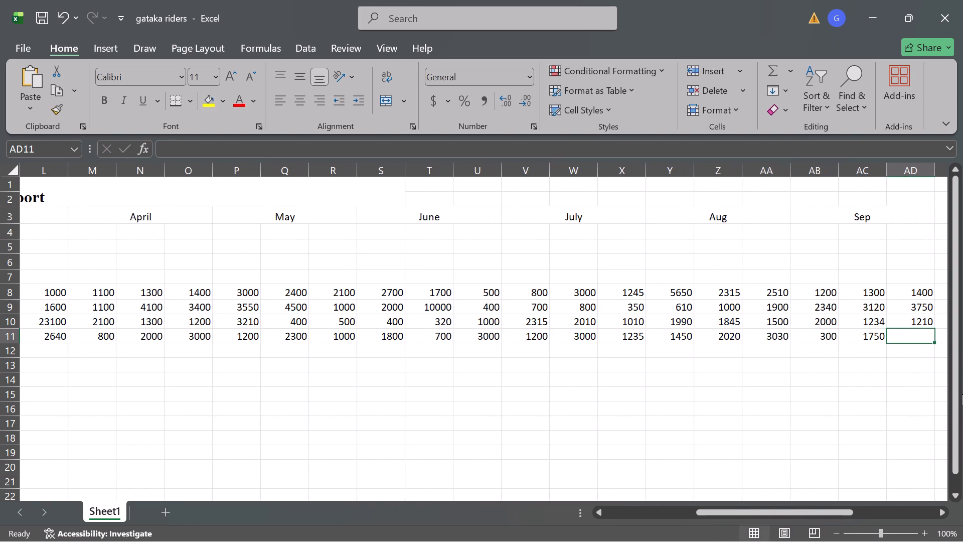
type("19")
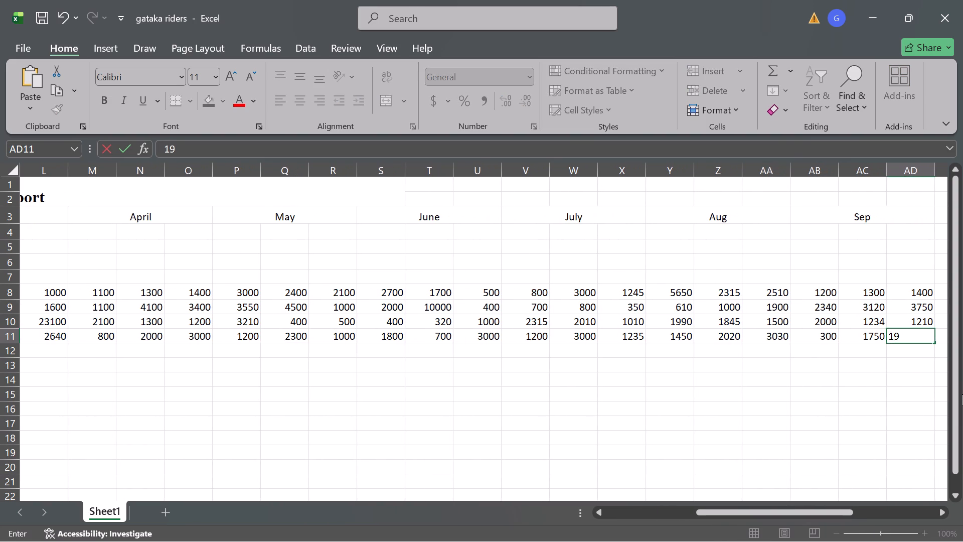
type("60")
key("Right")
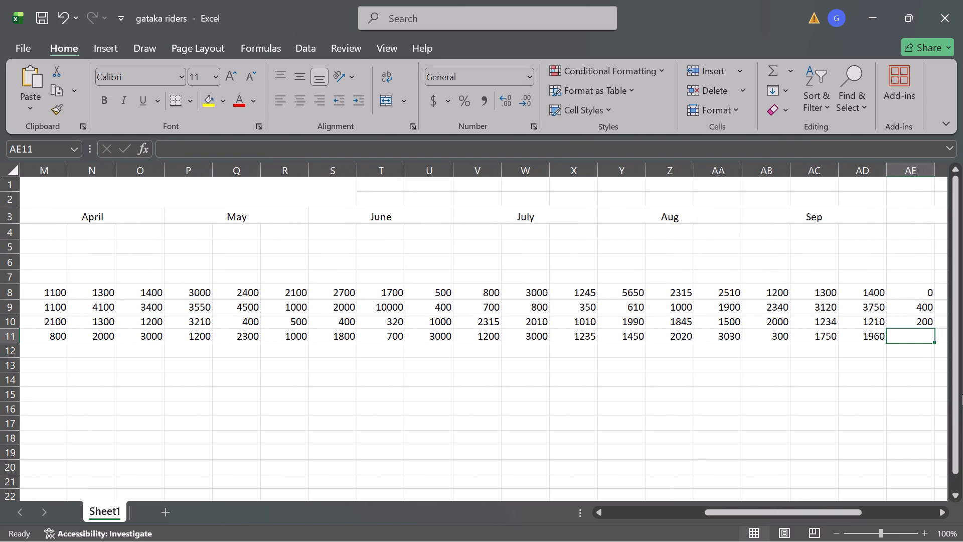
Enter the fourth member's October contributions in AE11 to AG11: 5000, 800 and 1230.
type("5000")
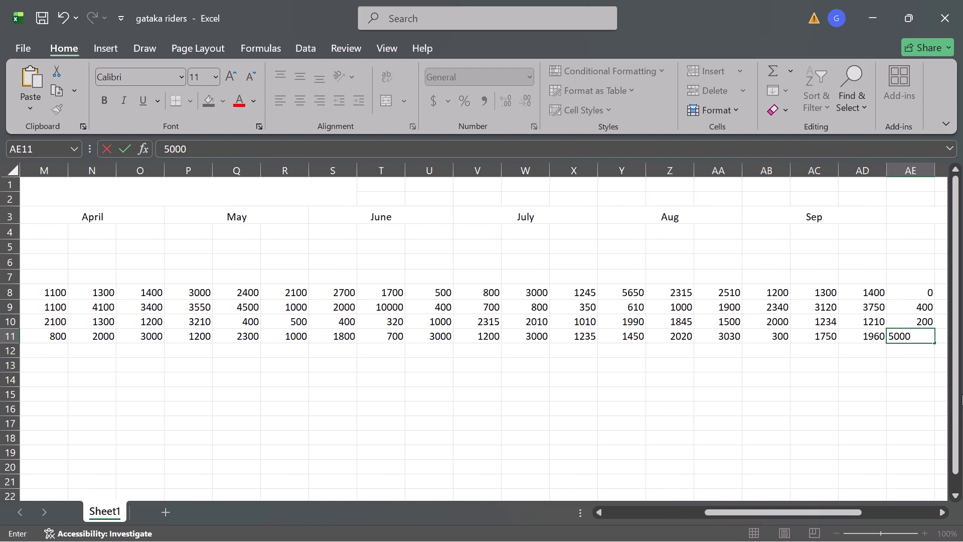
key("Right")
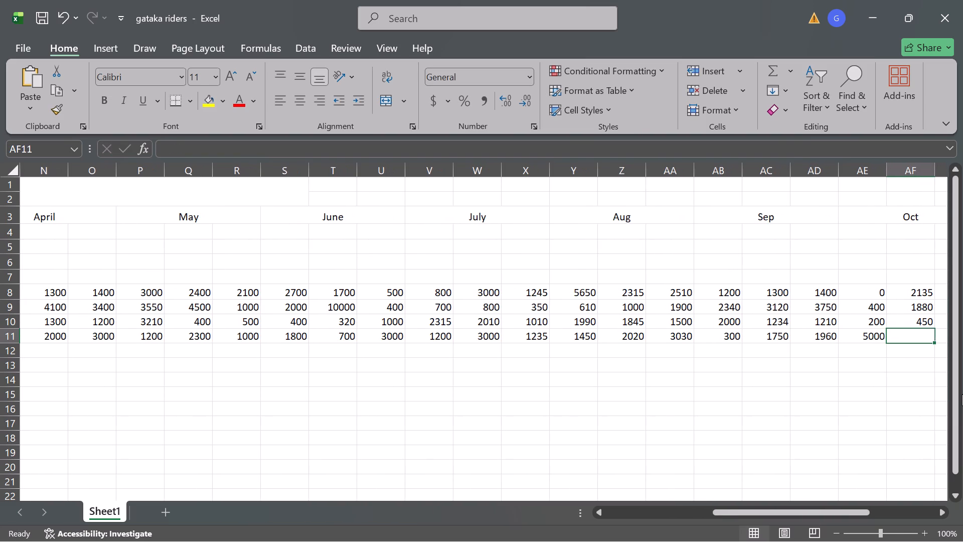
type("800")
key("Right")
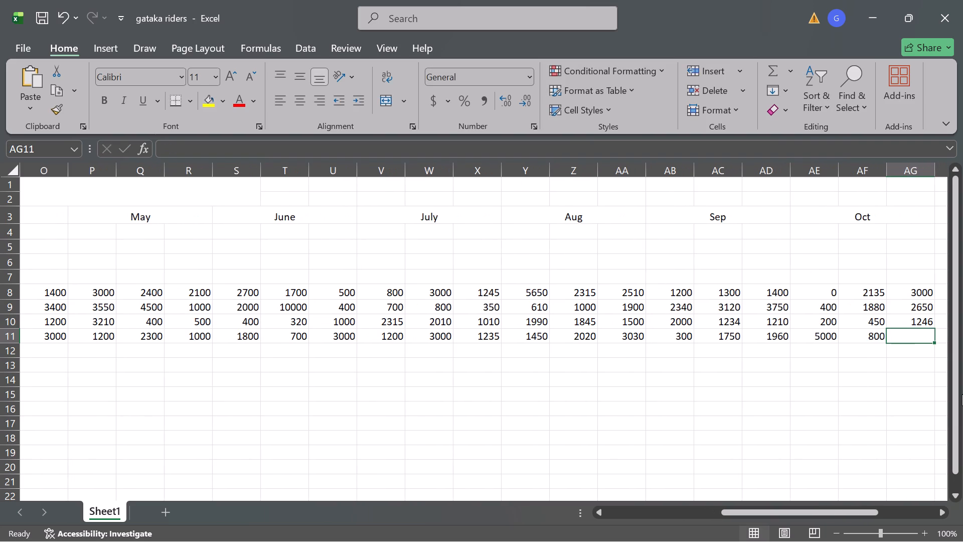
type("12")
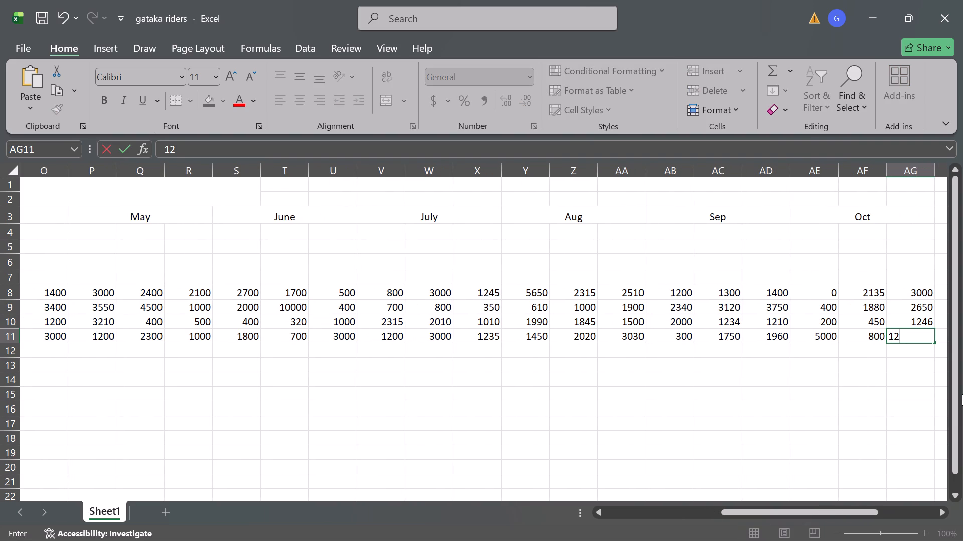
type("30")
key("Right")
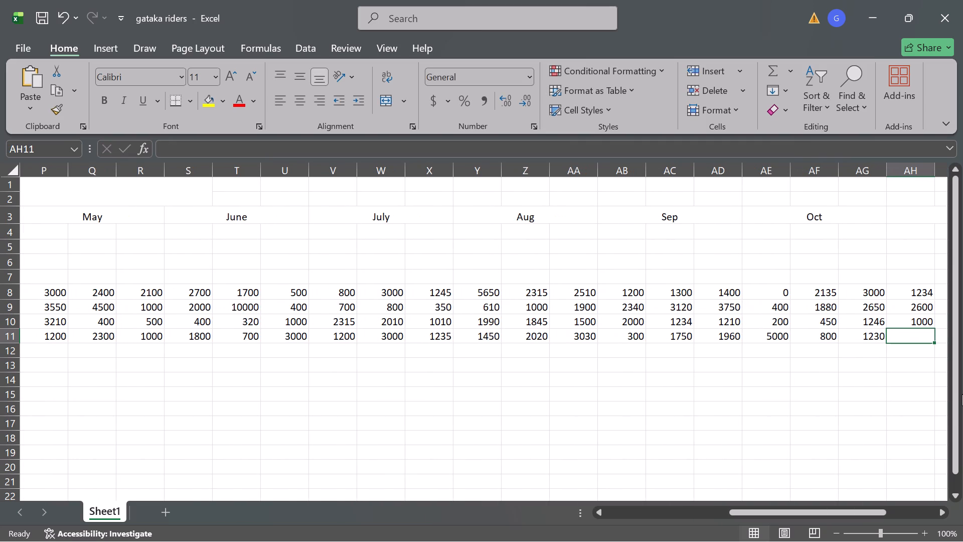
Enter the fourth member's November contributions in AH11 to AJ11: 1500, 2500 and 1000.
key("1")
type("500")
key("Right")
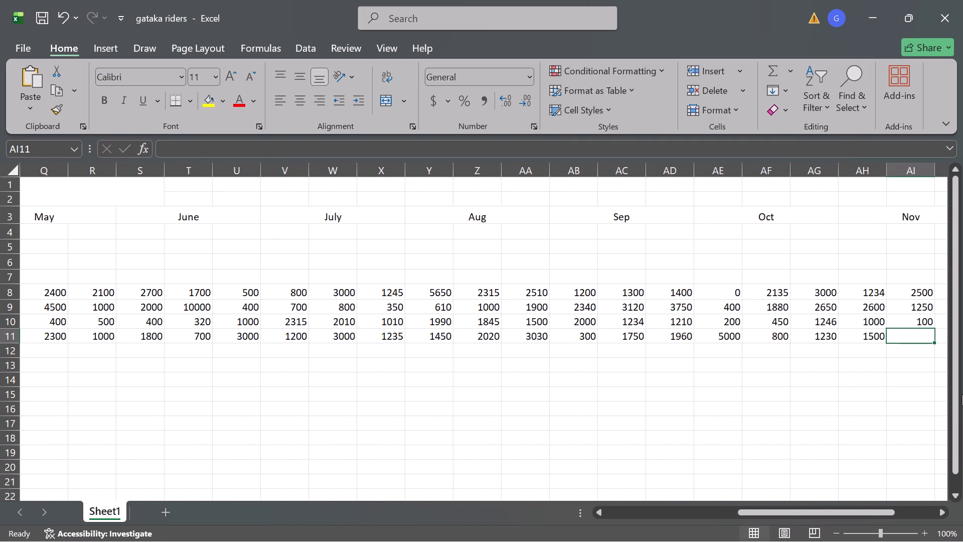
key("2")
type("500")
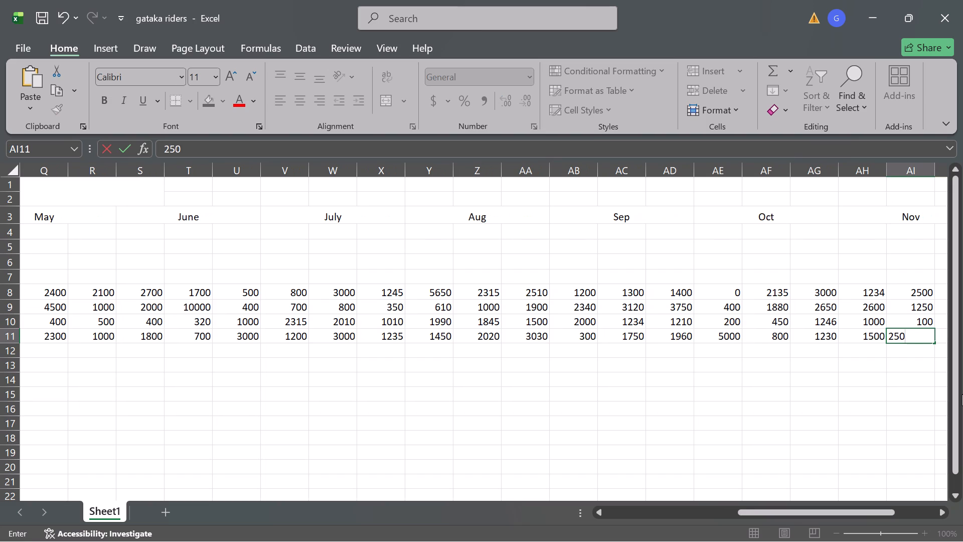
key("Right")
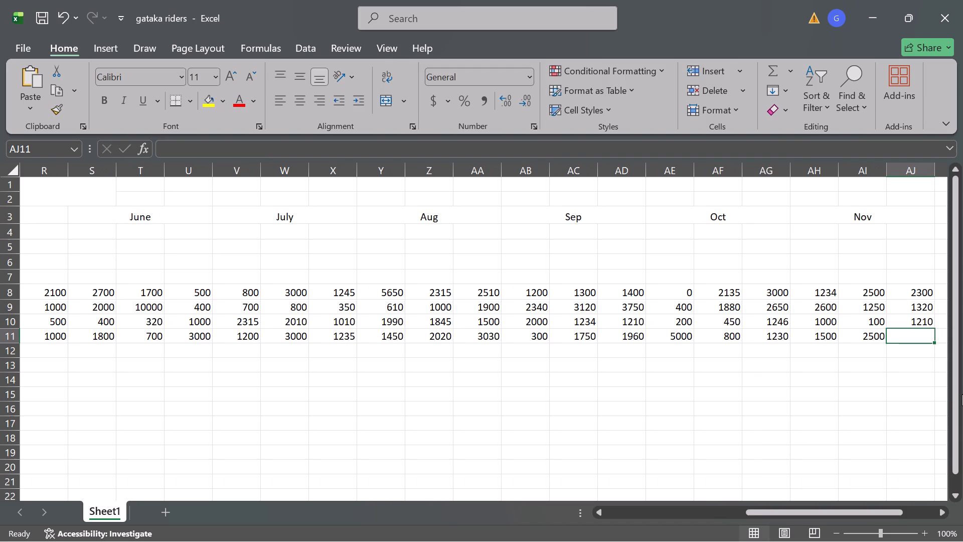
type("1000")
key("Right")
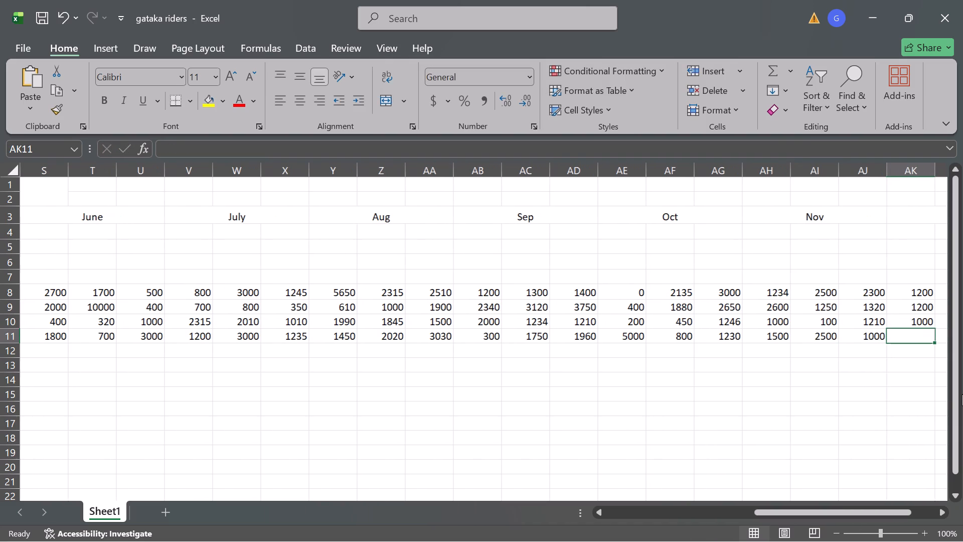
Enter the fourth member's December contributions in AK11 to AM11: 2000, 800 and 2000, and select A12.
key("2")
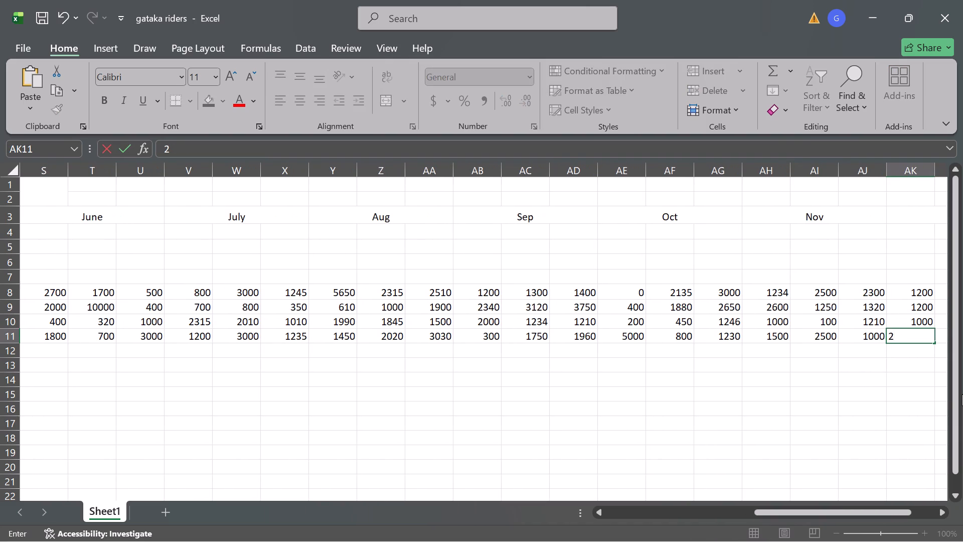
type("000")
key("Right")
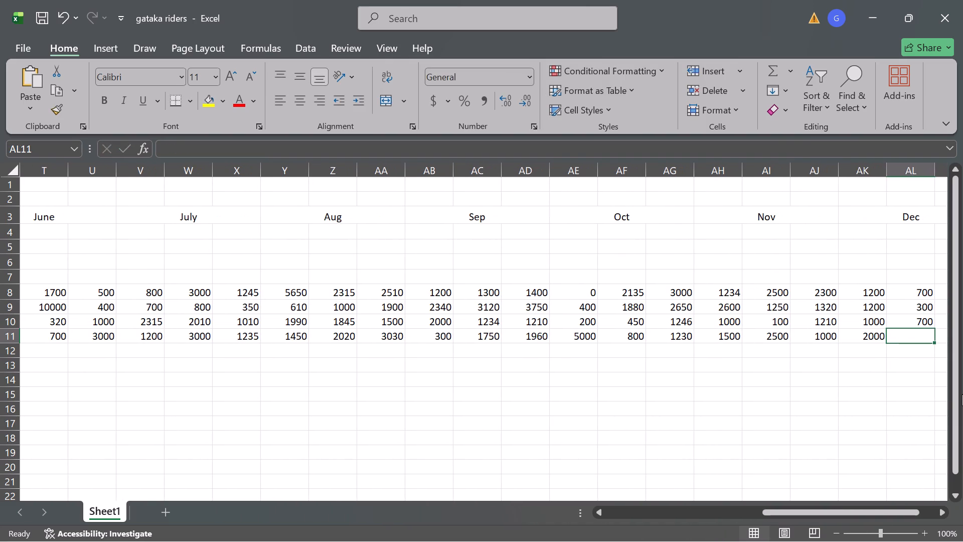
type("800")
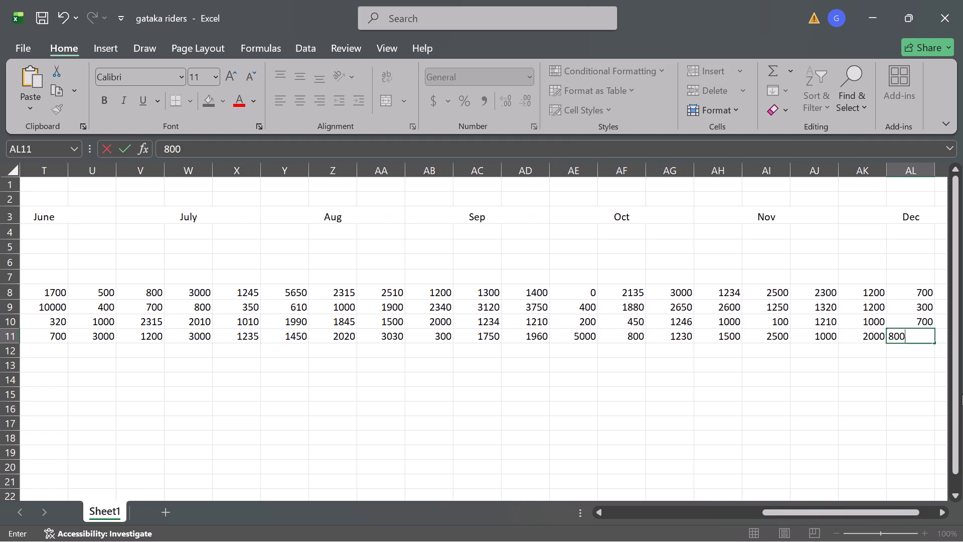
key("Right")
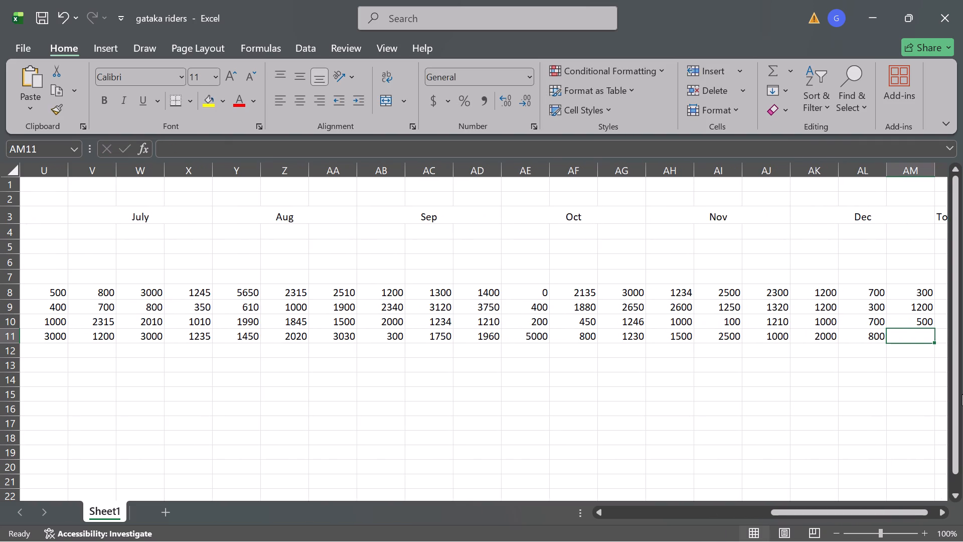
type("2000")
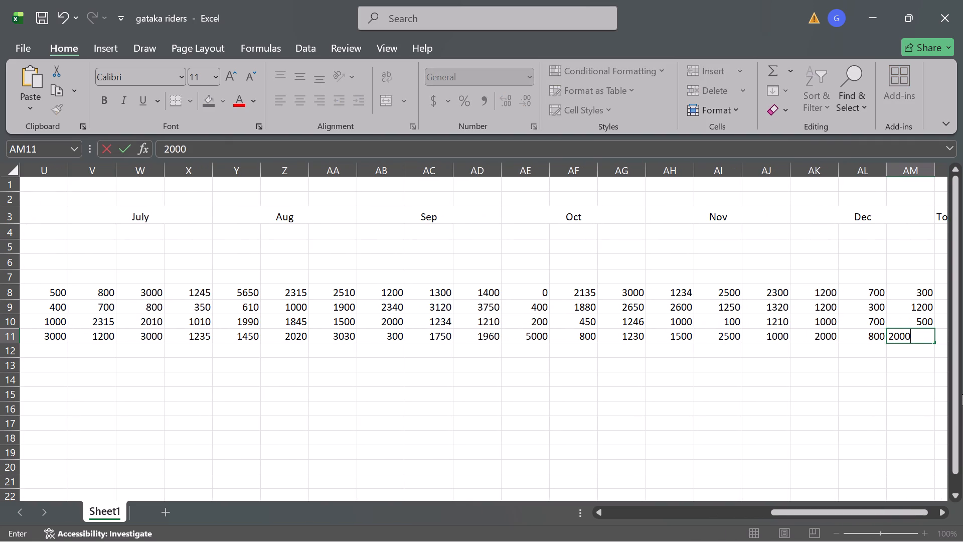
scroll(503, 414, "right", 3)
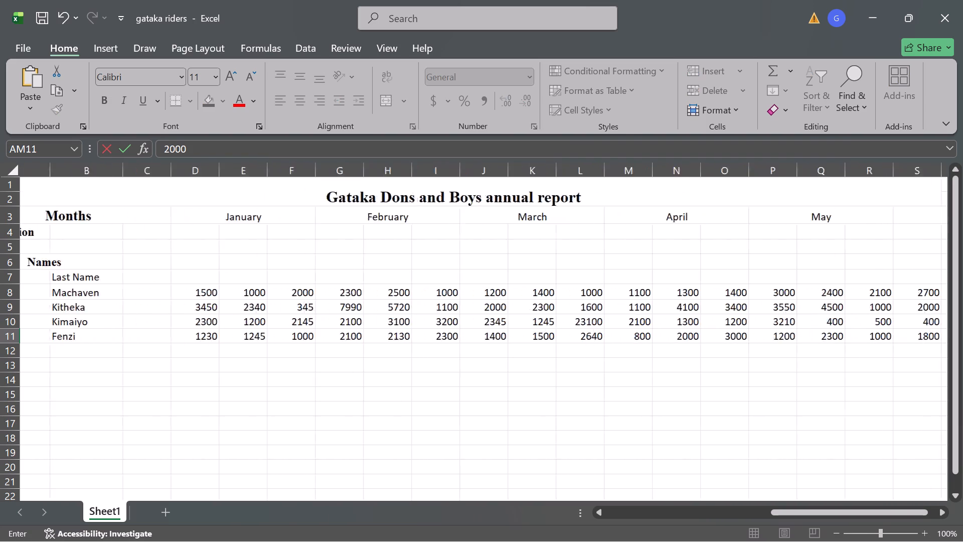
scroll(503, 414, "right", 2)
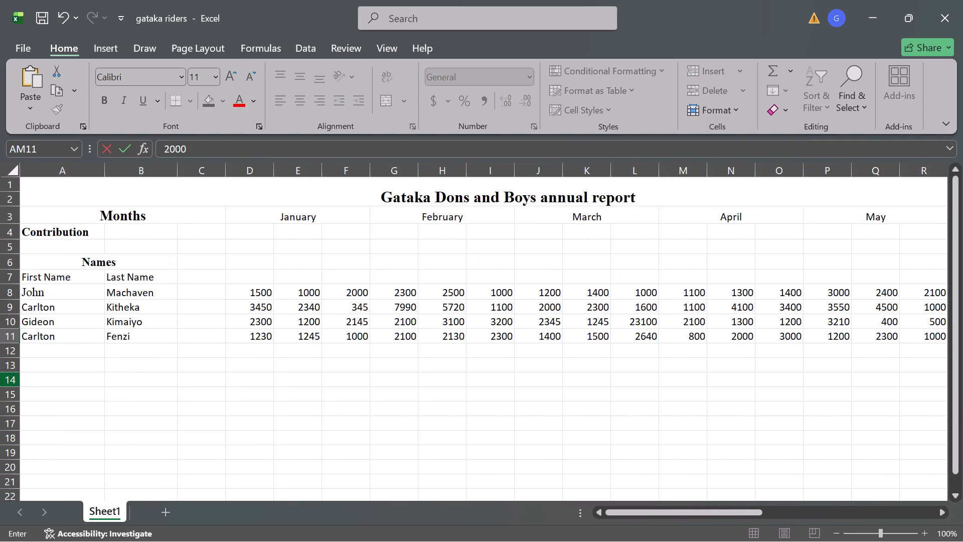
left_click(43, 349)
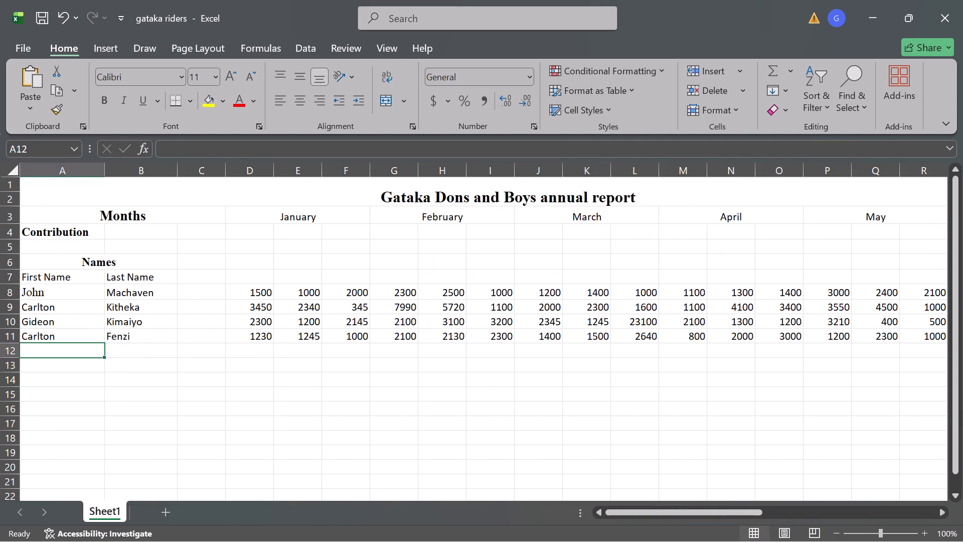